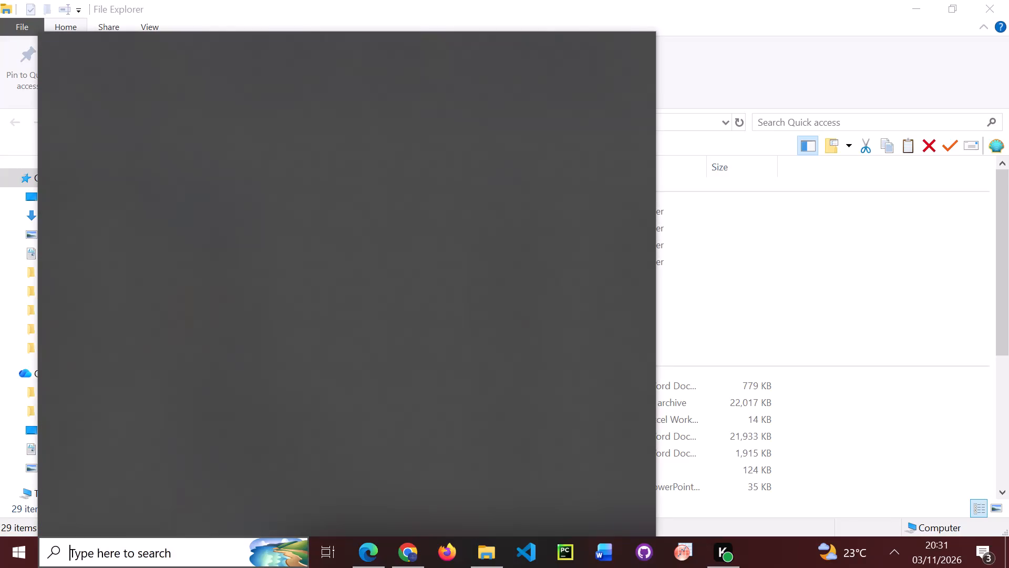
Launch Excel from the Windows search and create a blank workbook.
text(excel)
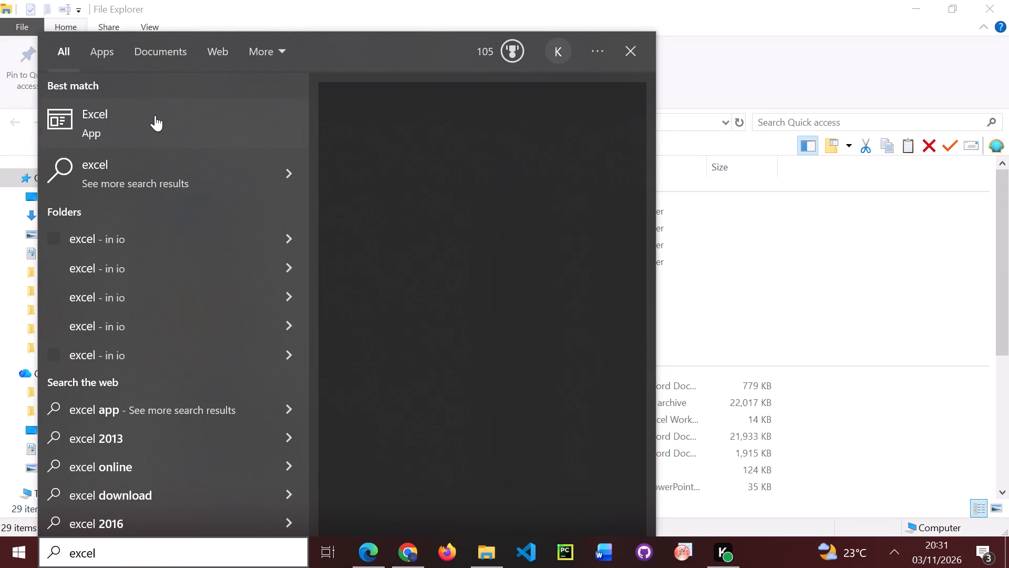
click(155, 115)
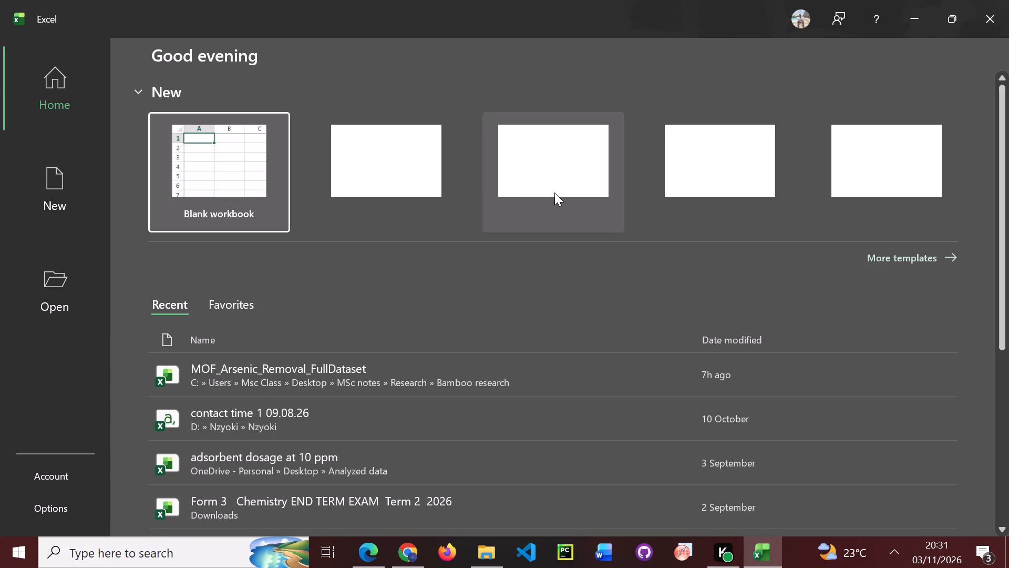
click(209, 155)
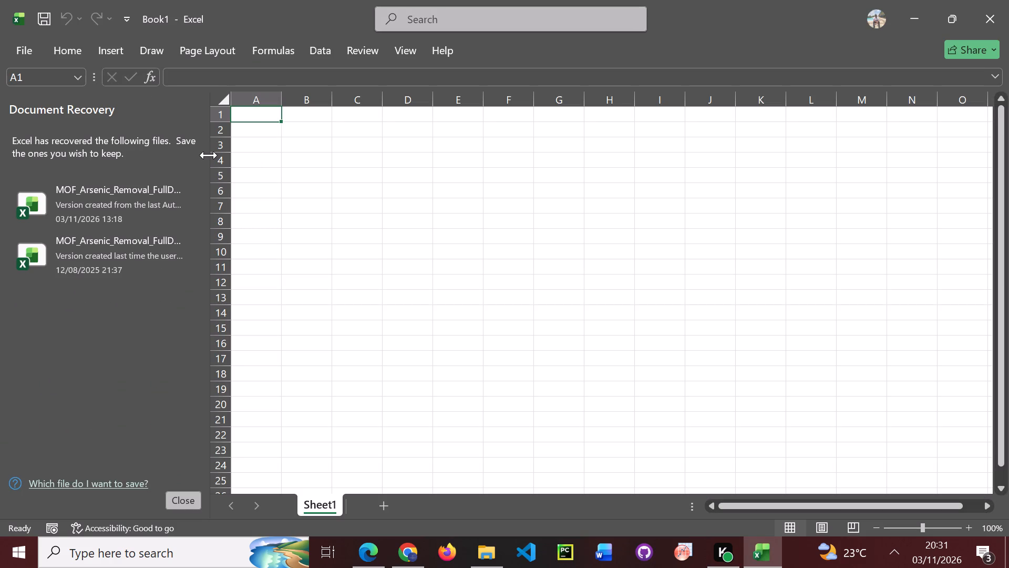
Close the Document Recovery pane, choosing to remove the recovered files.
click(189, 501)
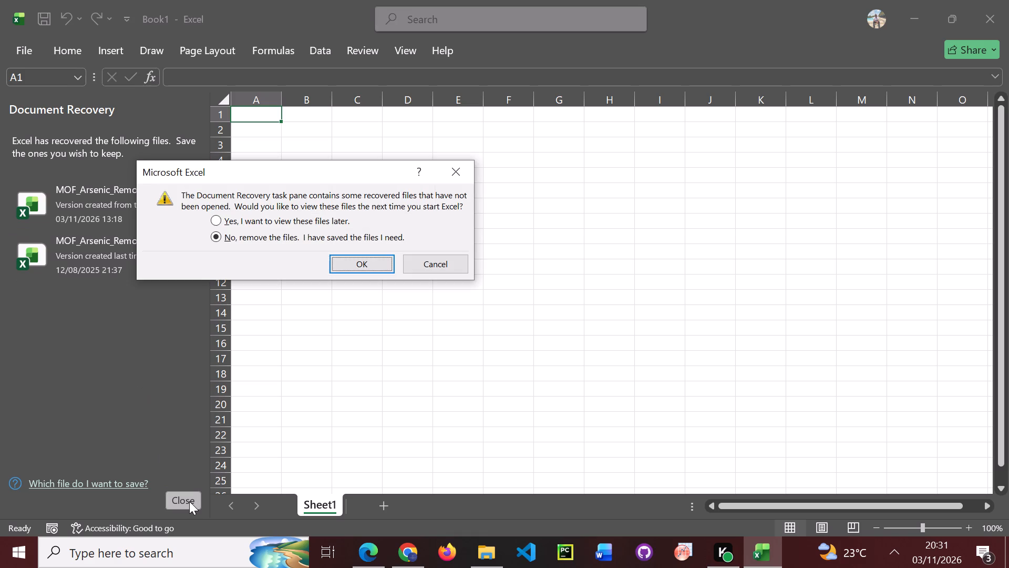
click(356, 252)
click(377, 266)
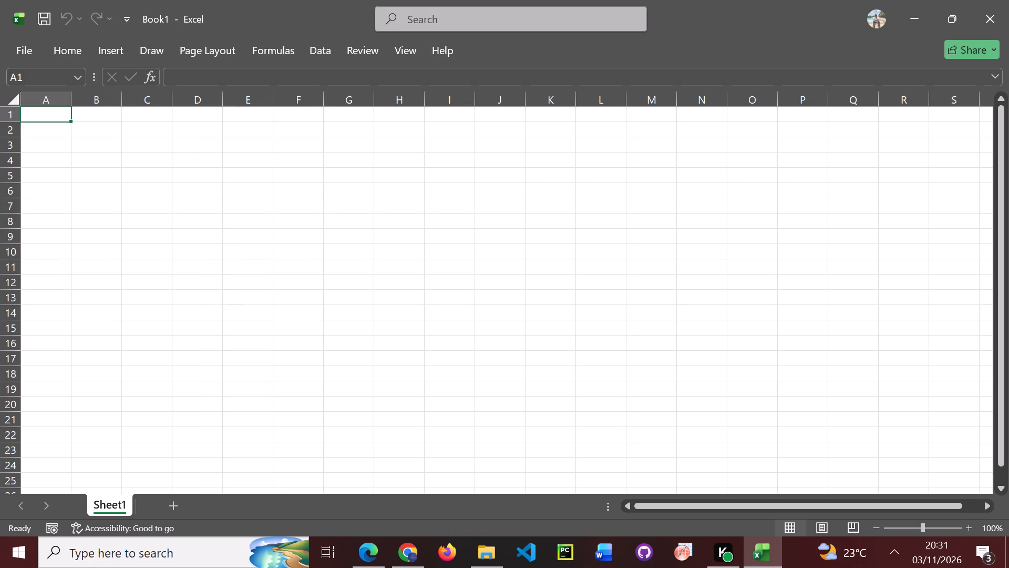
Switch to File Explorer and open the workbook Focus records 1 from the Kev docs 2025 folder on Local Disk (C:).
click(497, 560)
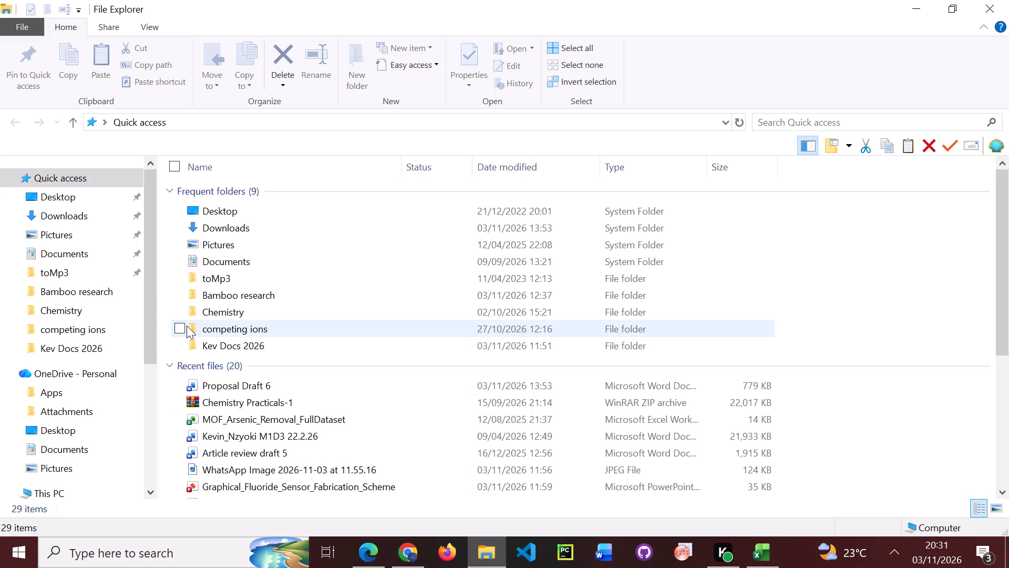
click(83, 345)
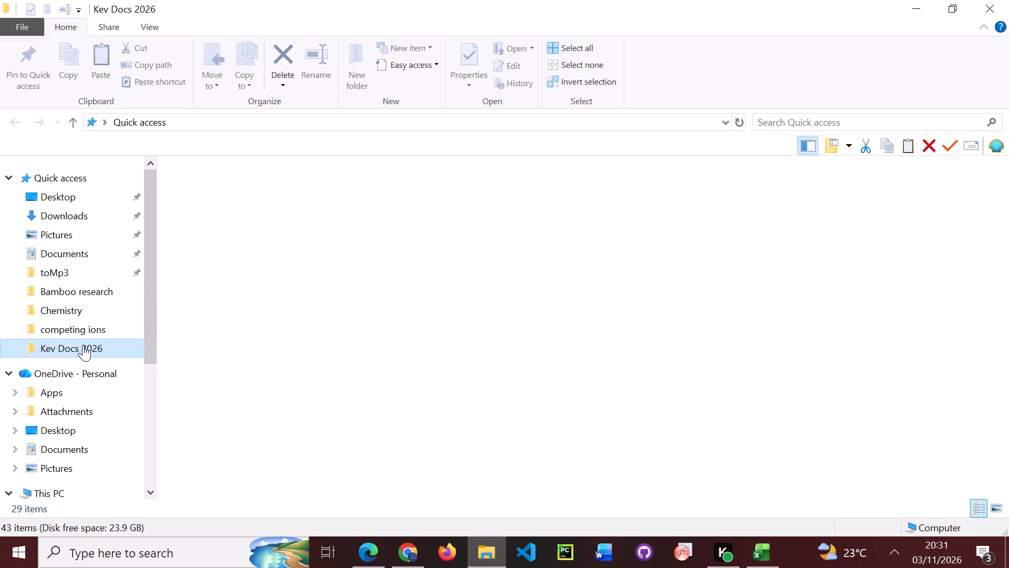
click(208, 116)
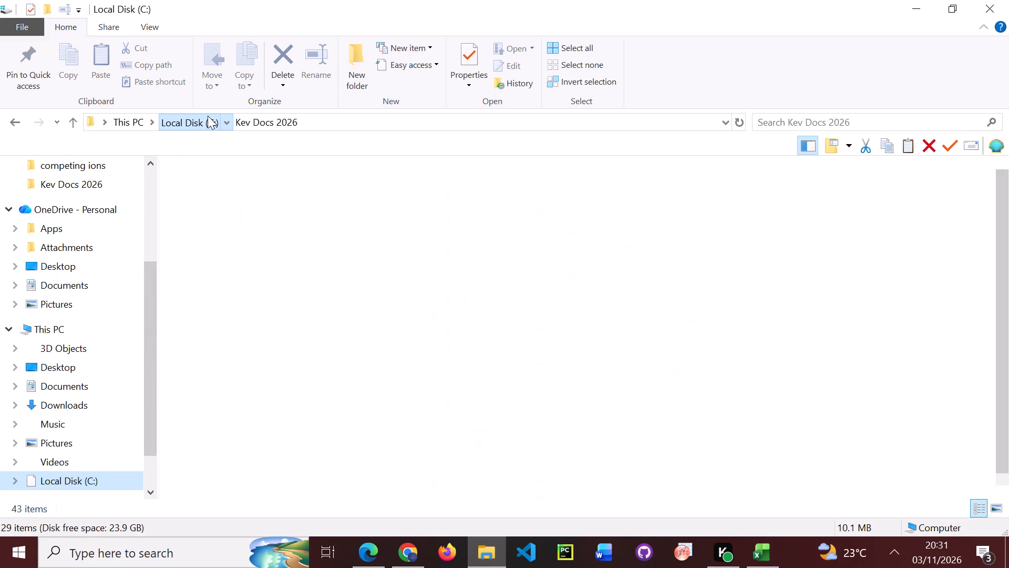
double_click(455, 310)
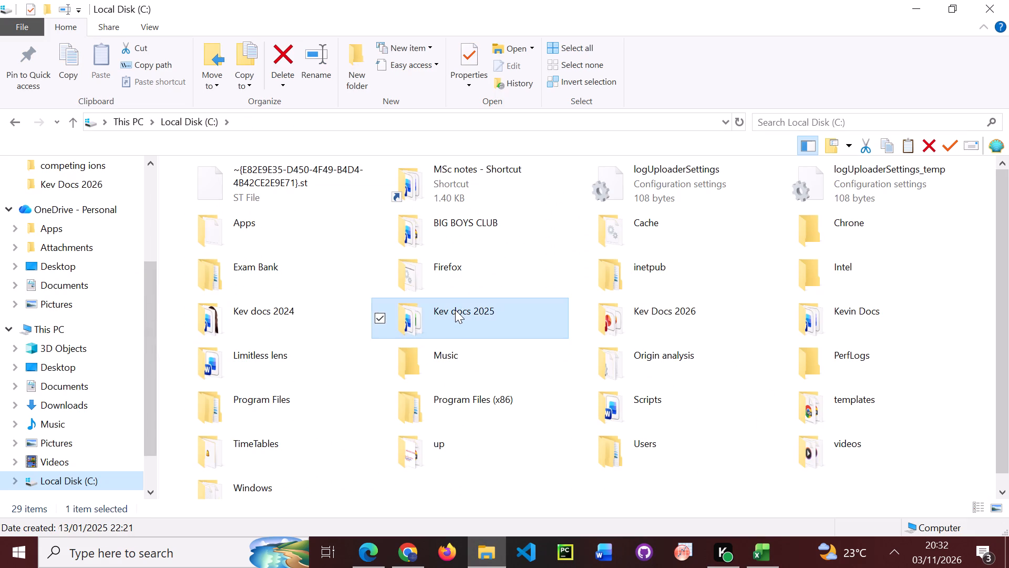
scroll(338, 303, down, 5)
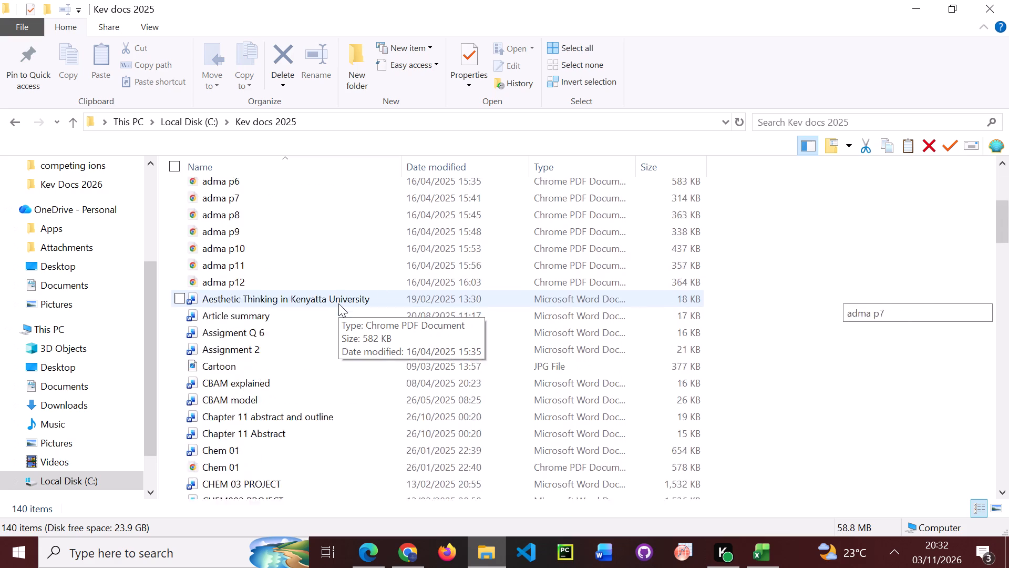
scroll(338, 303, down, 2)
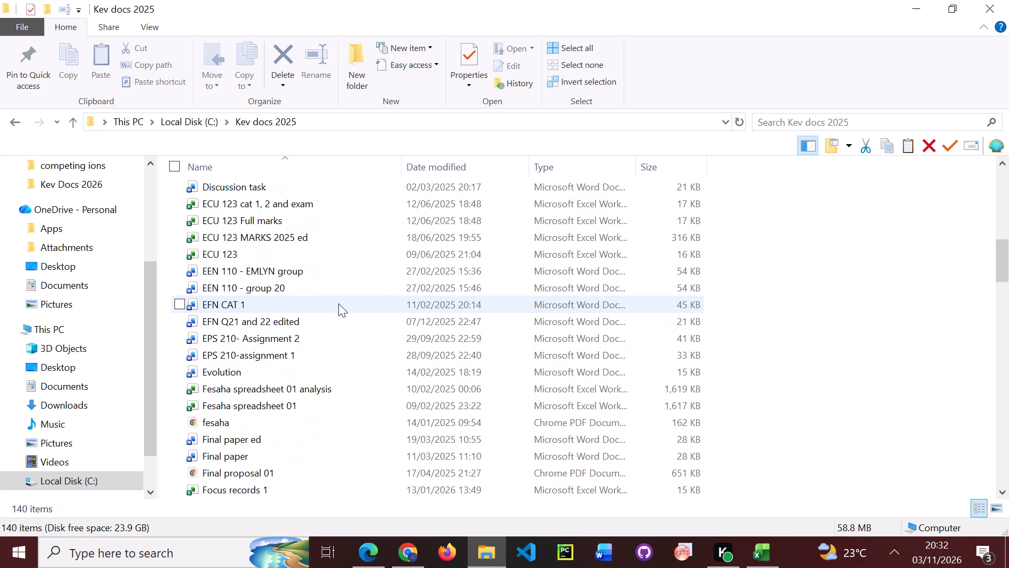
scroll(338, 303, down, 1)
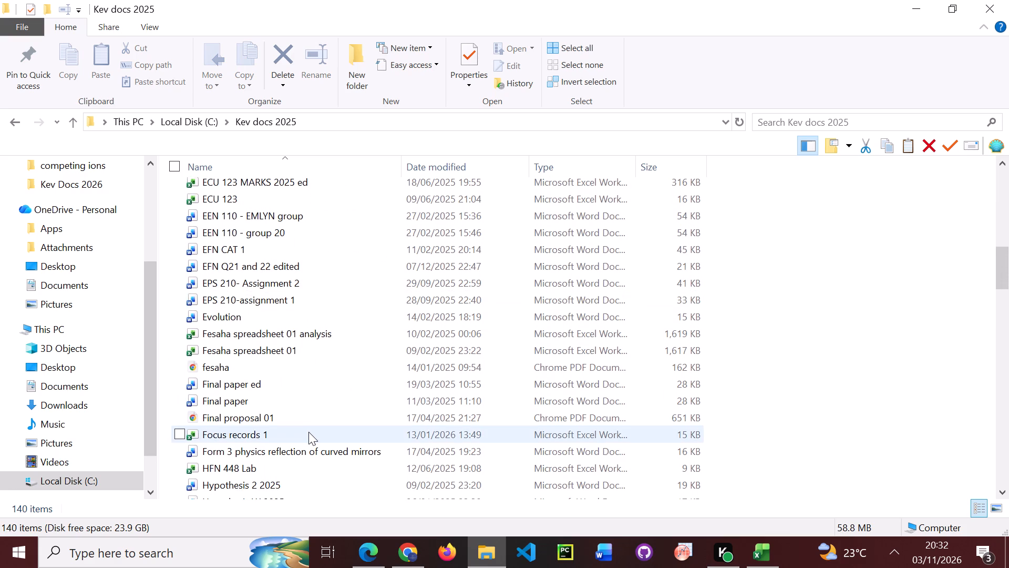
double_click(308, 432)
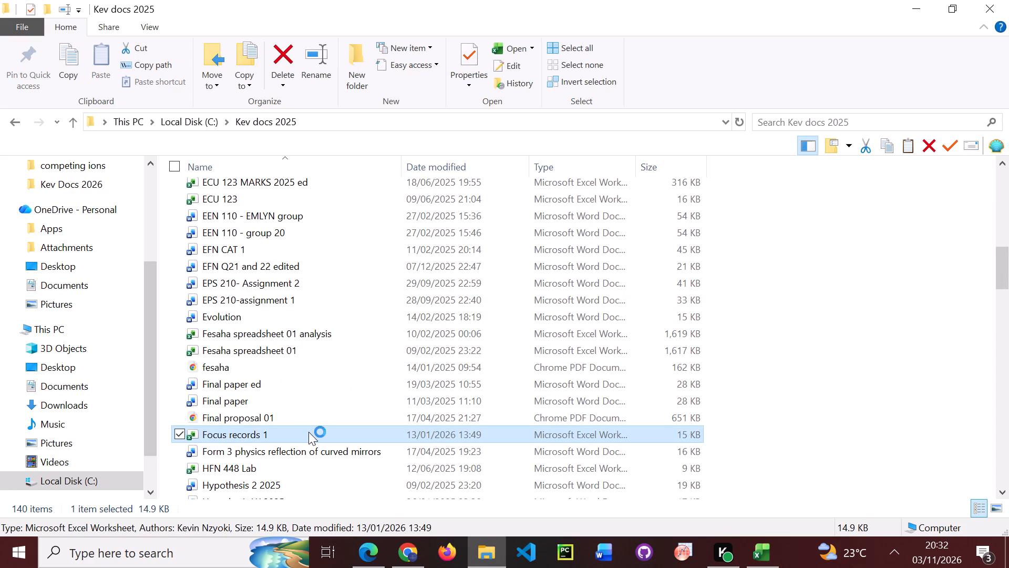
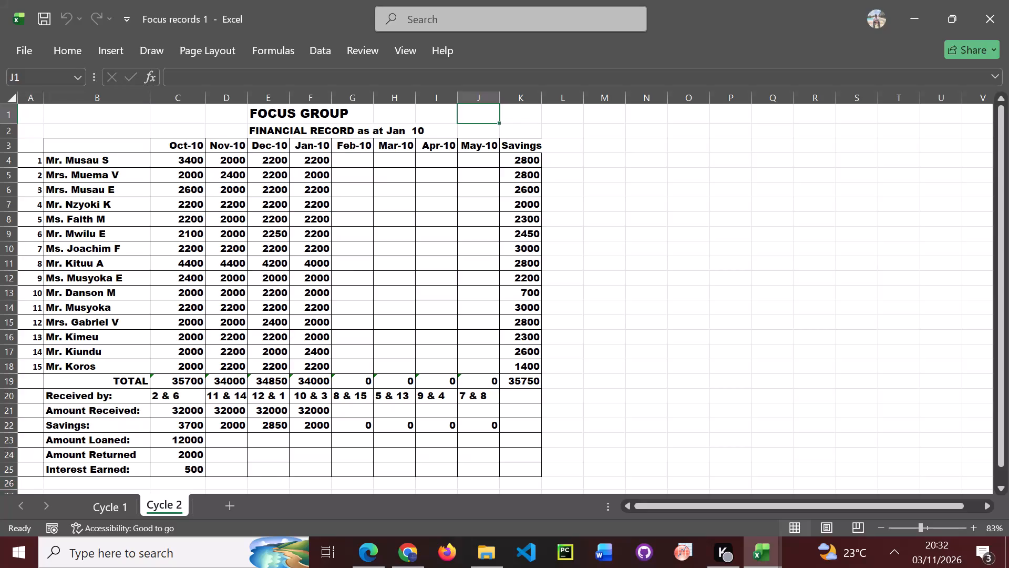
Look over the financial record on the Cycle 1 sheet and return to the Cycle 2 sheet.
click(112, 512)
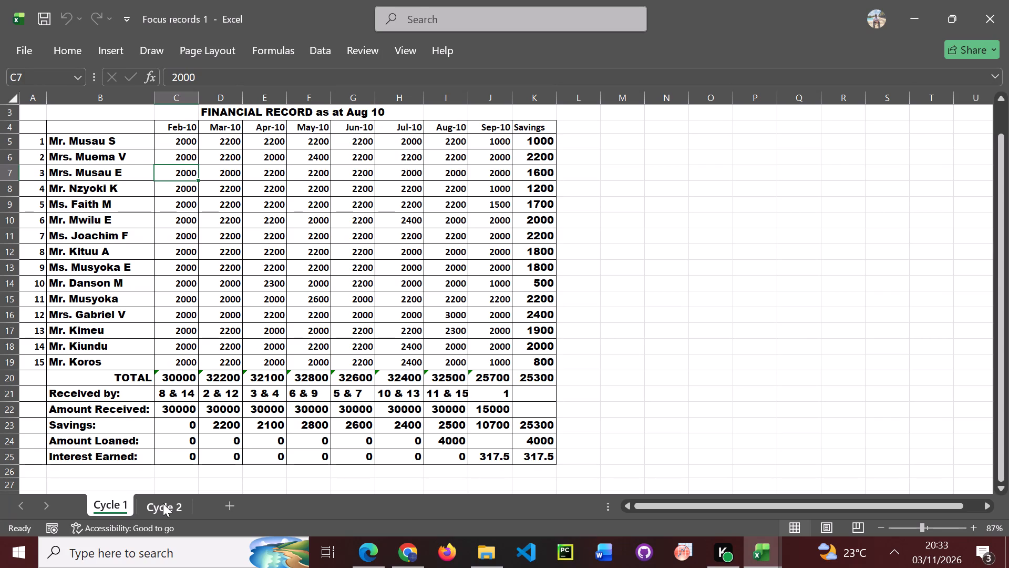
click(163, 503)
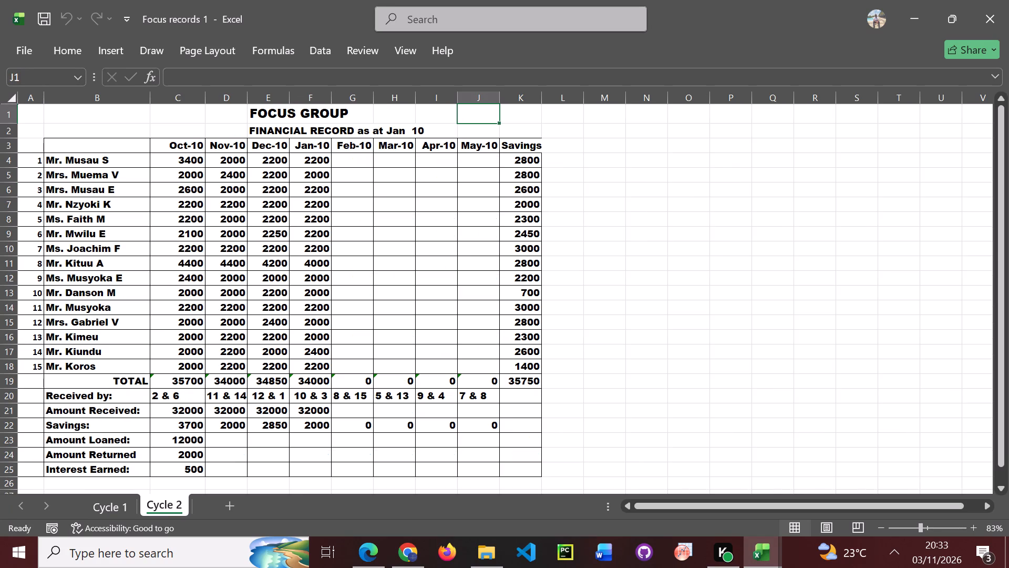
Enter Mar-10 contributions of 2200, 2000 and 2200 for members 1 to 3 (H4 to H6) on the Cycle 2 sheet.
click(368, 163)
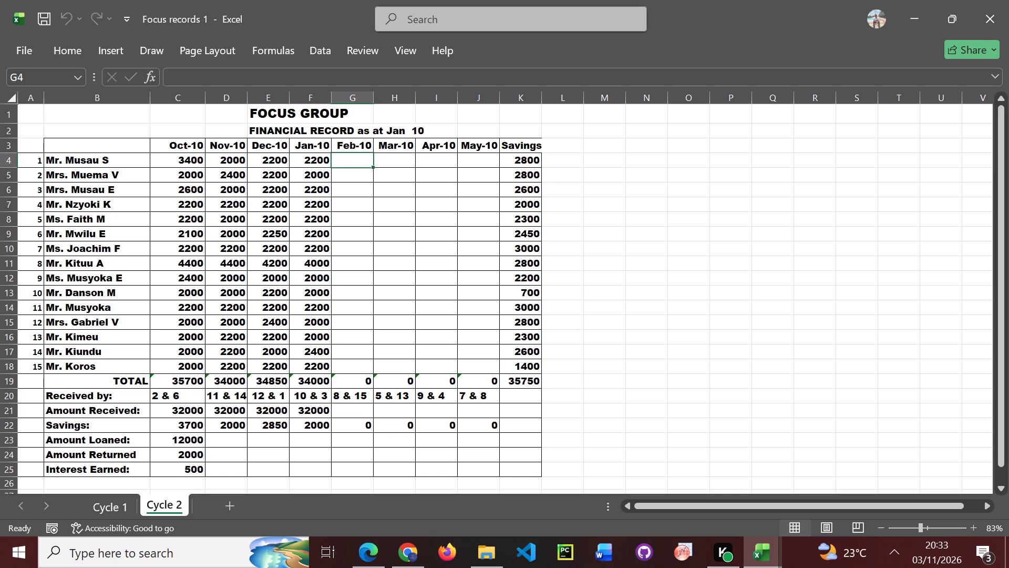
click(390, 162)
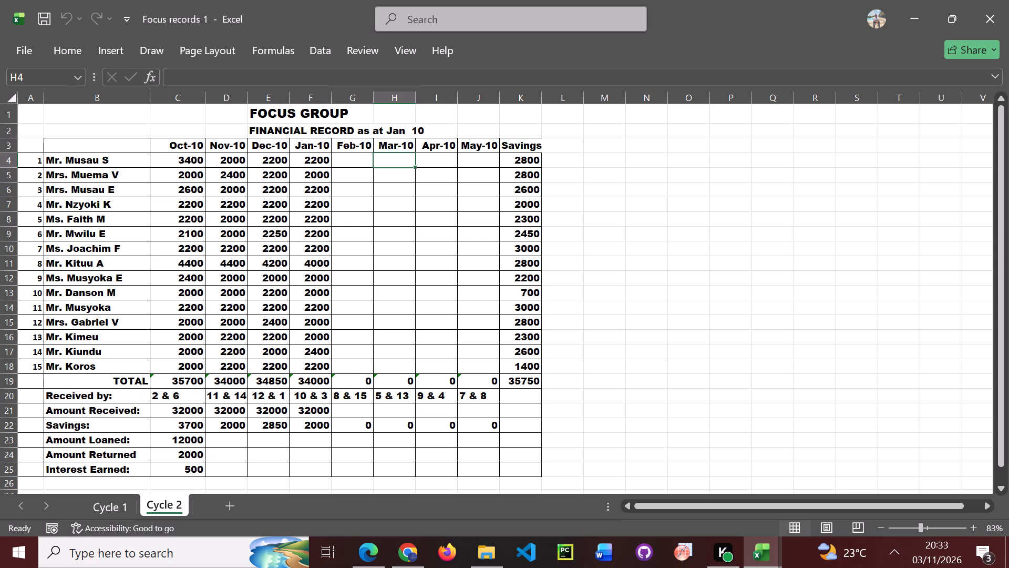
text(22)
text(00)
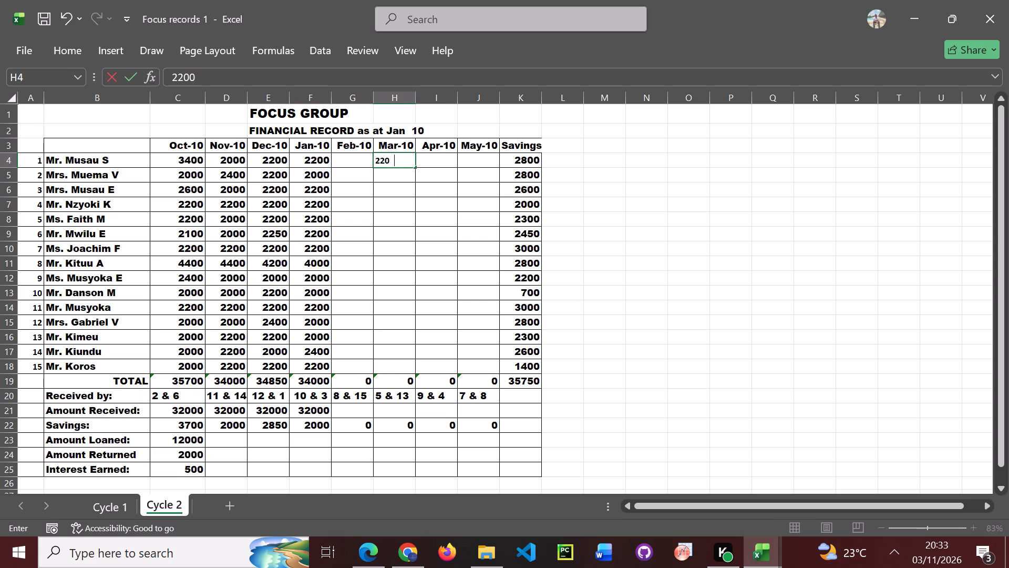
key(Down)
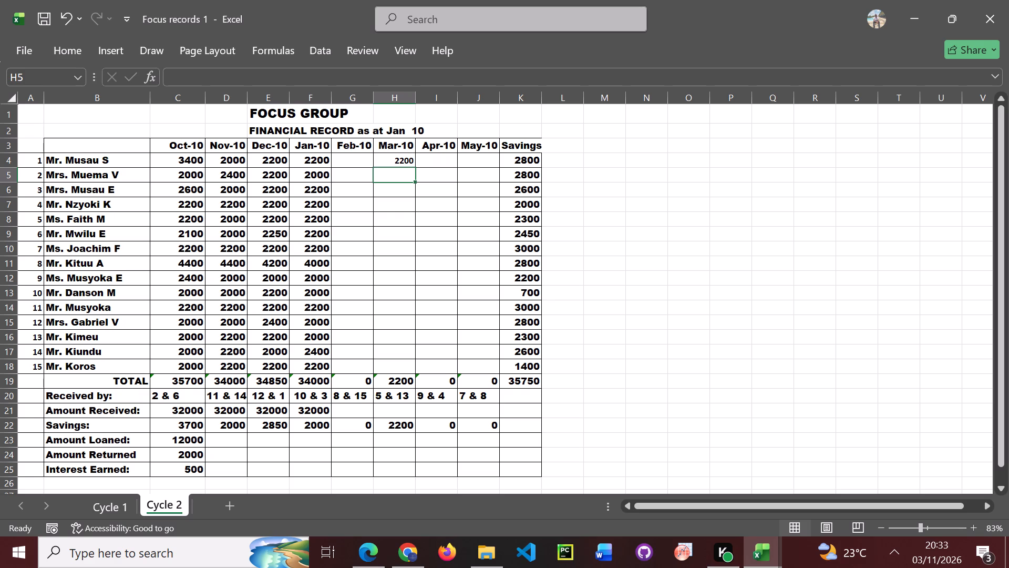
text(2000)
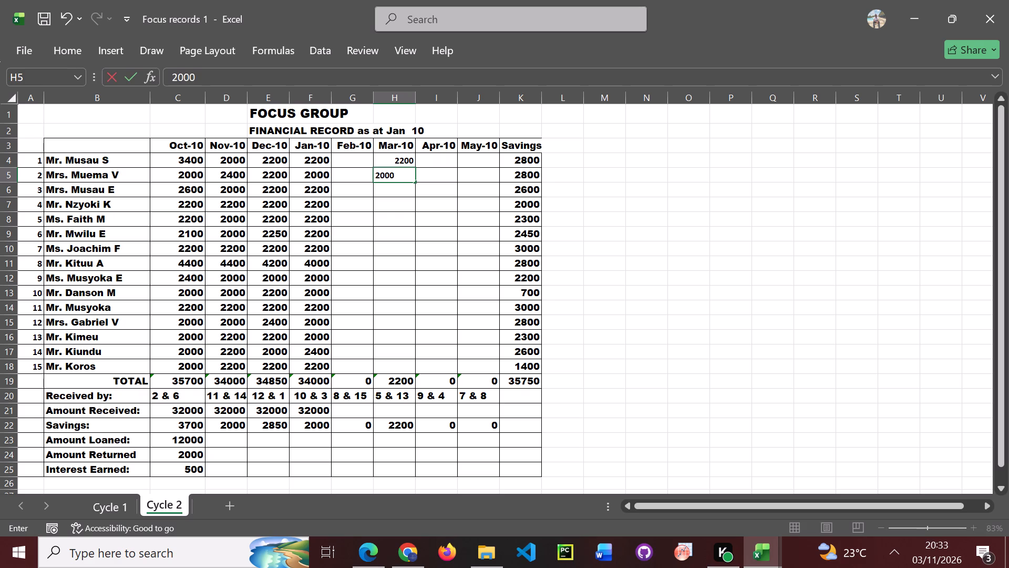
key(Down)
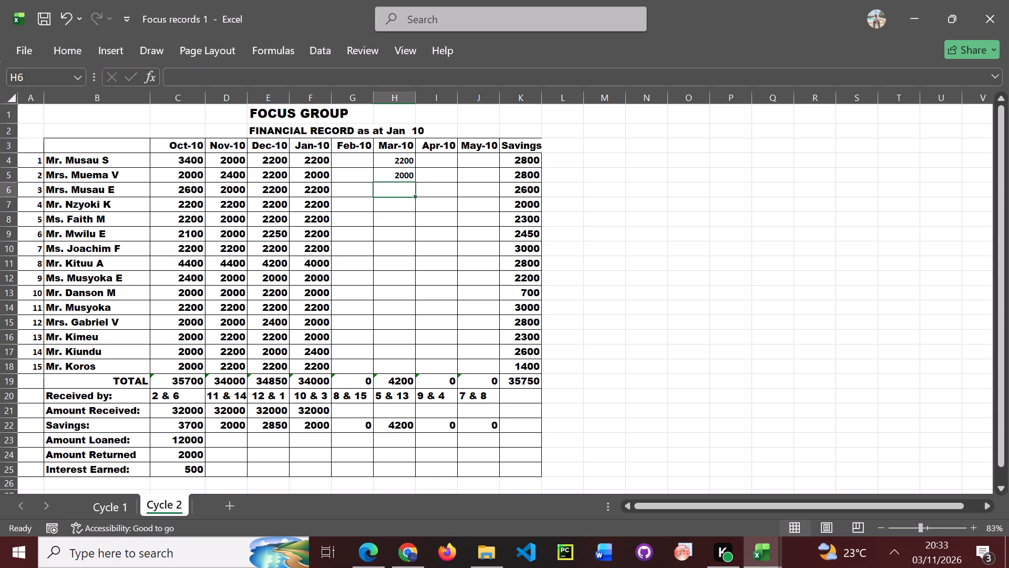
text(2200)
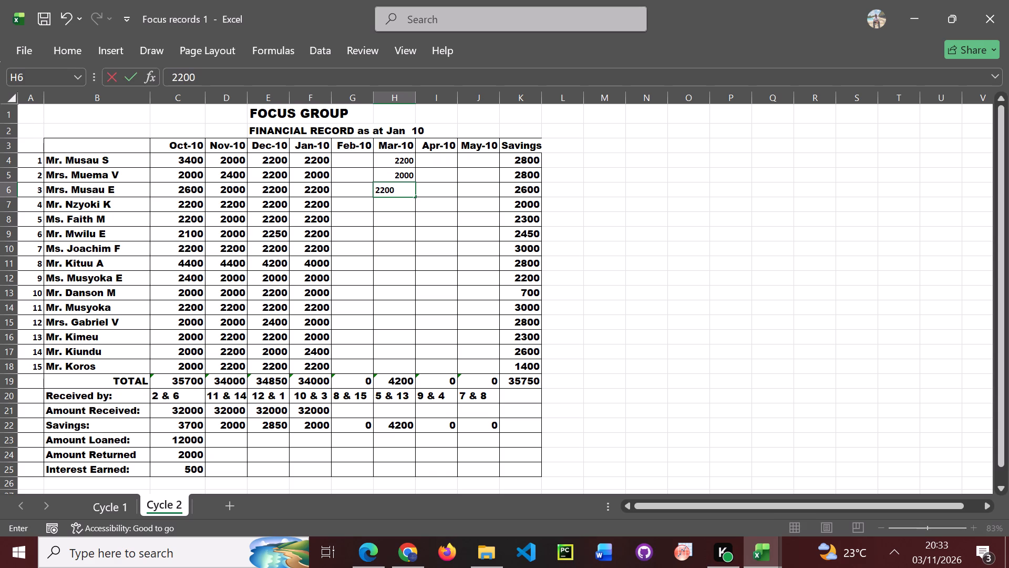
key(Return)
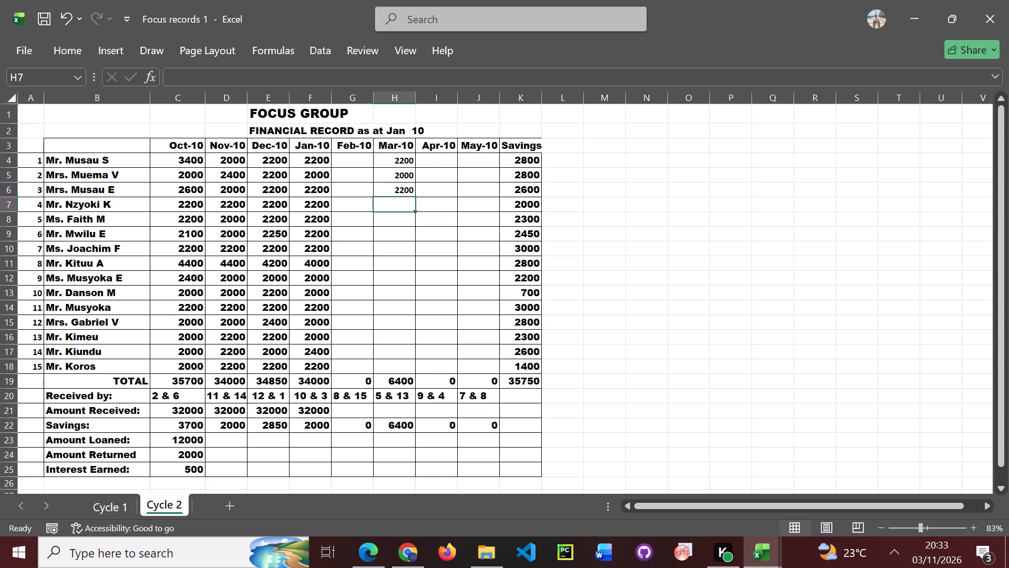
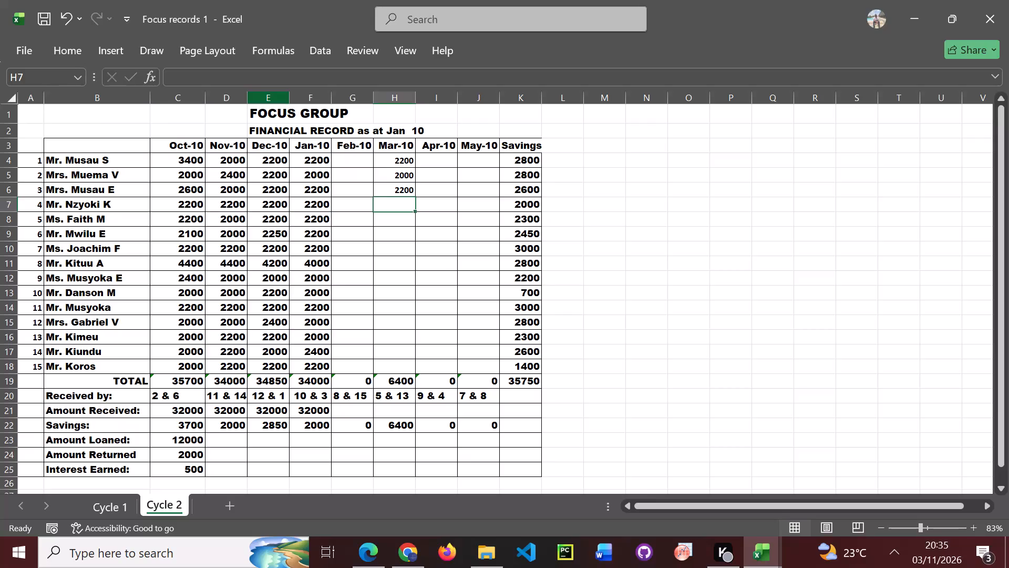
Compare the financial records on the Cycle 1 and Cycle 2 sheets, ending on Cycle 2.
click(126, 501)
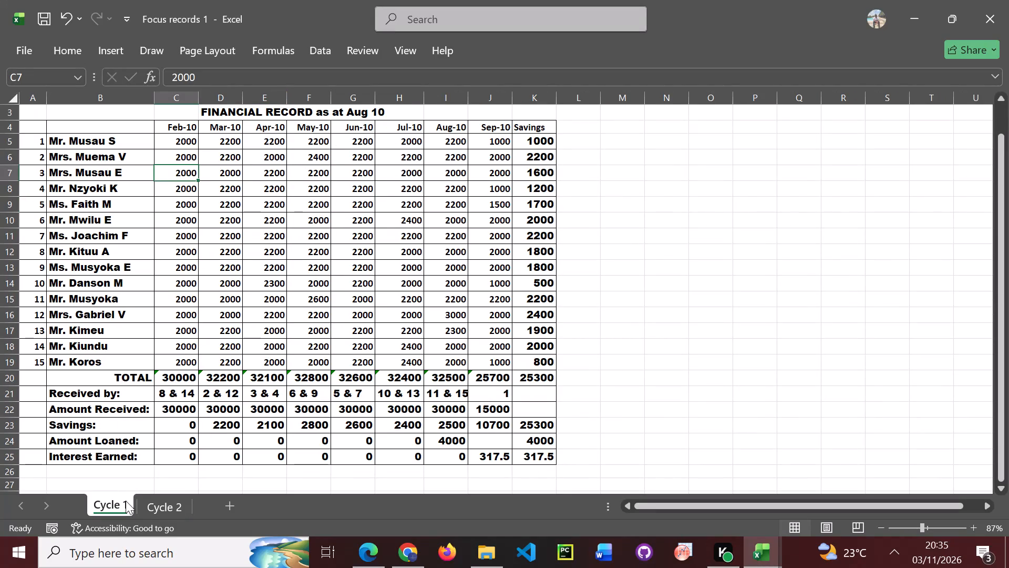
click(165, 501)
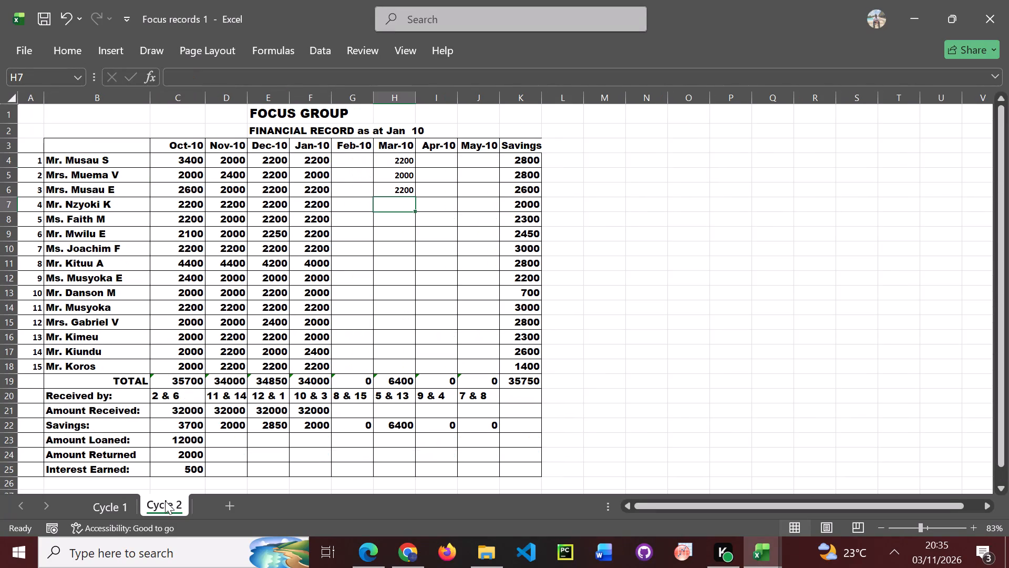
click(102, 501)
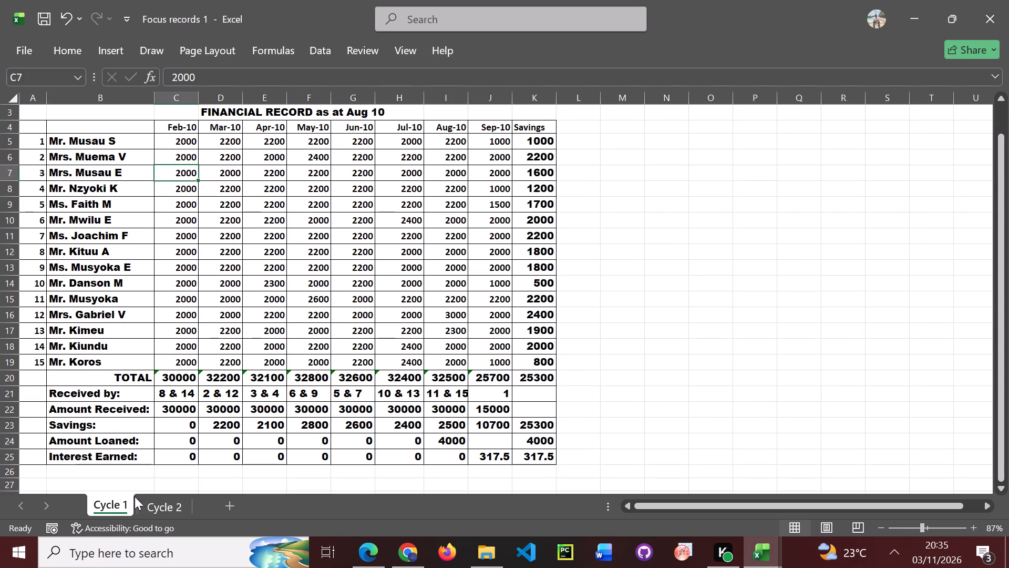
click(184, 503)
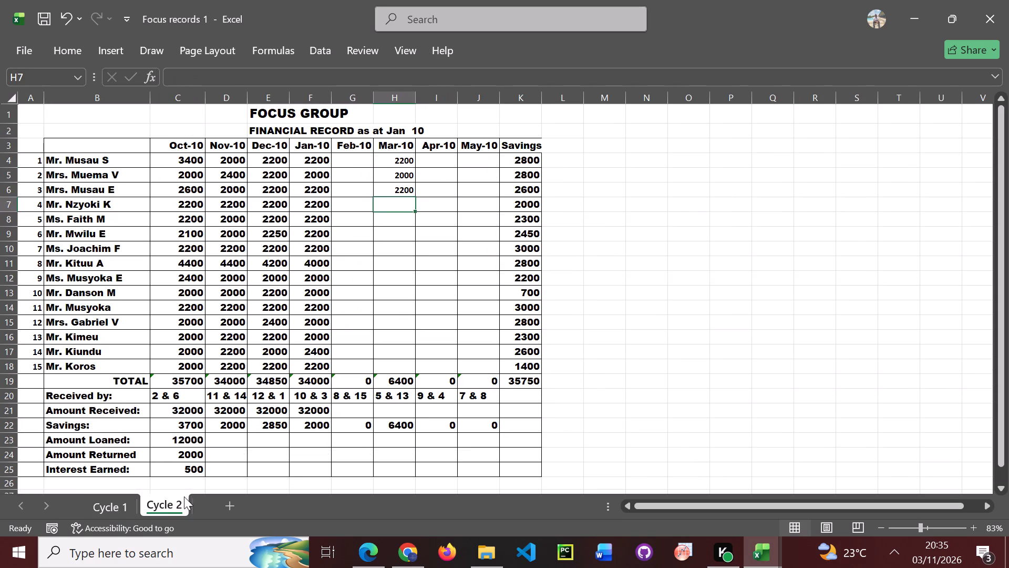
click(121, 508)
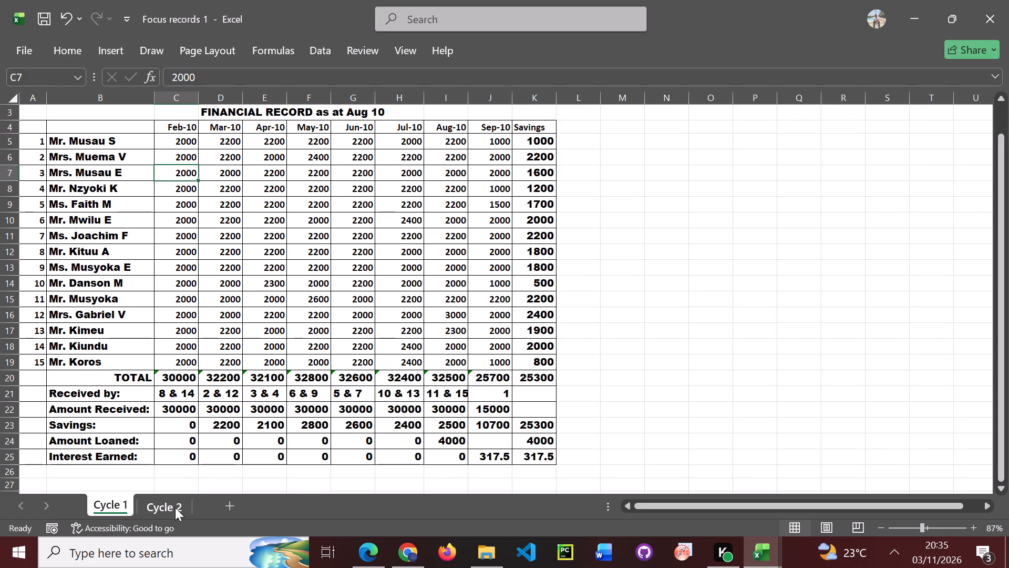
click(175, 508)
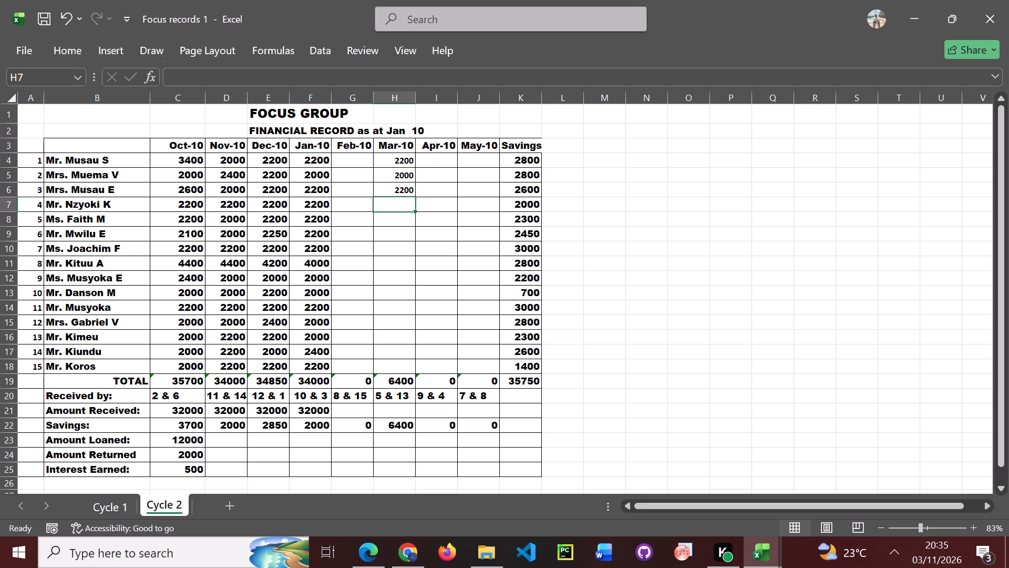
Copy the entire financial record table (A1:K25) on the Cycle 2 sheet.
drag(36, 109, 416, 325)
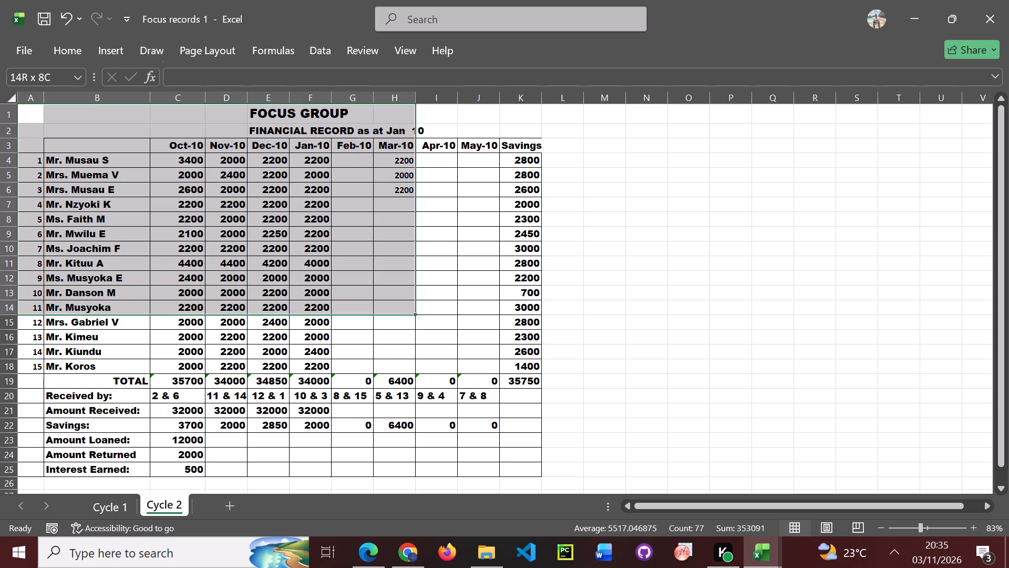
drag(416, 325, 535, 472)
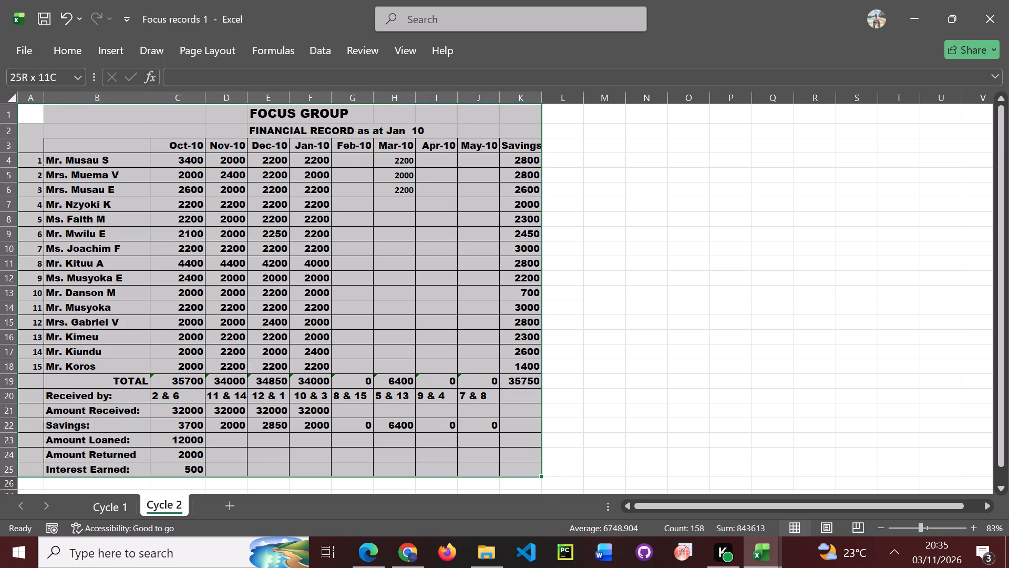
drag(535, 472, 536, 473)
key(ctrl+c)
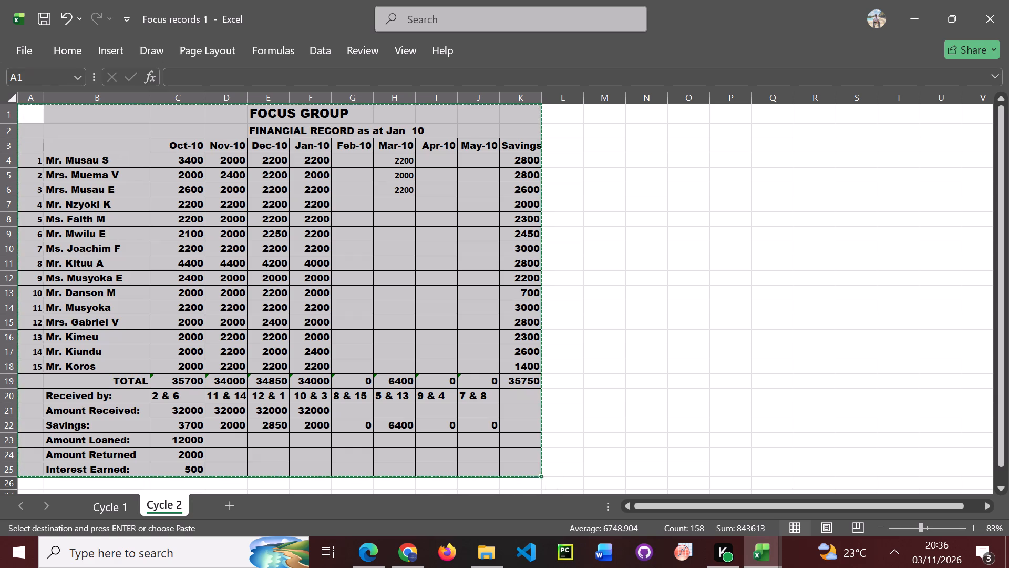
Add a new worksheet after Cycle 2 and rename it 2026 cycles.
click(238, 505)
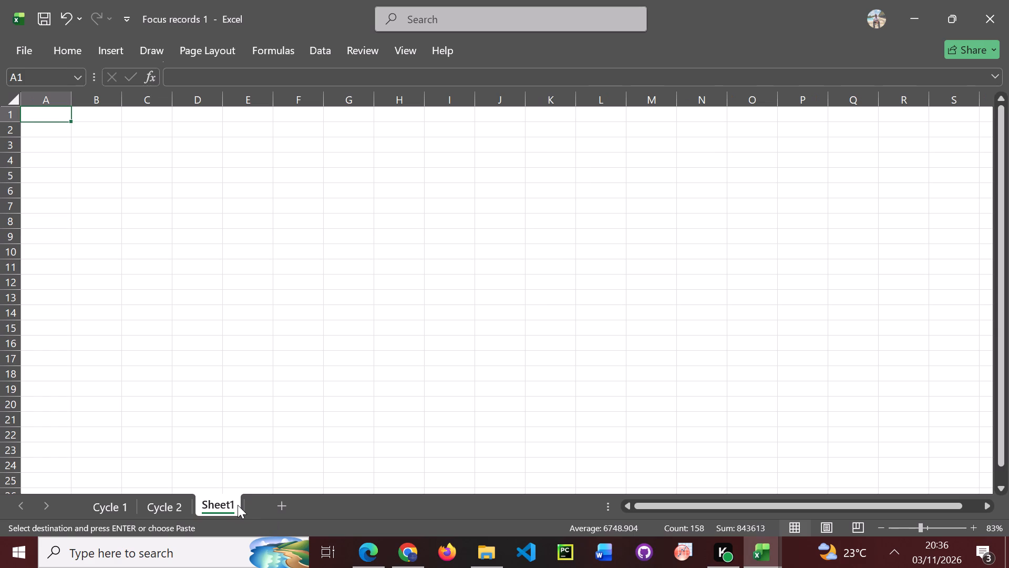
key(2)
click(219, 505)
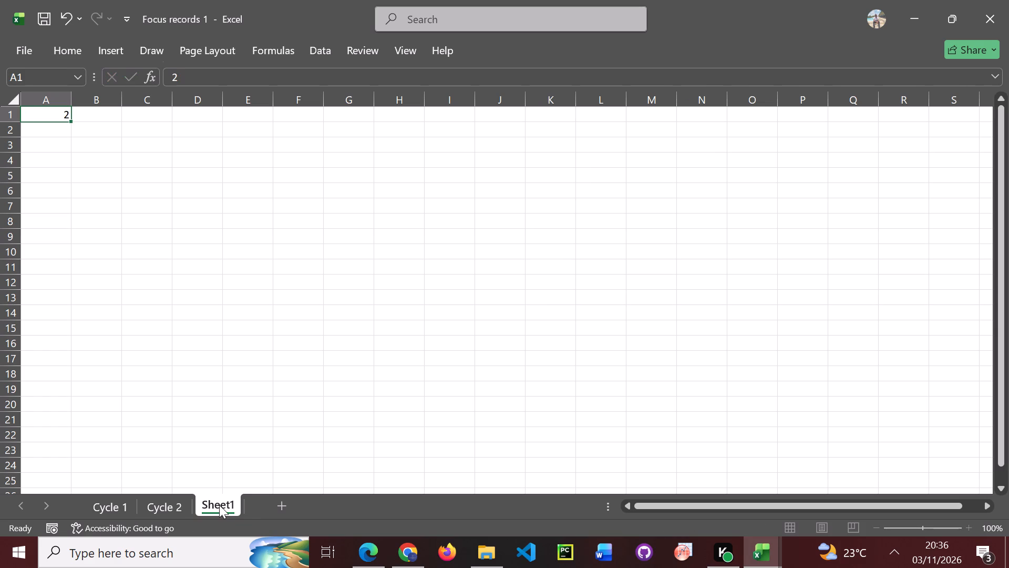
right_click(219, 499)
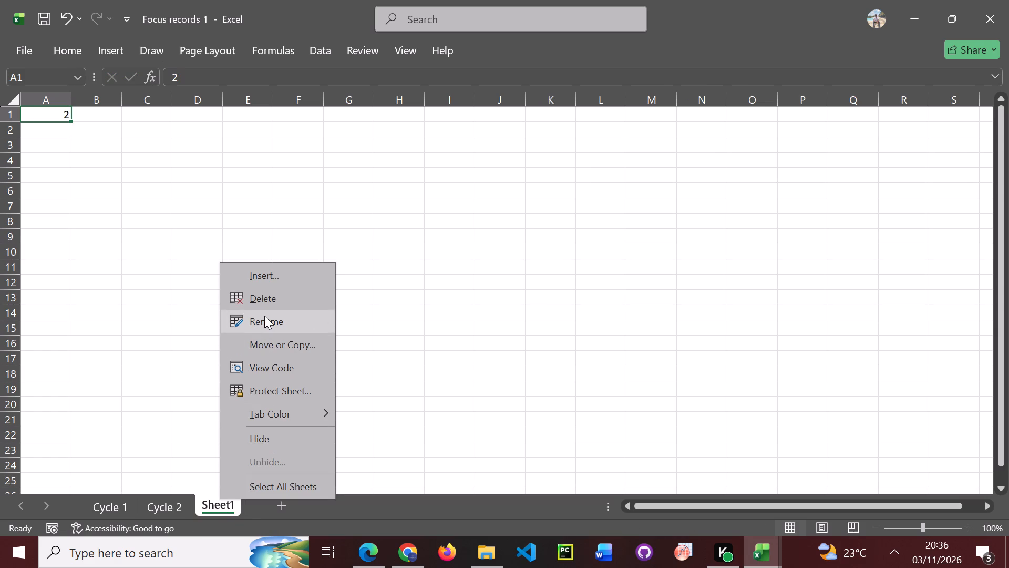
click(264, 316)
text(2026 cycles)
key(Return)
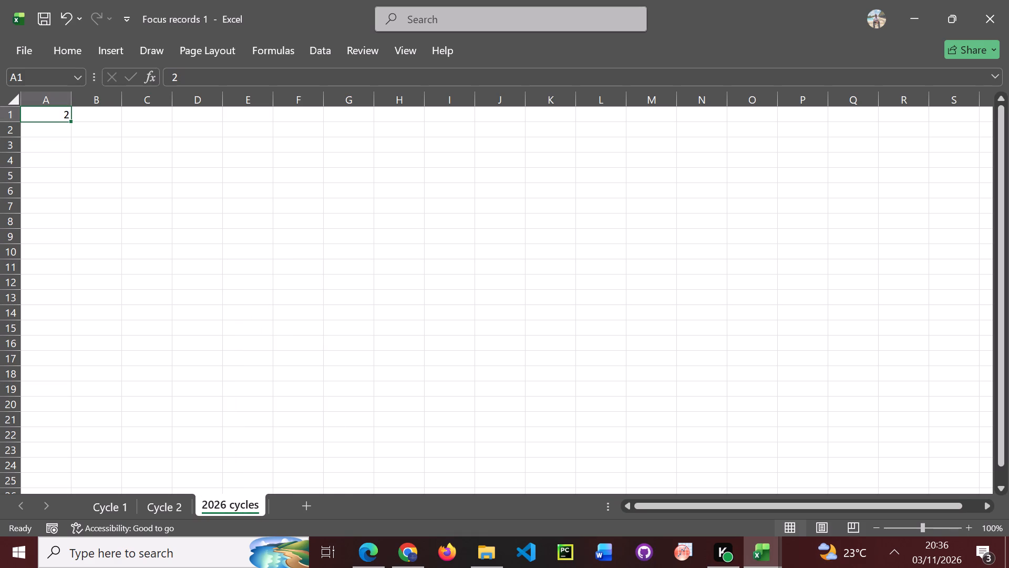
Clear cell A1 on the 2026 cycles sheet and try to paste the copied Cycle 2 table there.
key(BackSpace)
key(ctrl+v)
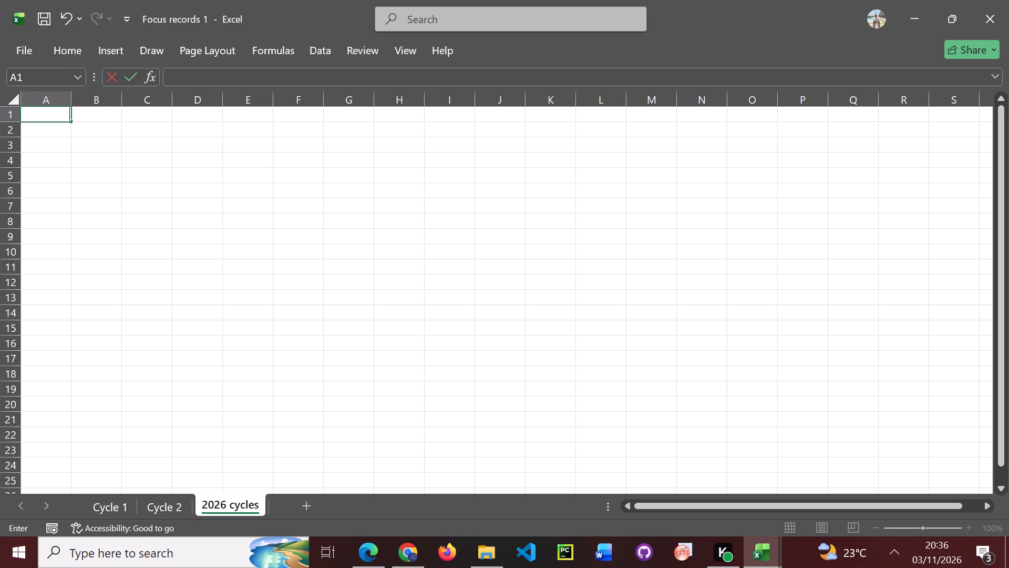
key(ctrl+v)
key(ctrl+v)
Copy the Cycle 1 financial record (A2:K25) to the 2026 cycles sheet, starting at A1, and check the pasted table.
click(108, 500)
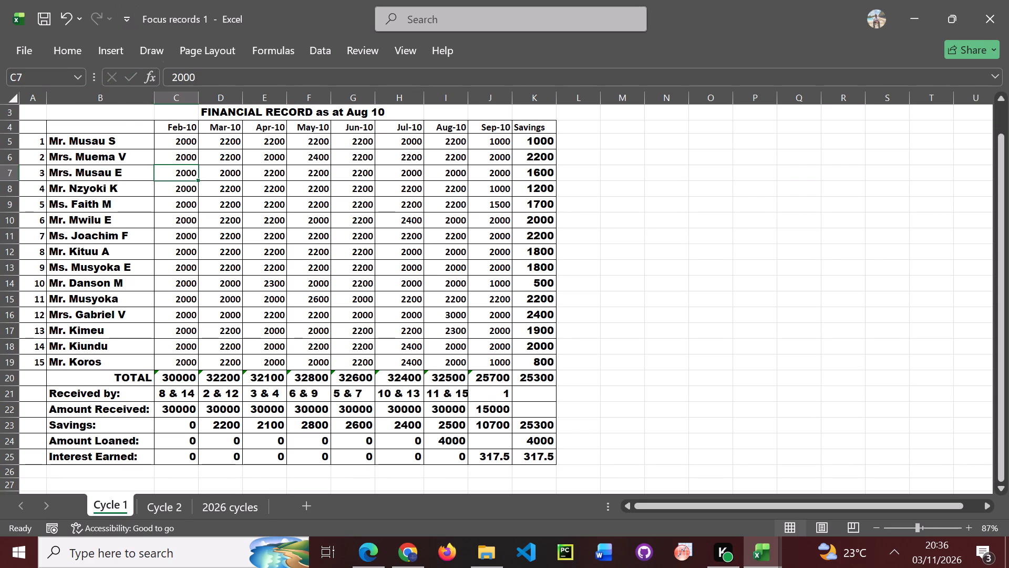
scroll(50, 125, up, 1)
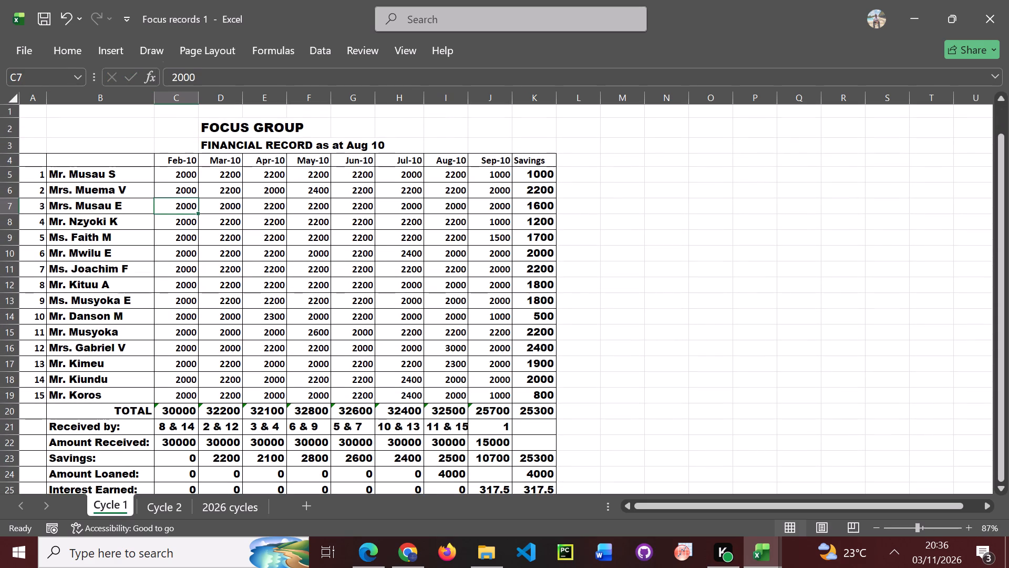
drag(35, 124, 212, 354)
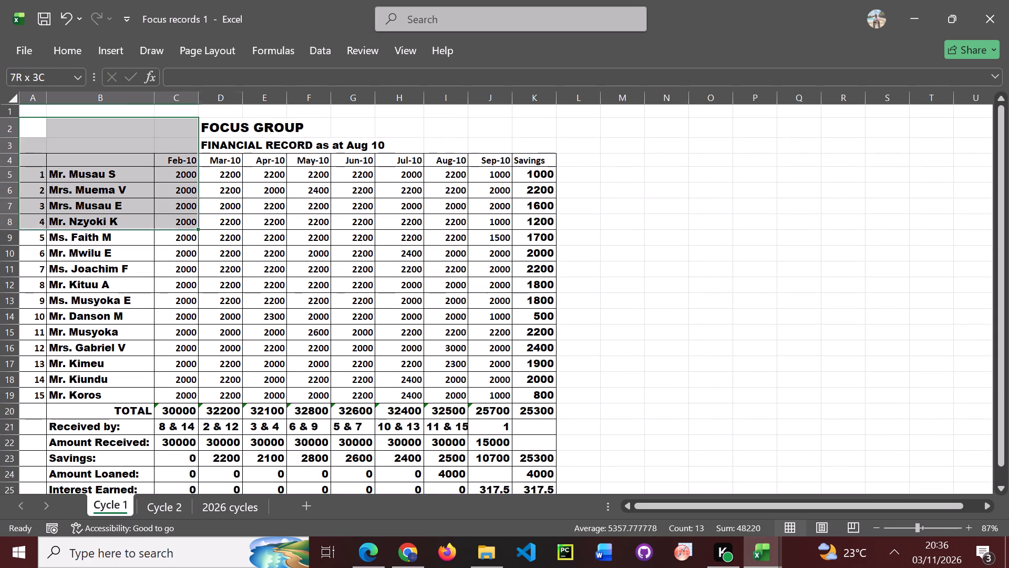
drag(212, 354, 544, 464)
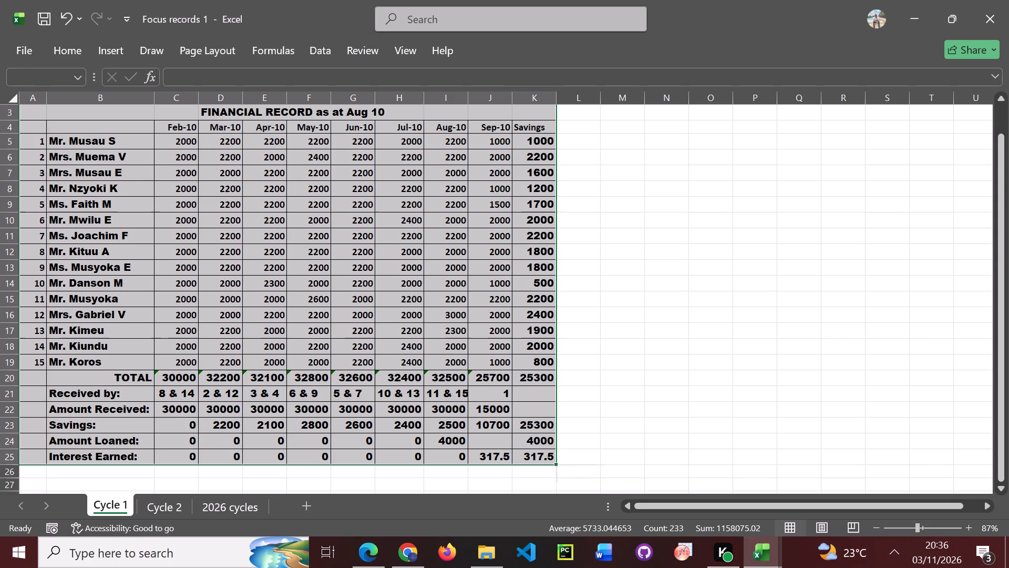
key(ctrl+c)
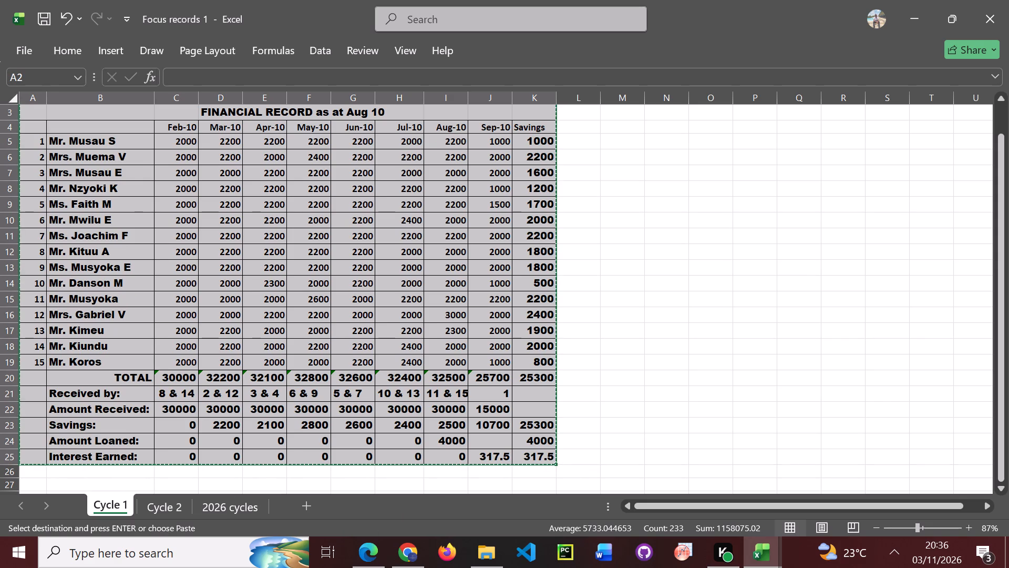
click(222, 514)
key(ctrl+v)
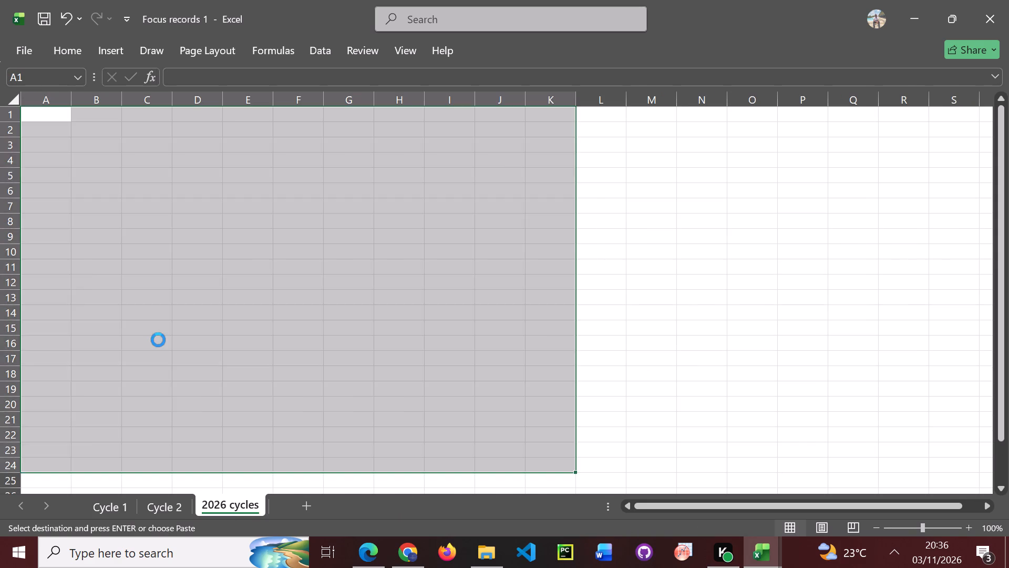
scroll(445, 247, down, 1)
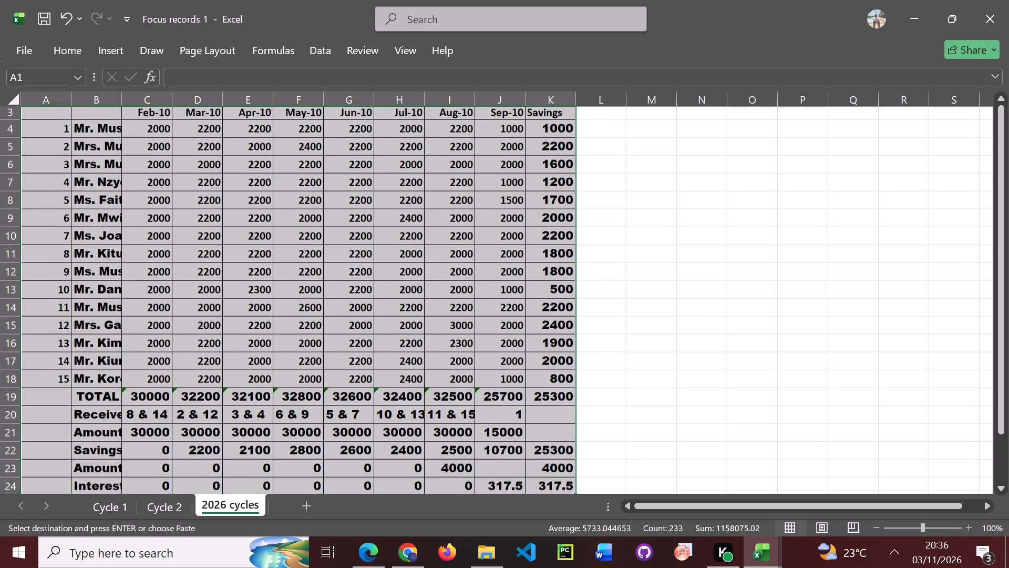
scroll(445, 247, down, 2)
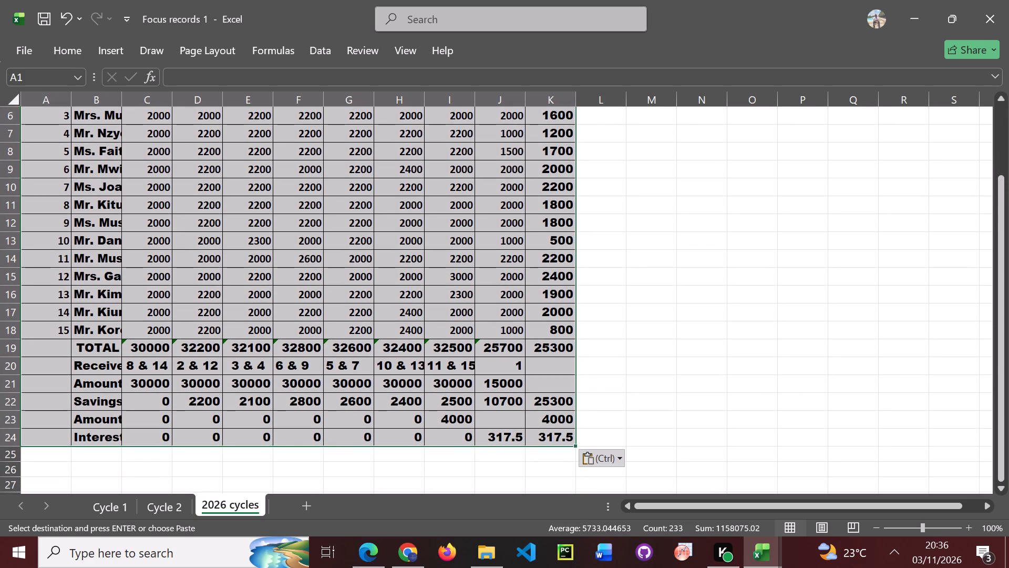
scroll(445, 247, up, 1)
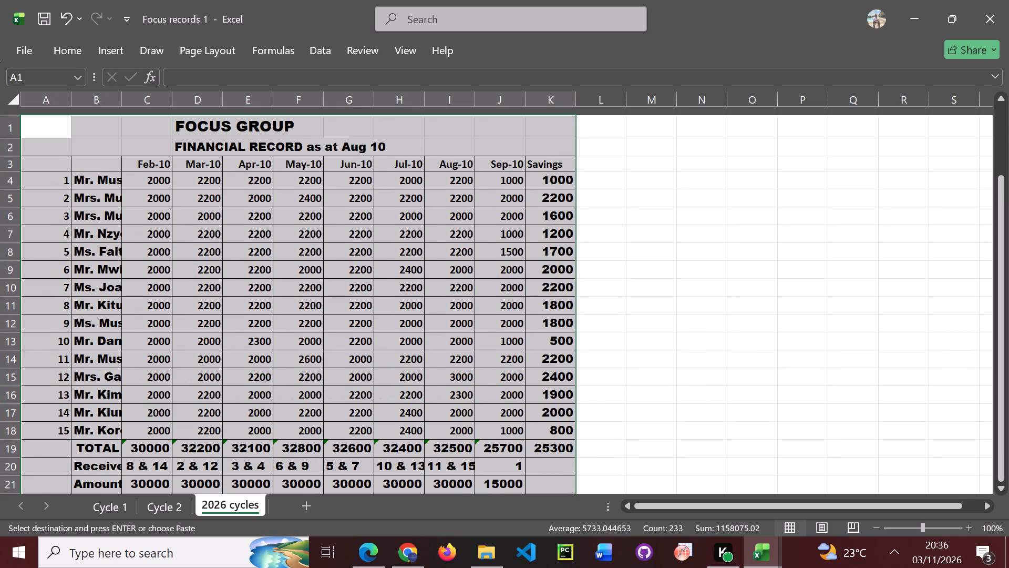
scroll(445, 247, up, 1)
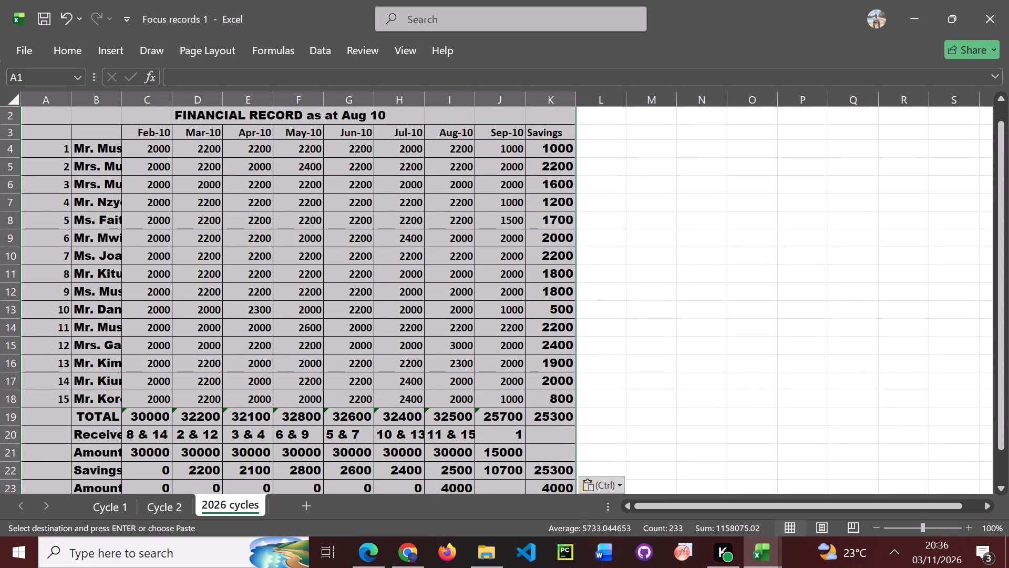
Insert a copy of the Feb-10 column (C) directly before it on the 2026 cycles sheet.
click(146, 98)
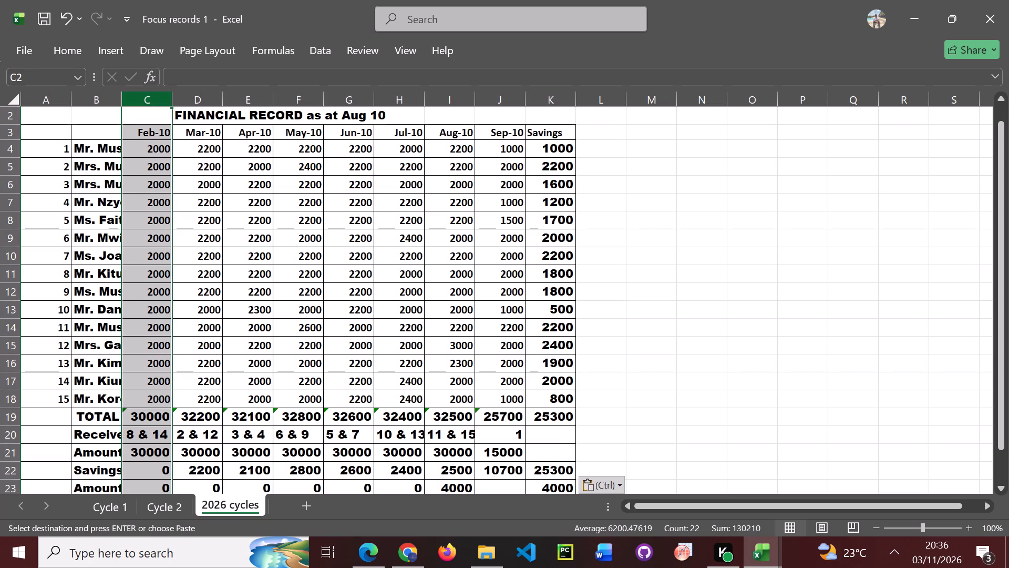
key(ctrl+c)
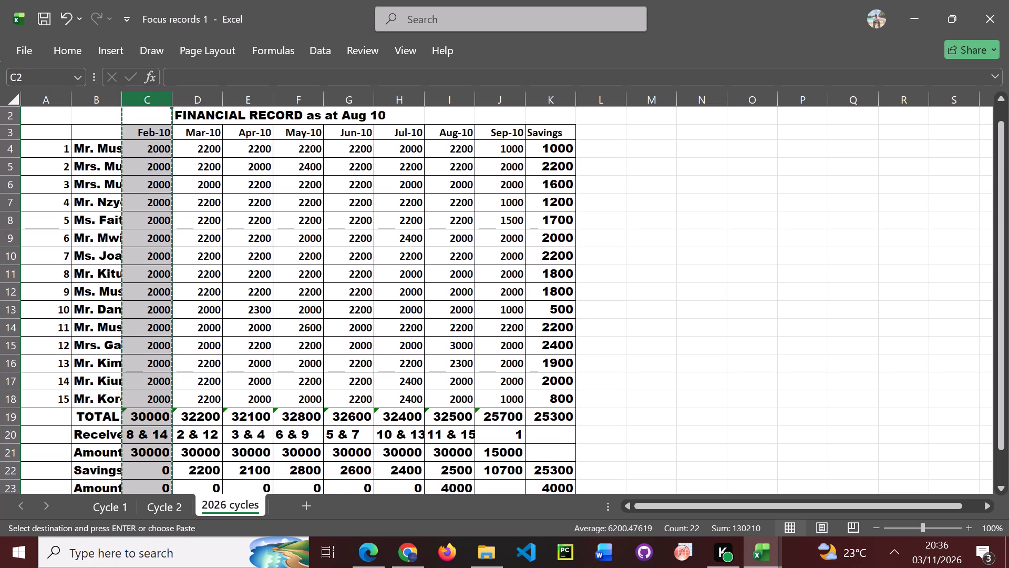
right_click(138, 96)
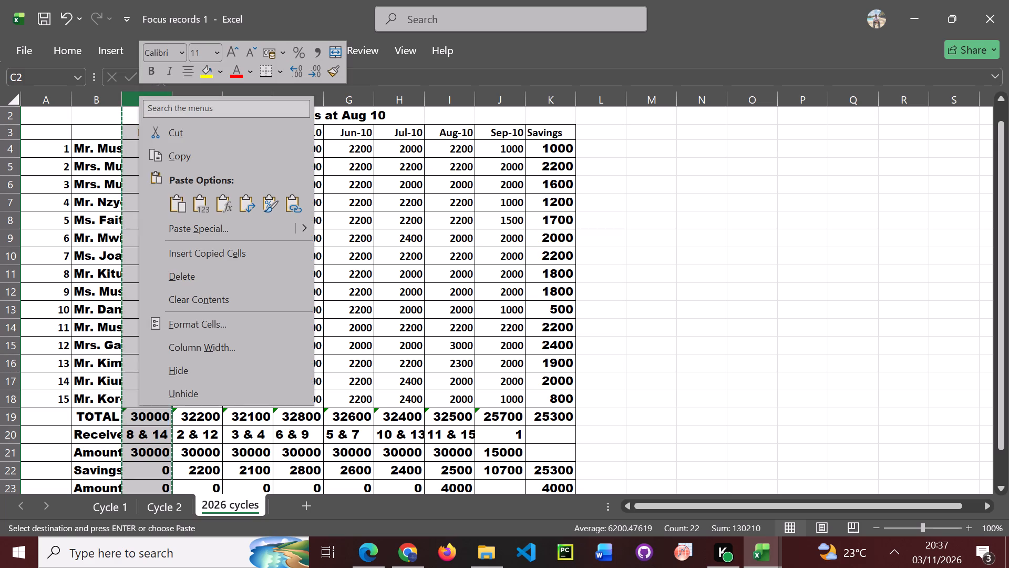
click(193, 257)
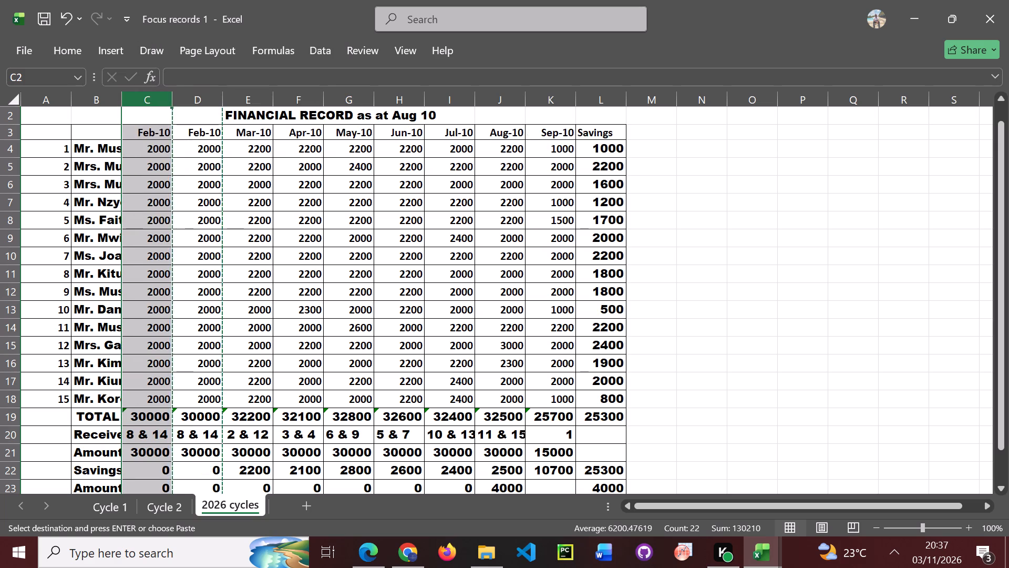
Change the month header in C3 to 01/01/2010 so the first month column reads Jan-10.
double_click(152, 136)
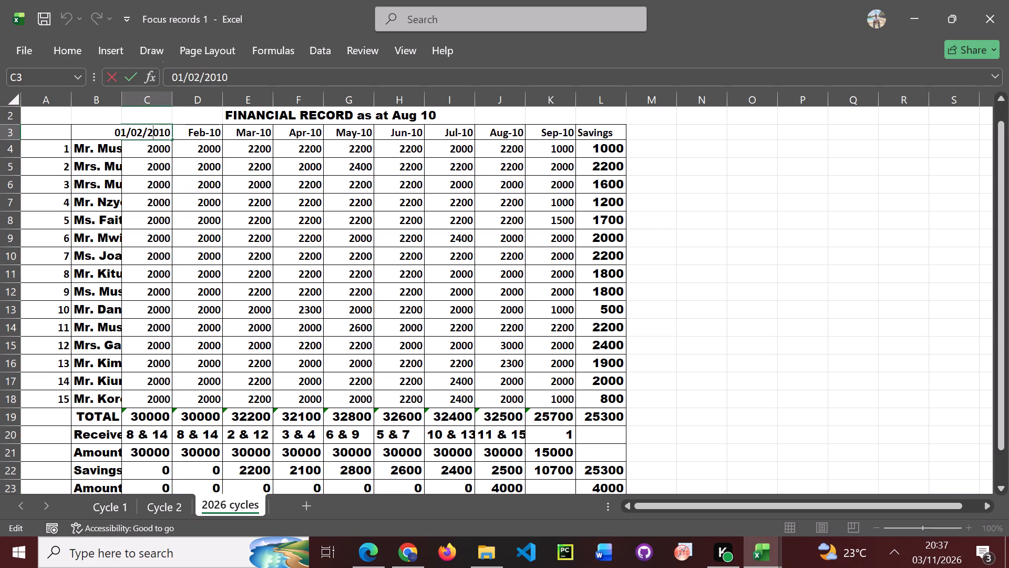
click(142, 129)
key(BackSpace)
key(1)
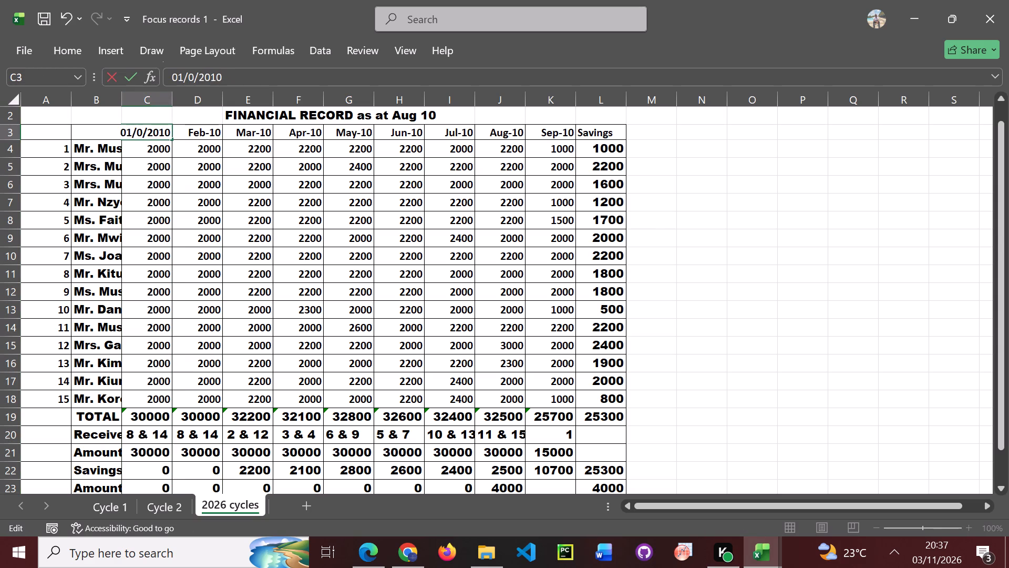
key(Return)
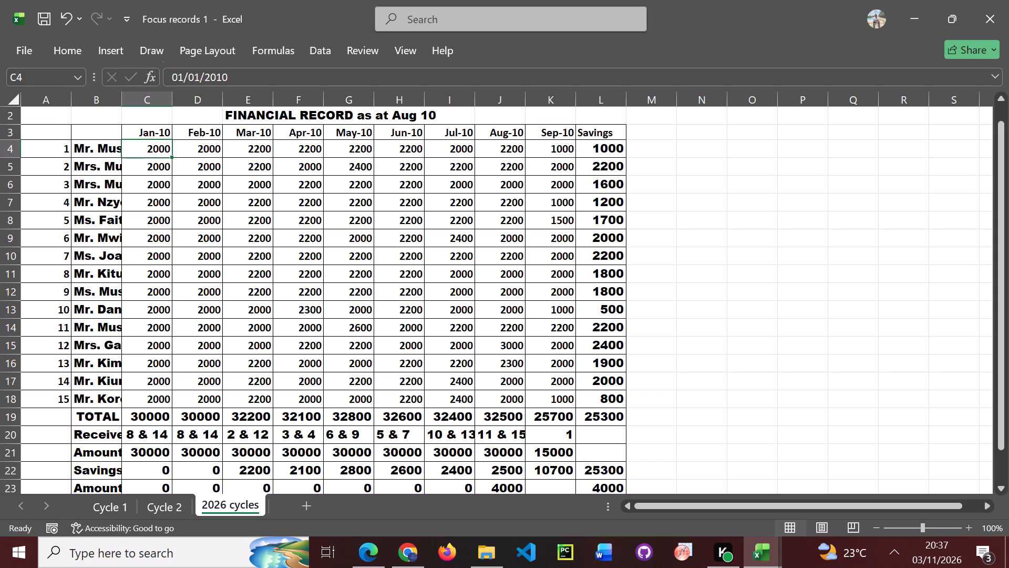
Insert a blank column between the Sep-10 and Savings columns.
right_click(606, 93)
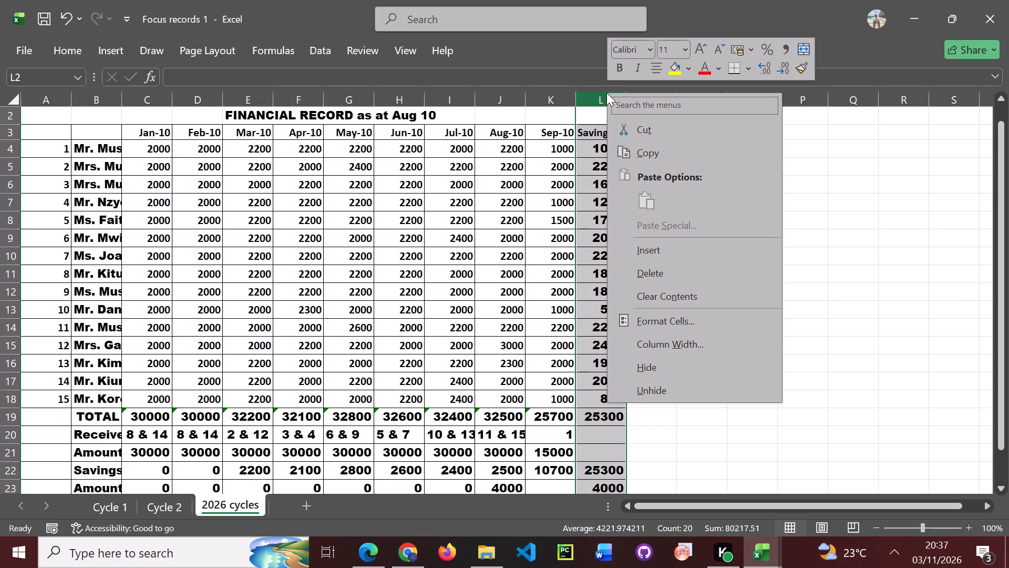
click(668, 247)
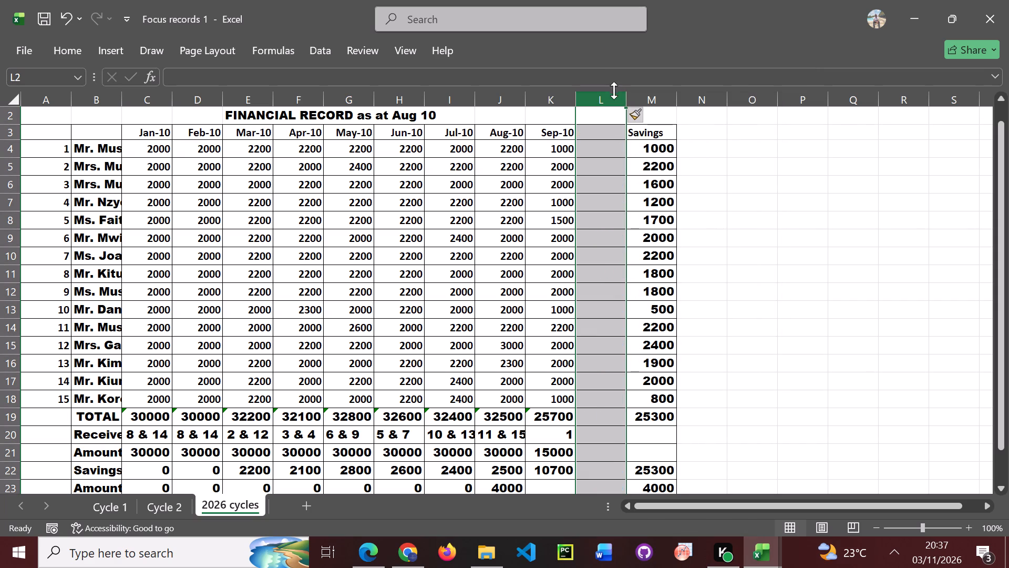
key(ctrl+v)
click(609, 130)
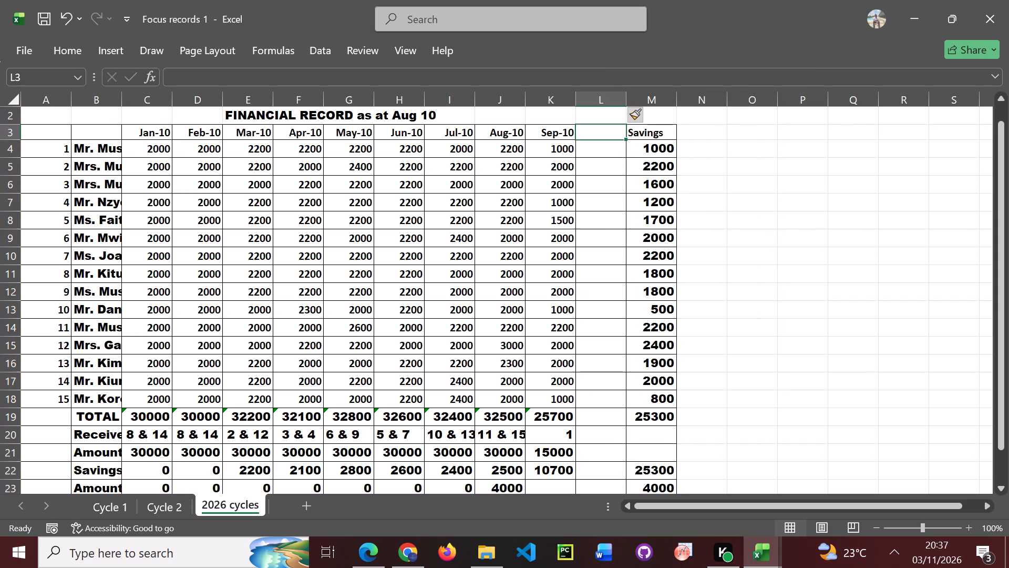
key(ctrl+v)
Copy the Sep-10 column data (K3:K24) into the blank column before Savings, starting at L3.
drag(544, 129, 558, 403)
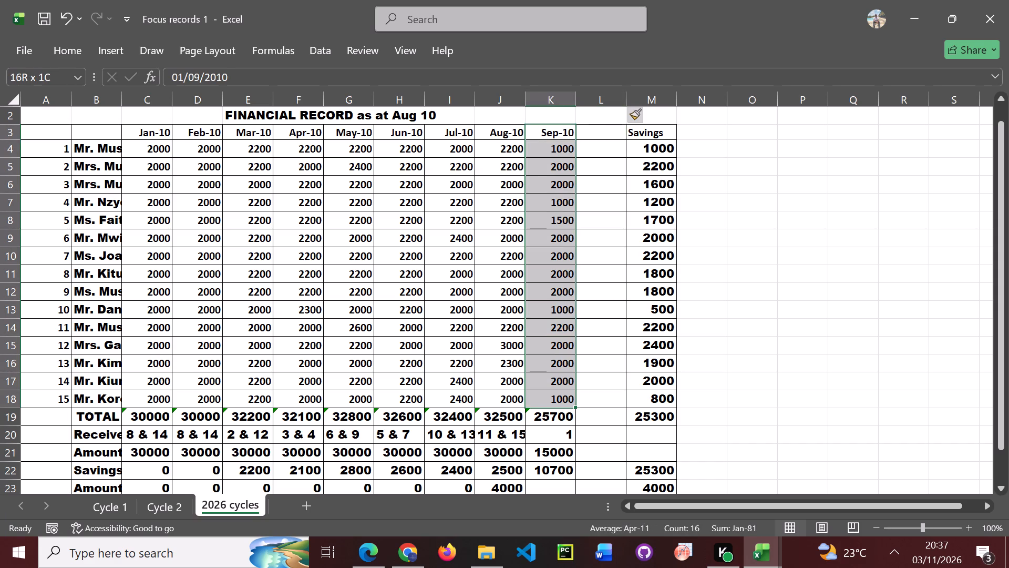
drag(558, 403, 559, 499)
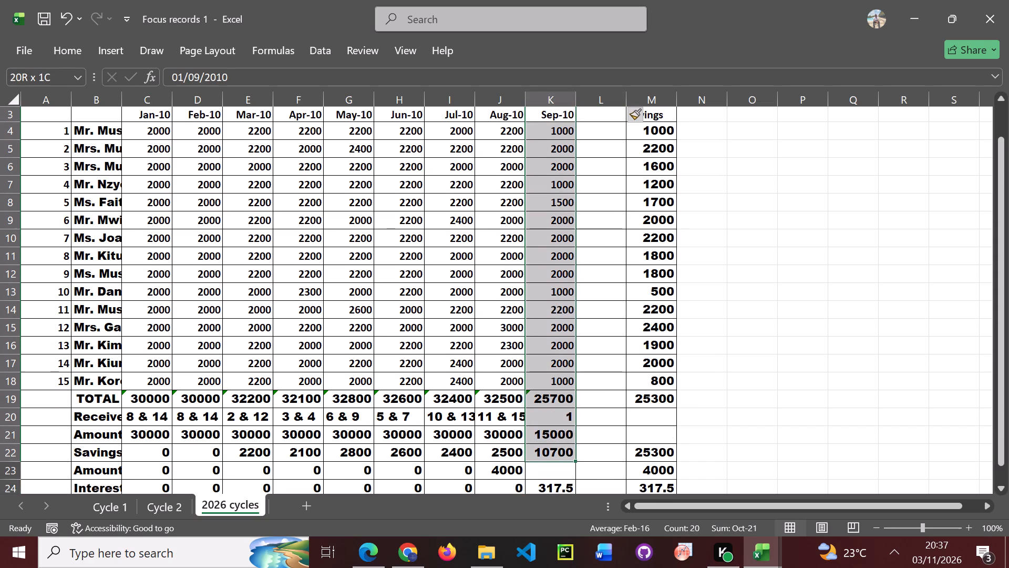
drag(559, 499, 562, 453)
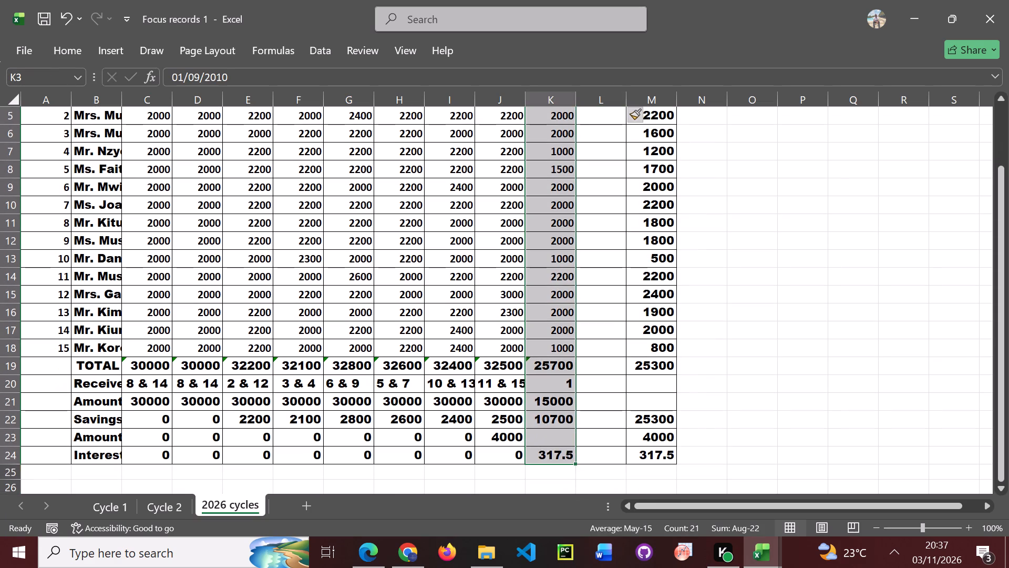
key(ctrl+c)
scroll(562, 453, up, 1)
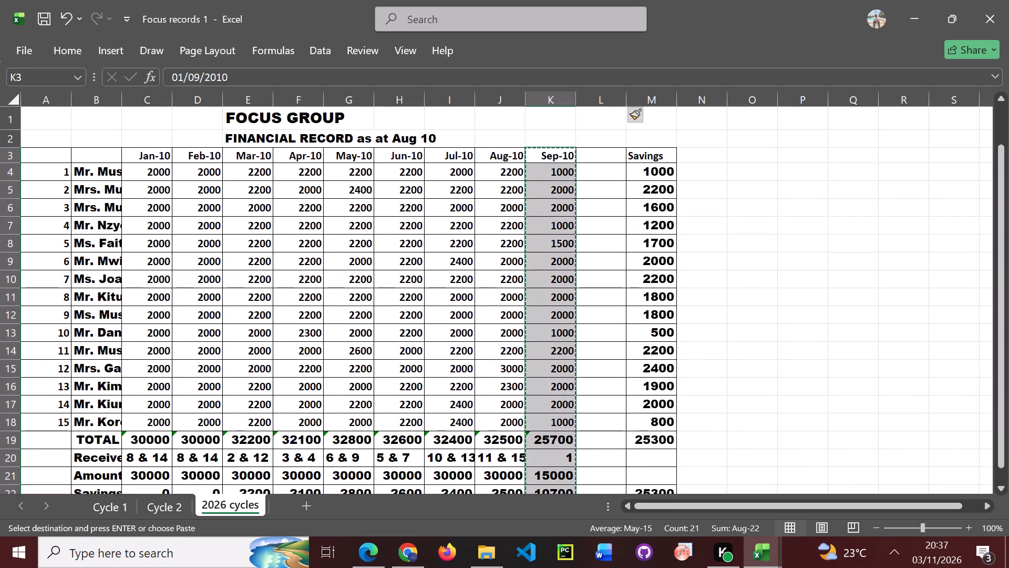
click(605, 156)
key(ctrl+v)
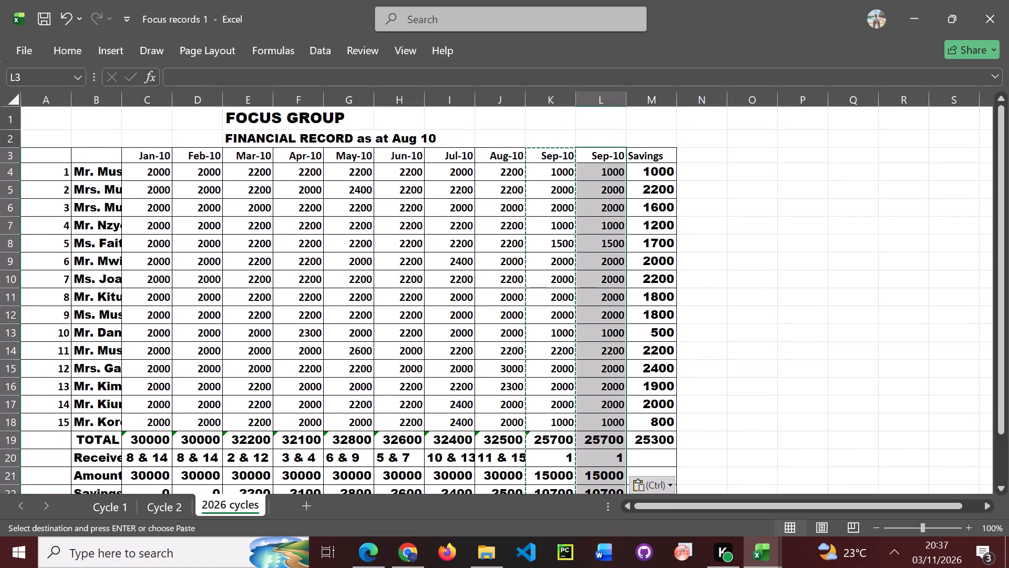
Insert blank cells at L3:L24, shifting the copied Sep-10 data and the Savings column one column over.
right_click(605, 156)
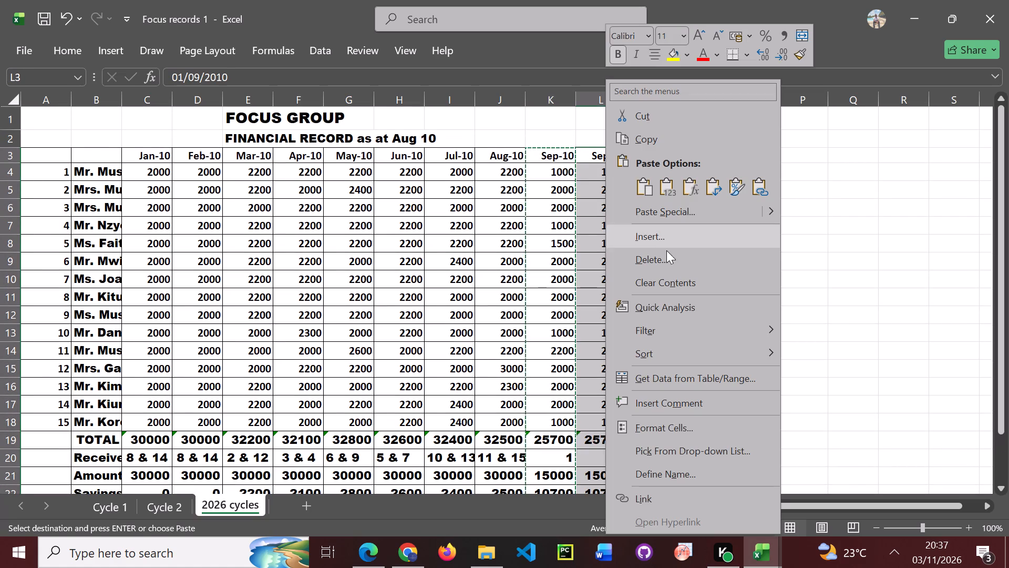
click(667, 241)
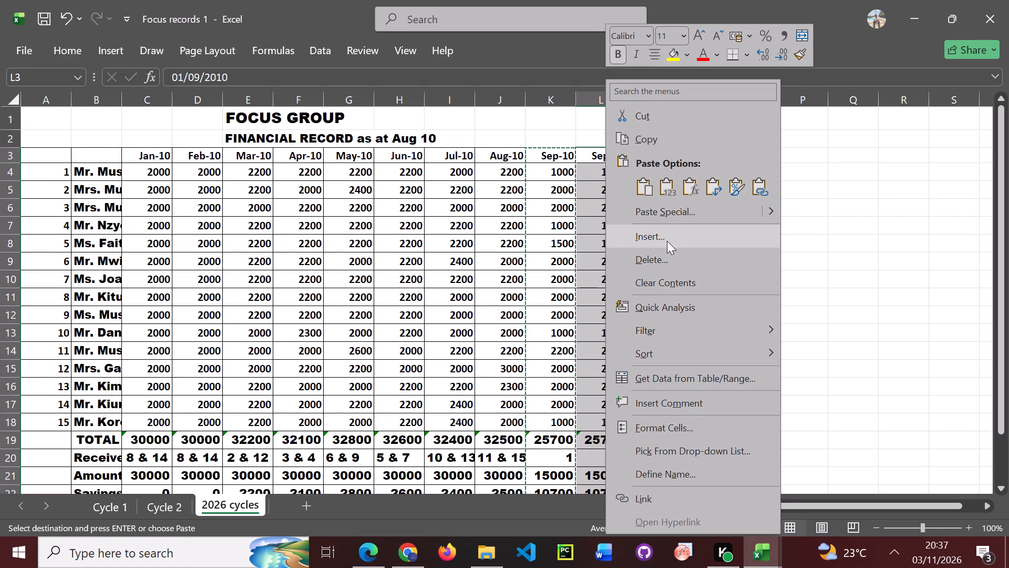
click(641, 317)
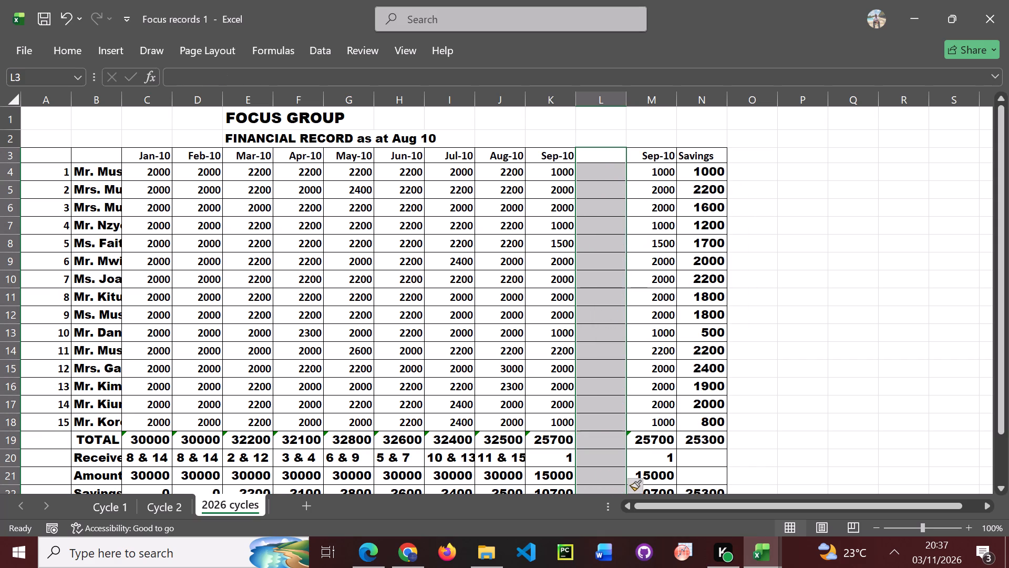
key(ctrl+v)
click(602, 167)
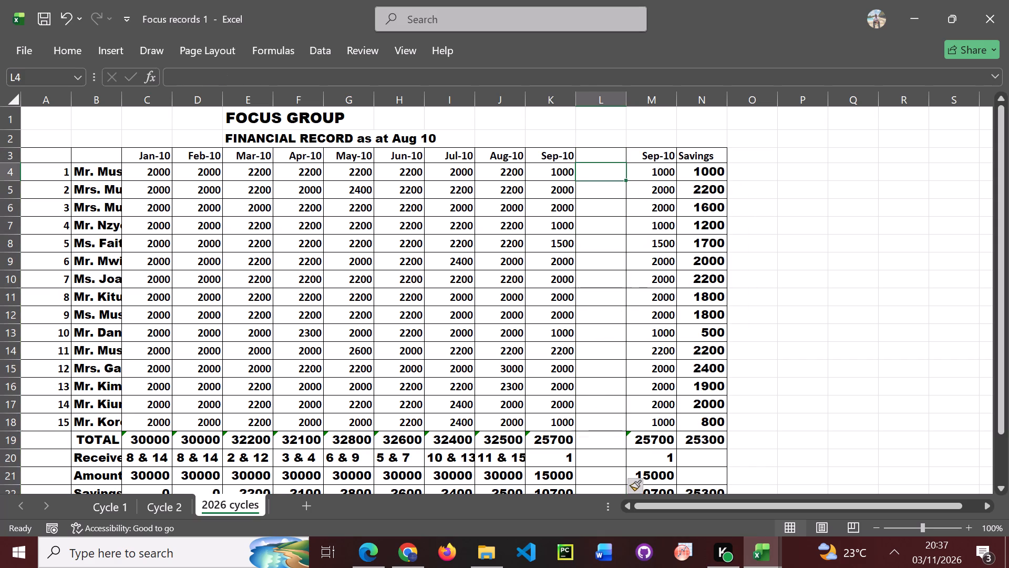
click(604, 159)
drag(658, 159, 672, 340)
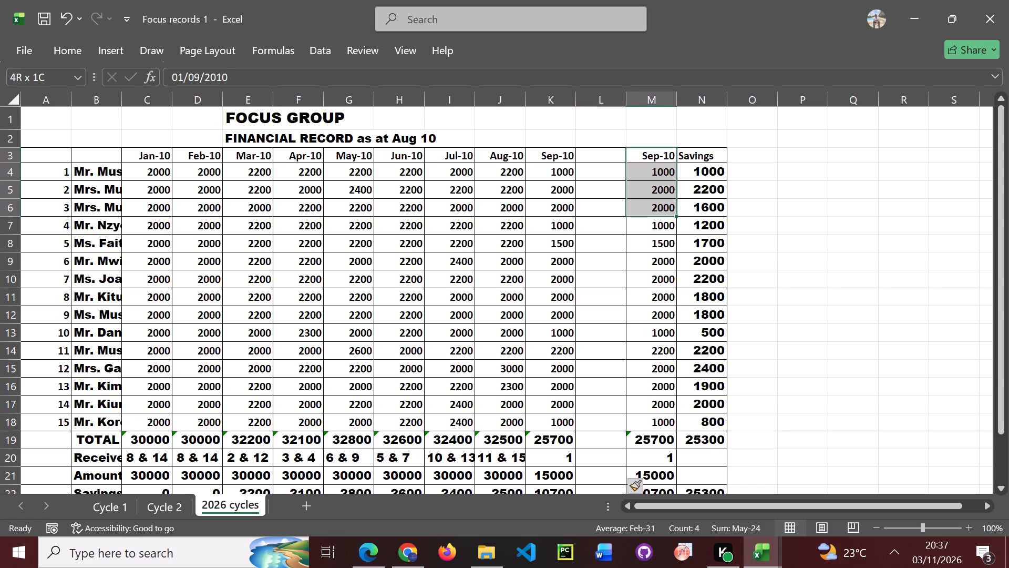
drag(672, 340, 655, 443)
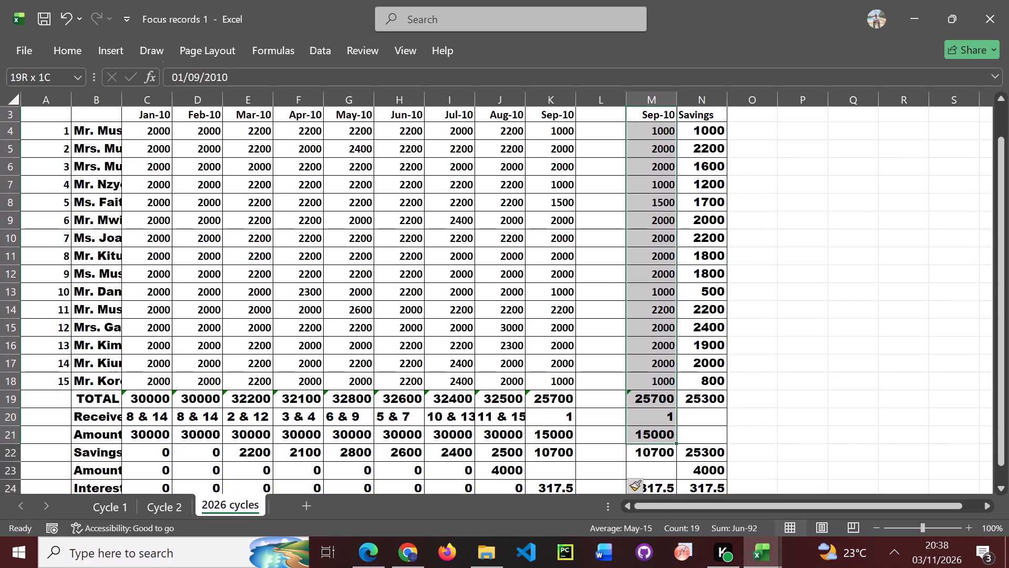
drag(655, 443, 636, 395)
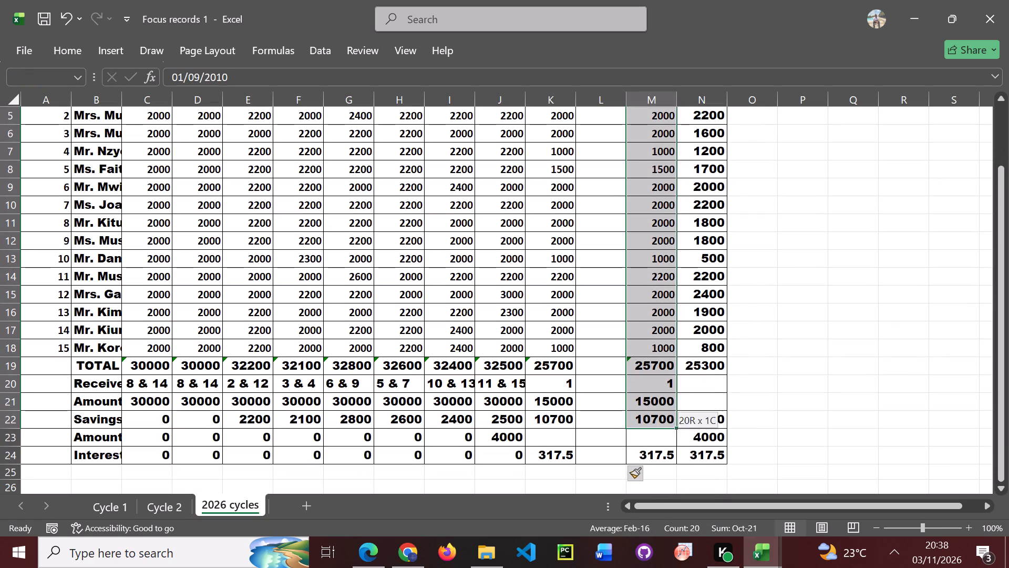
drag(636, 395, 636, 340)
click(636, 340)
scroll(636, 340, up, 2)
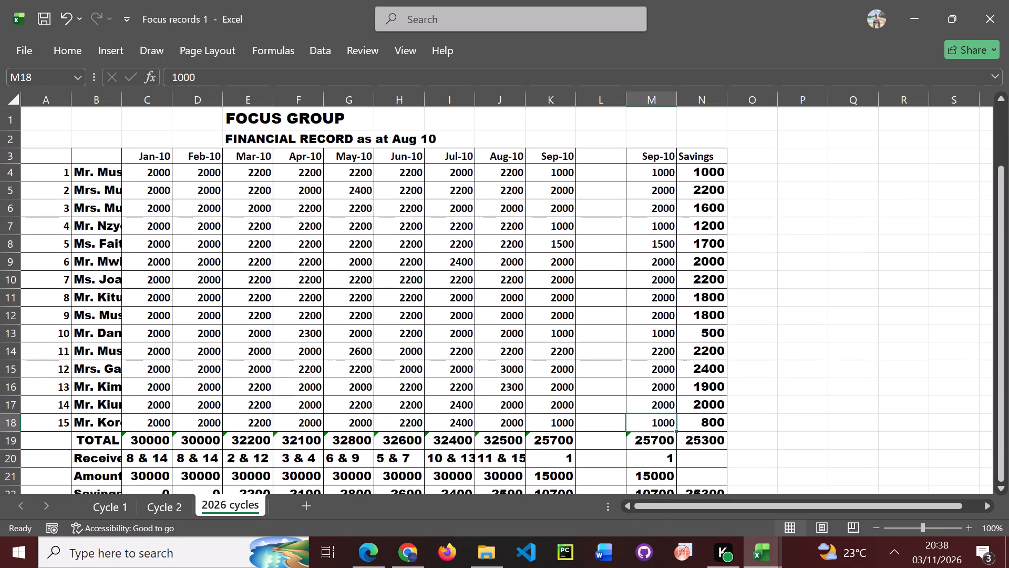
Insert another blank column directly before the second Sep-10 column (M).
click(656, 98)
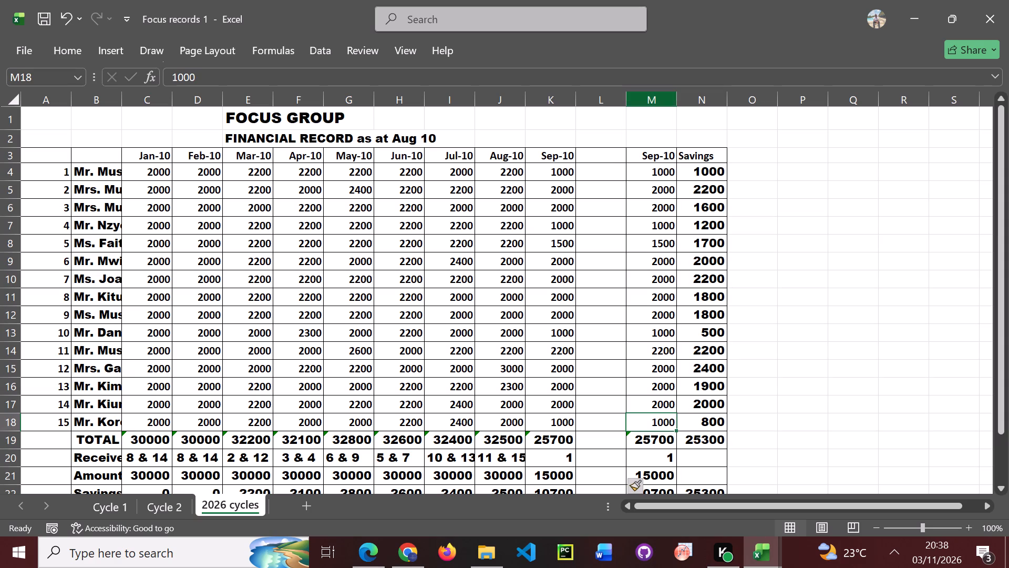
right_click(656, 98)
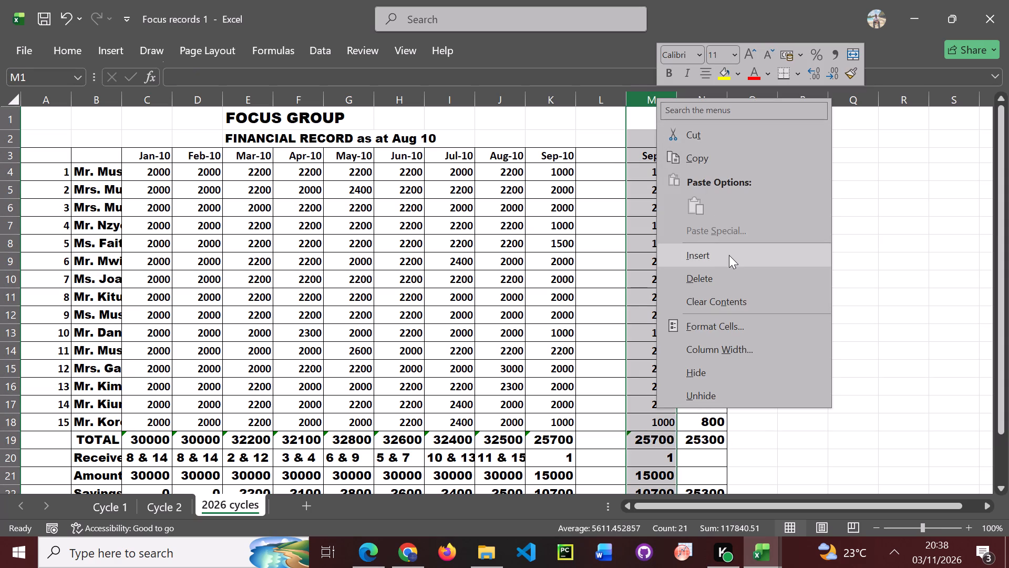
click(729, 255)
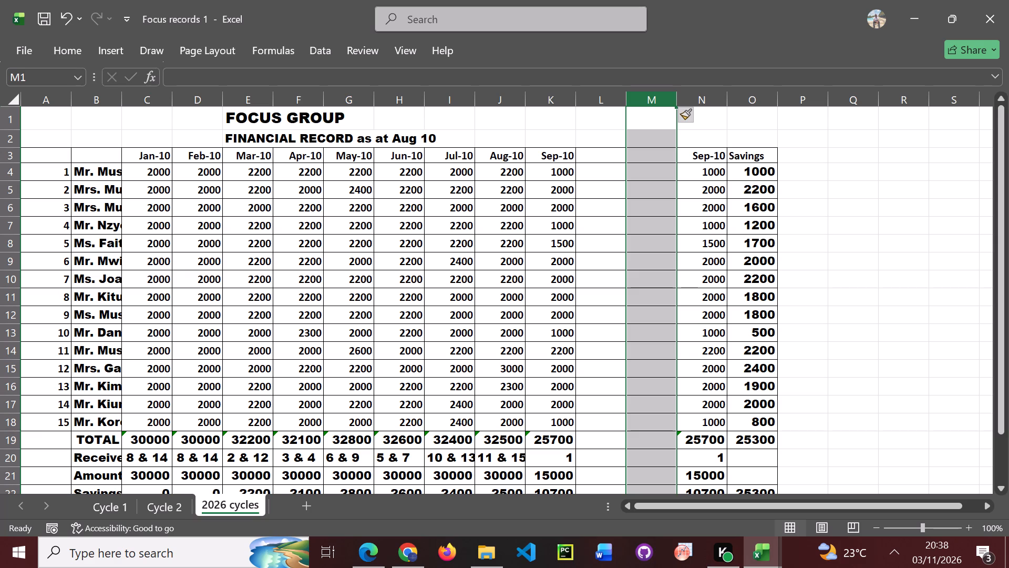
Change the subtitle in E2 to read "FINANCIAL RECORD as at Nov 3, 2026".
double_click(421, 137)
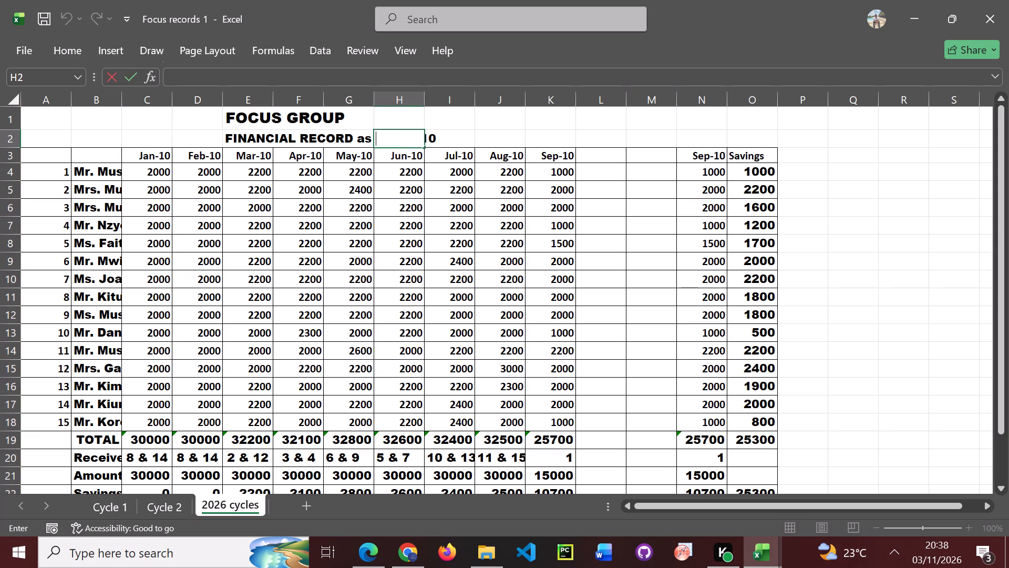
click(260, 137)
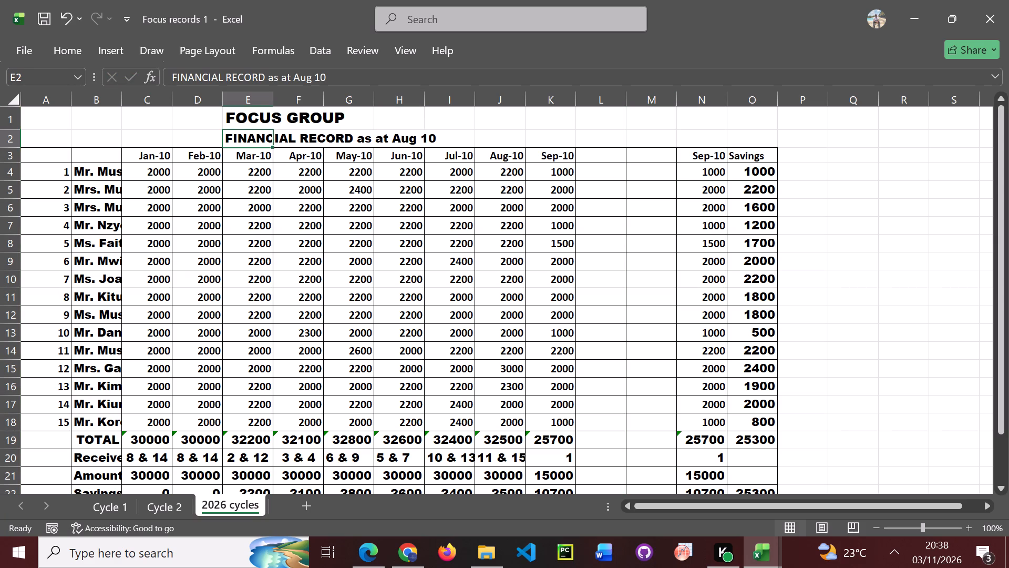
click(341, 78)
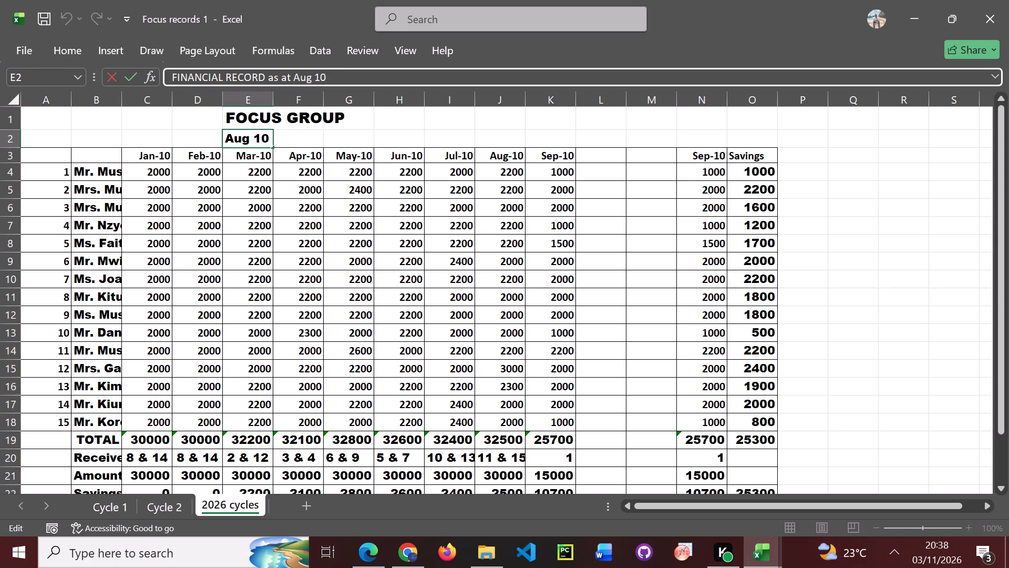
key(BackSpace)
key(BackSpace)
key(BackSpace)
key(BackSpace)
key(BackSpace)
key(BackSpace)
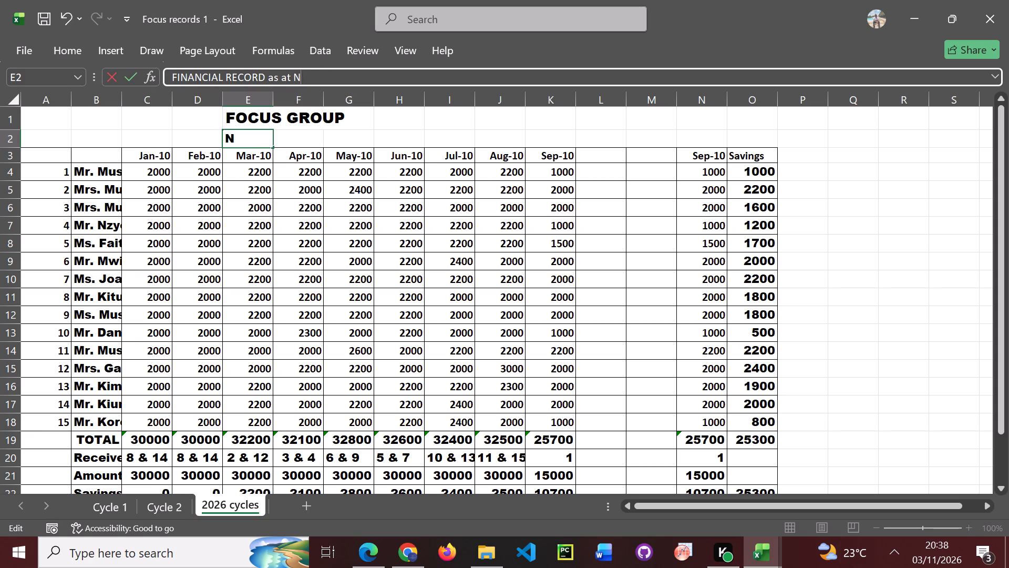
text(v)
key(space)
key(3)
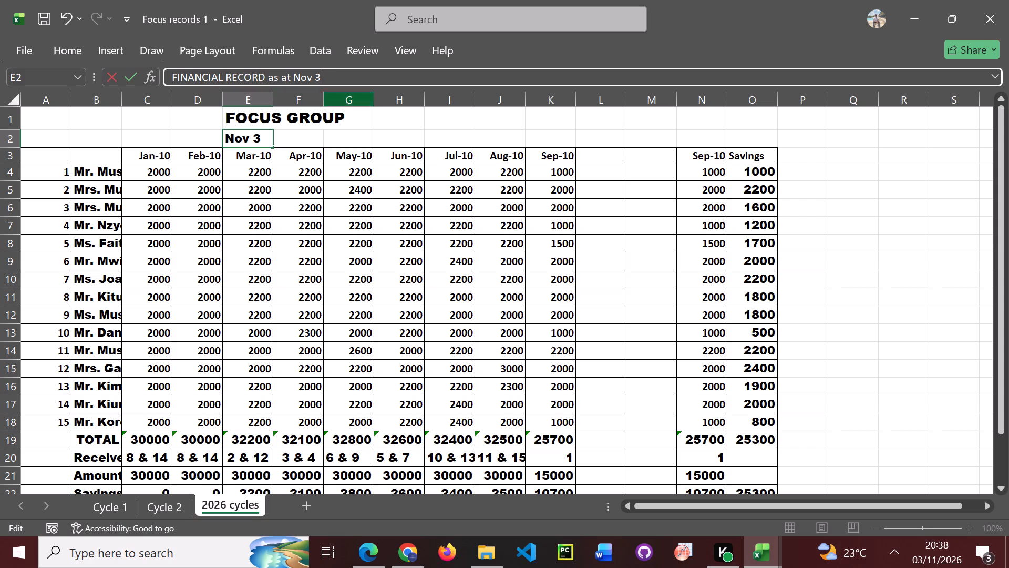
text(, 2026)
click(349, 187)
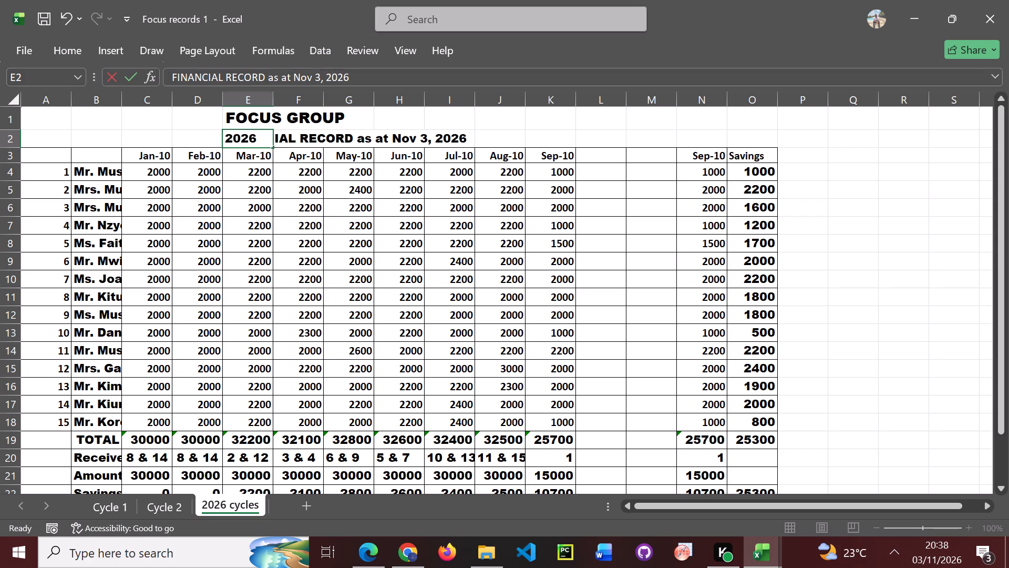
Extend the title in E1 to read "FOCUS GROUP 2026 records".
click(324, 116)
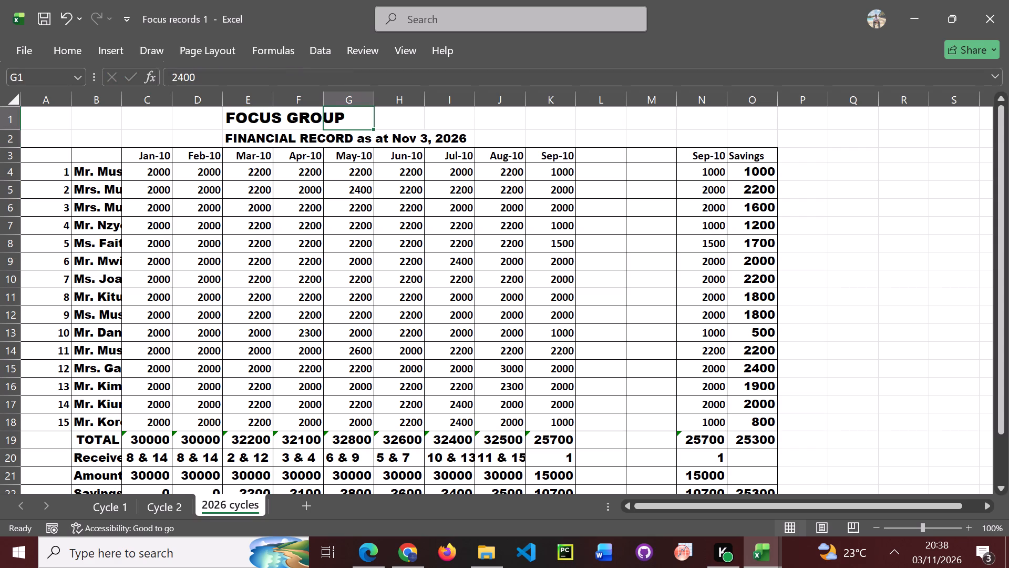
click(233, 117)
click(249, 75)
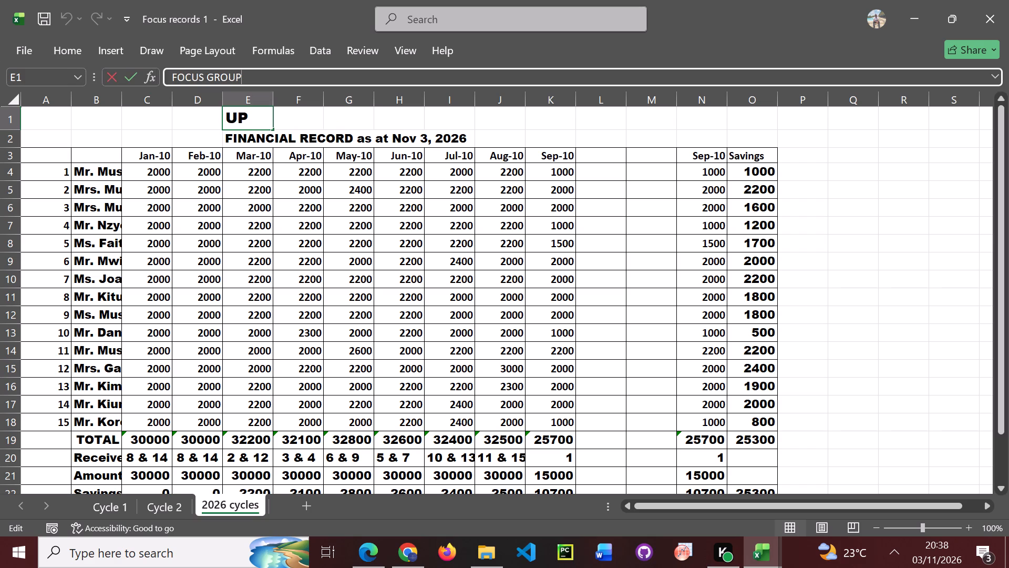
key(space)
text(2026 records)
key(Return)
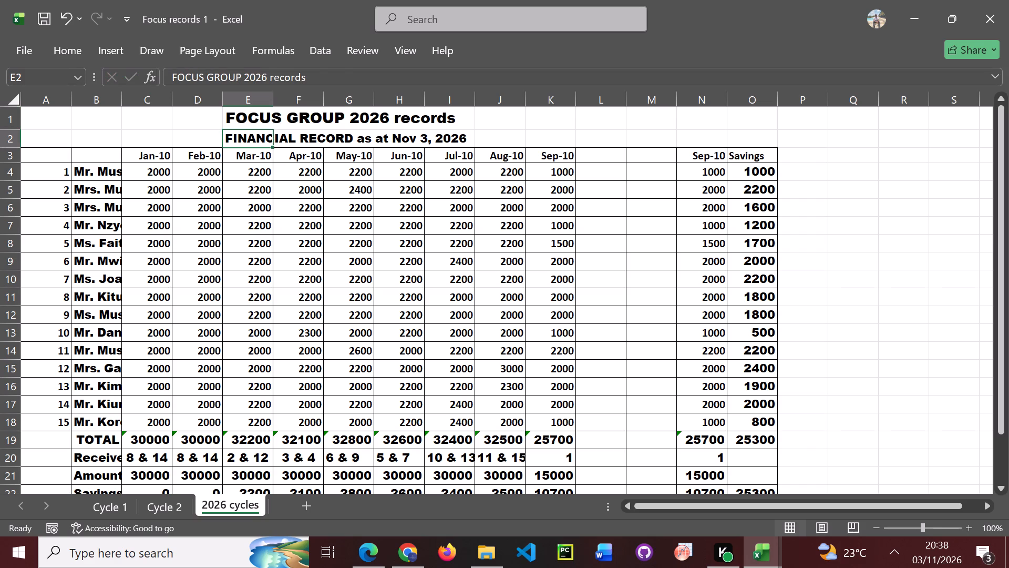
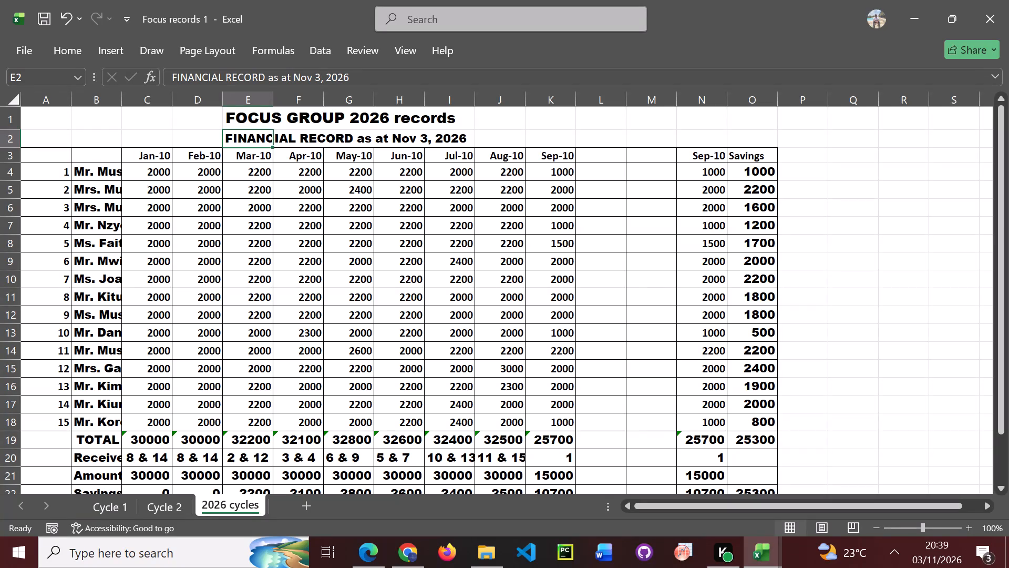
Autofit column B so the full member names and summary labels fit.
double_click(122, 95)
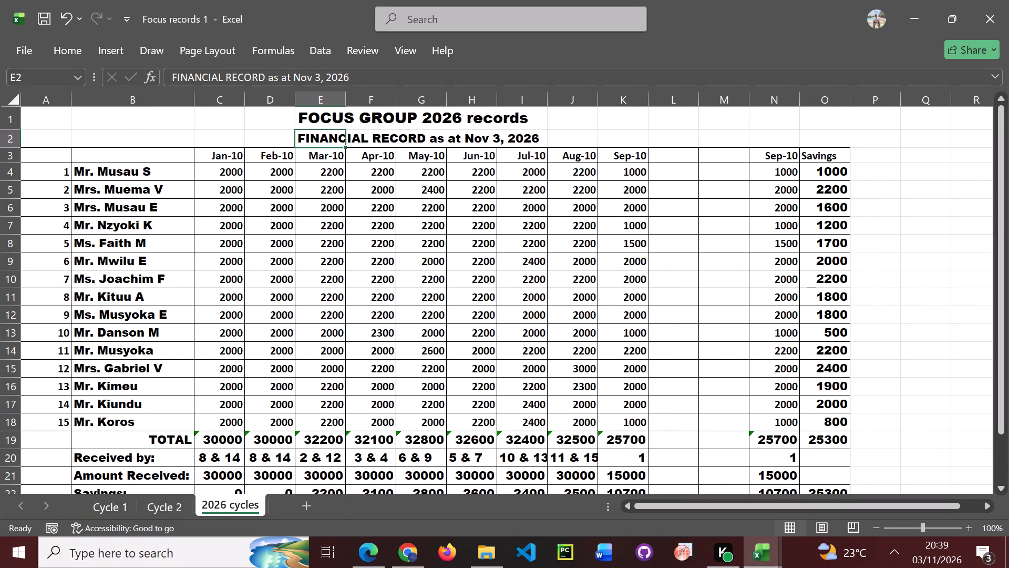
click(12, 422)
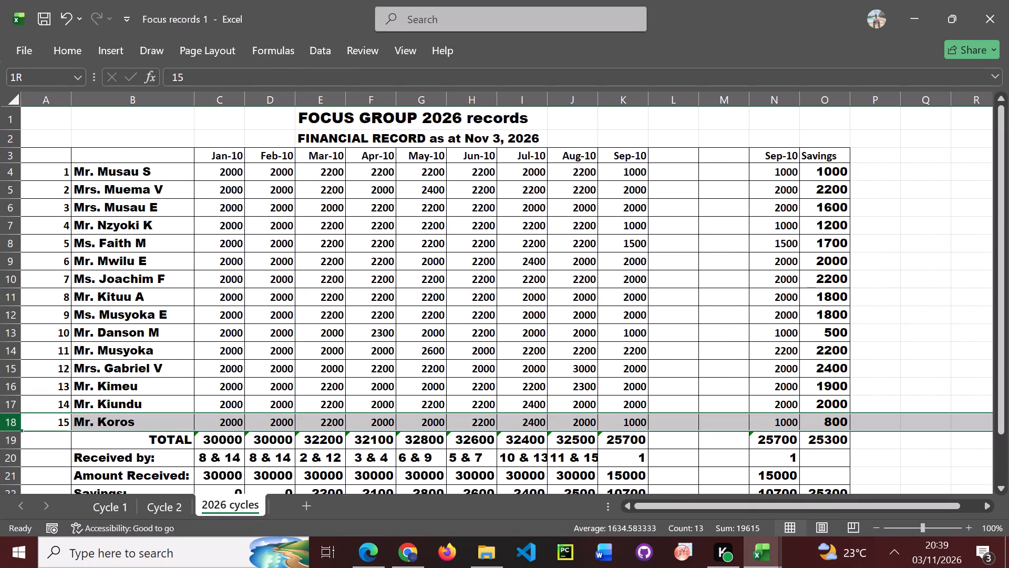
right_click(12, 422)
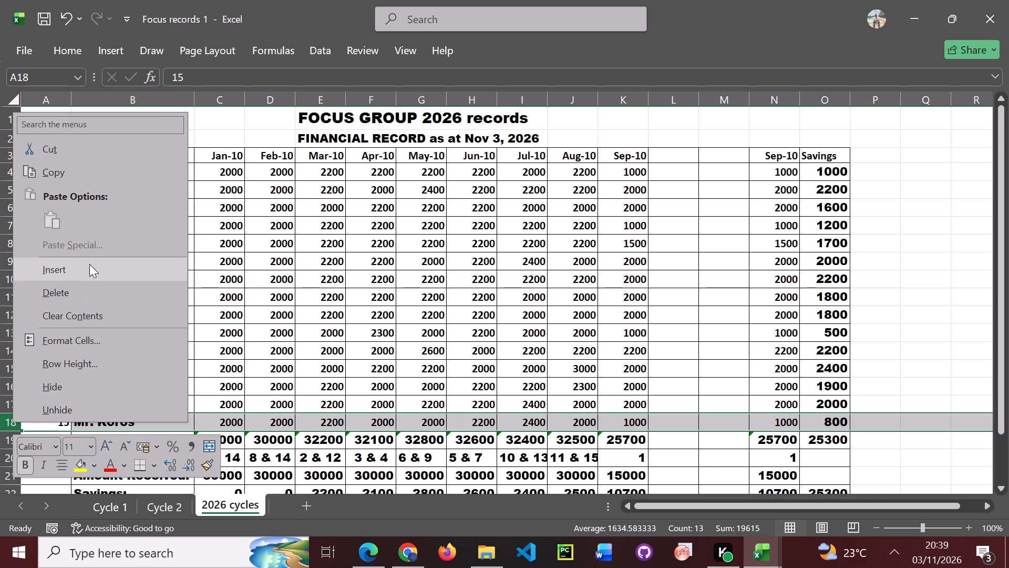
Insert two blank rows directly above member 15's row, at row 18.
click(89, 264)
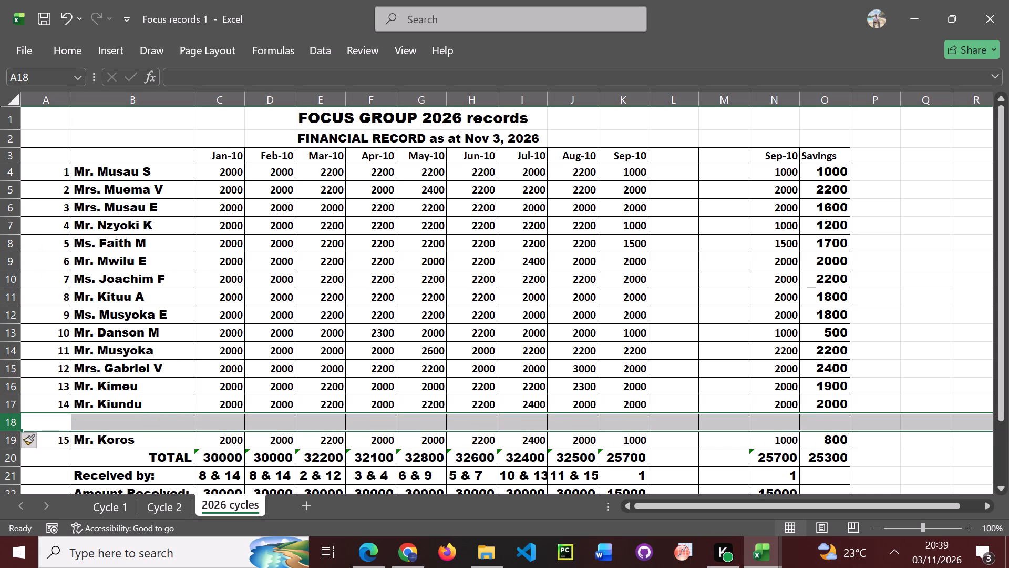
right_click(6, 421)
click(82, 260)
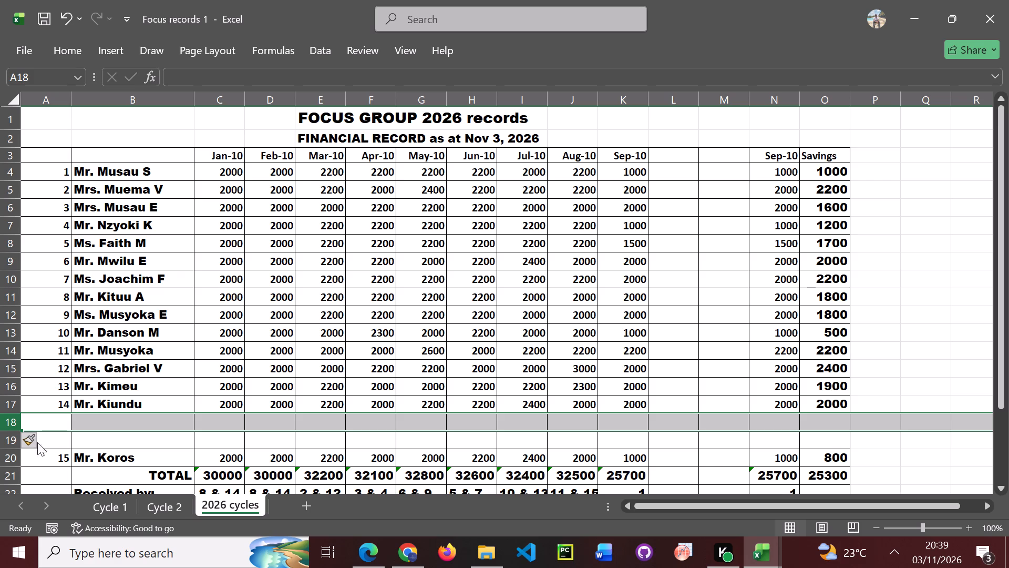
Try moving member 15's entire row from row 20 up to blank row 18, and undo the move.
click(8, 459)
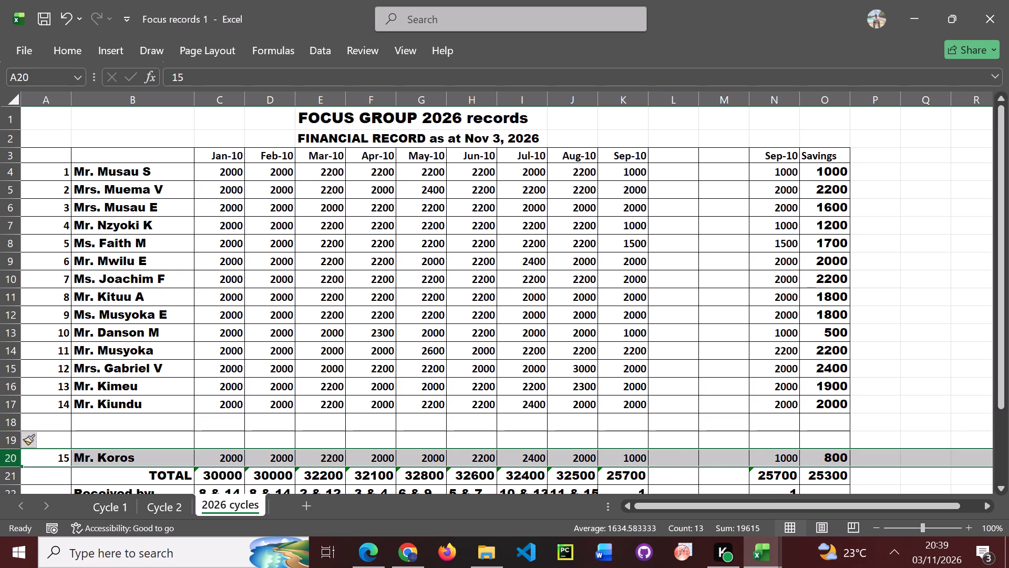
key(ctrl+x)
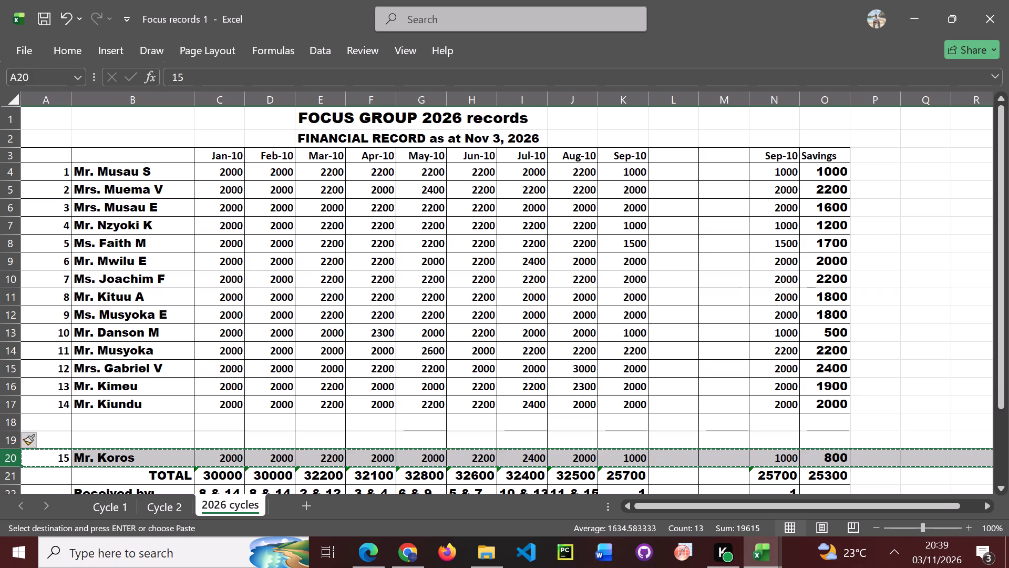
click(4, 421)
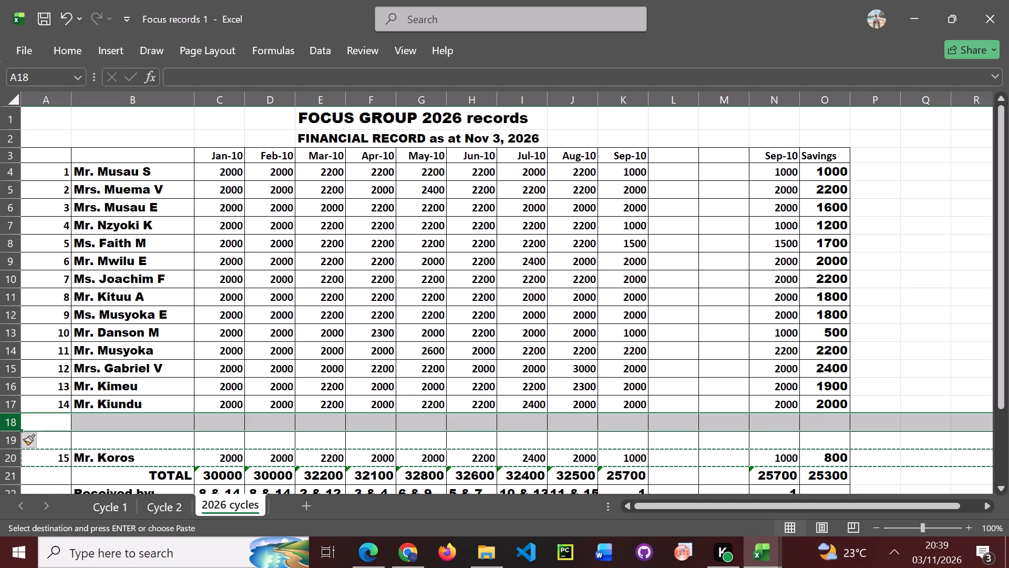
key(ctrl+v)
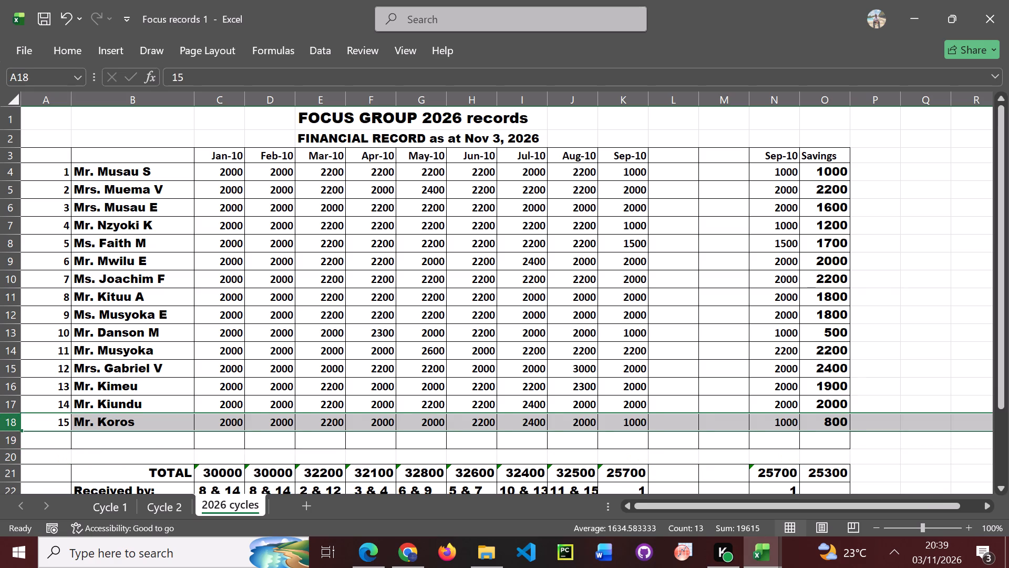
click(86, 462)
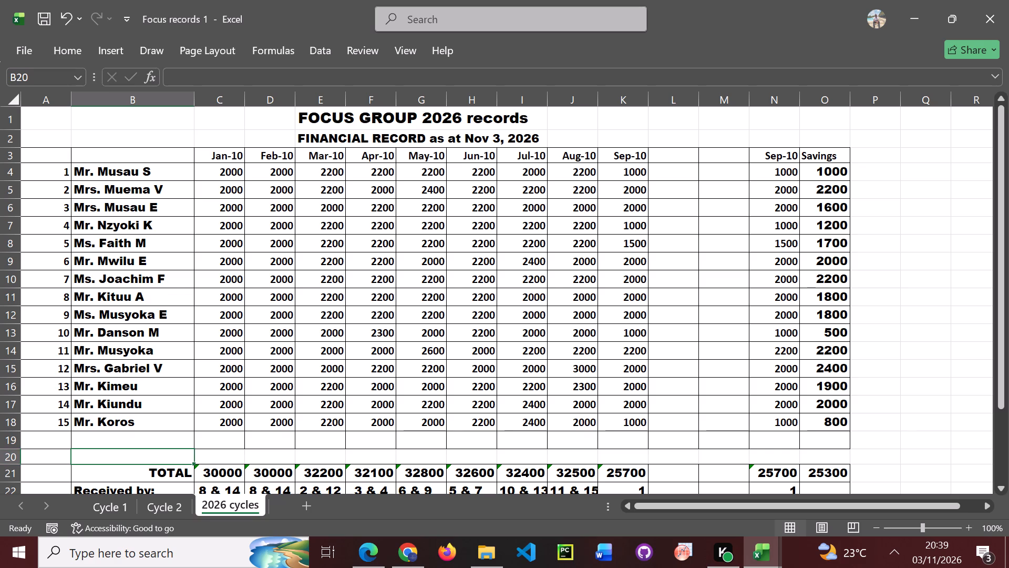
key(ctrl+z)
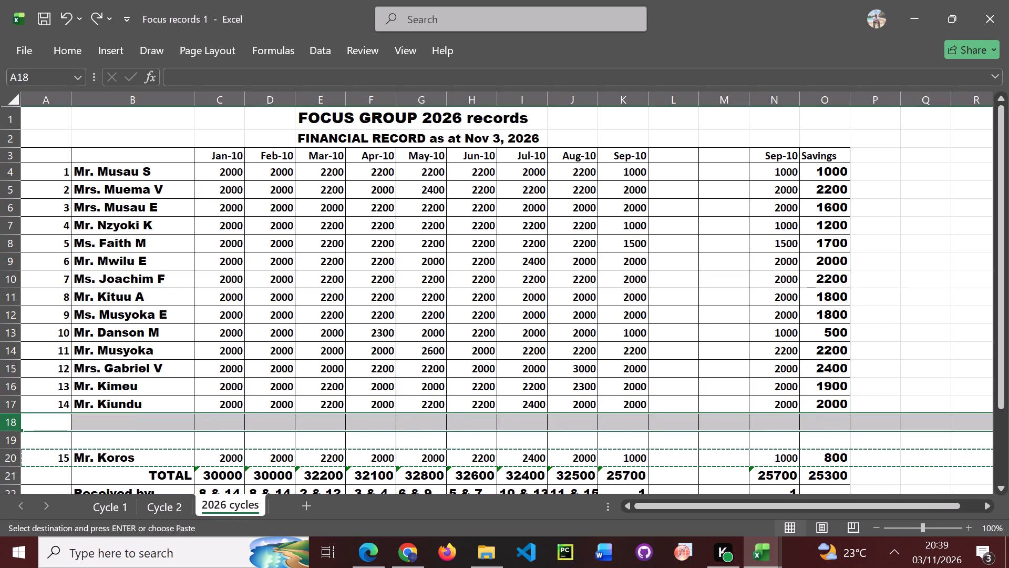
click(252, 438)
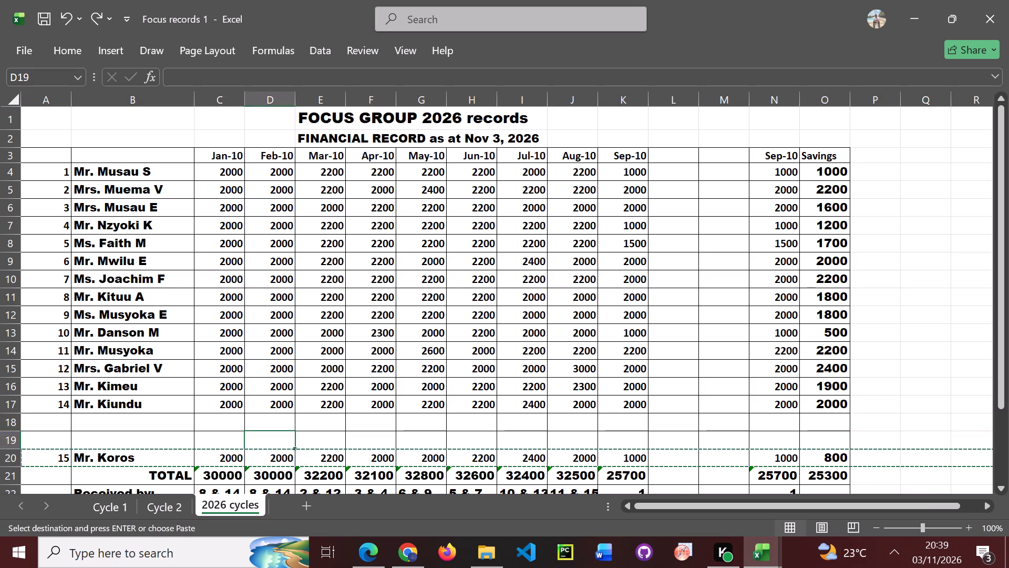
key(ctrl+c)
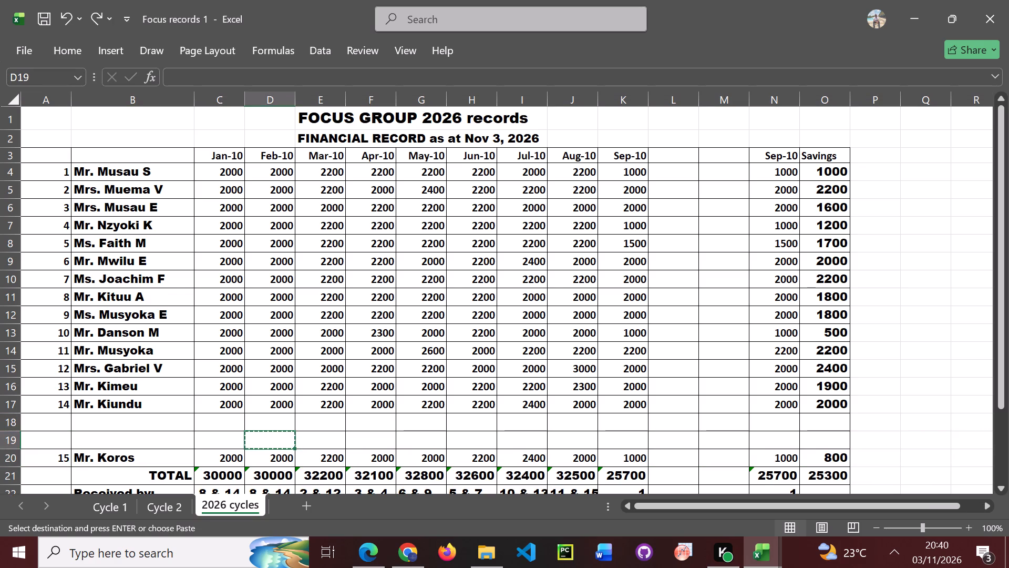
Copy Mr. Koros's full row from row 20 into the blank row 18.
click(4, 457)
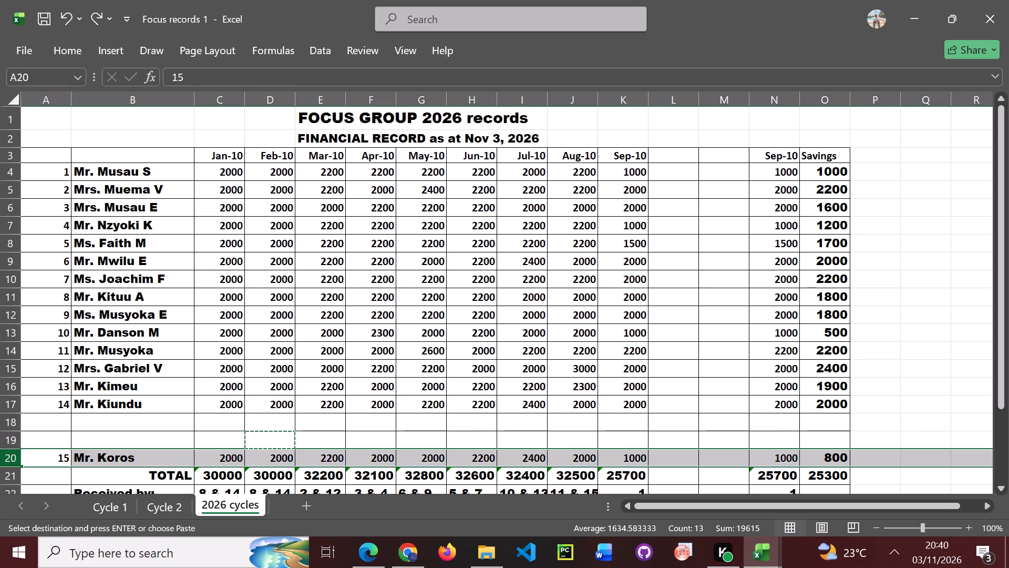
key(ctrl+c)
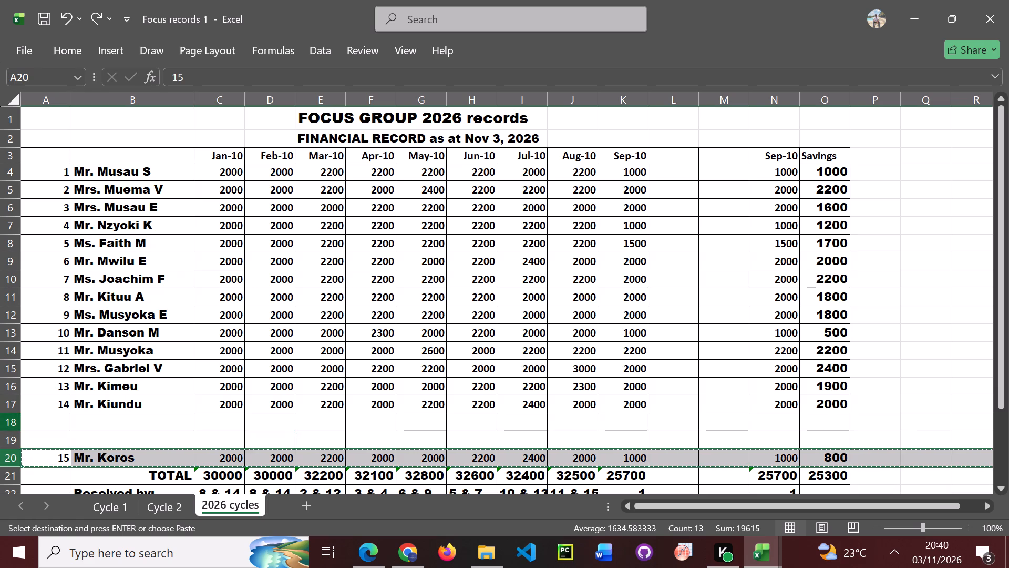
click(7, 424)
key(ctrl+v)
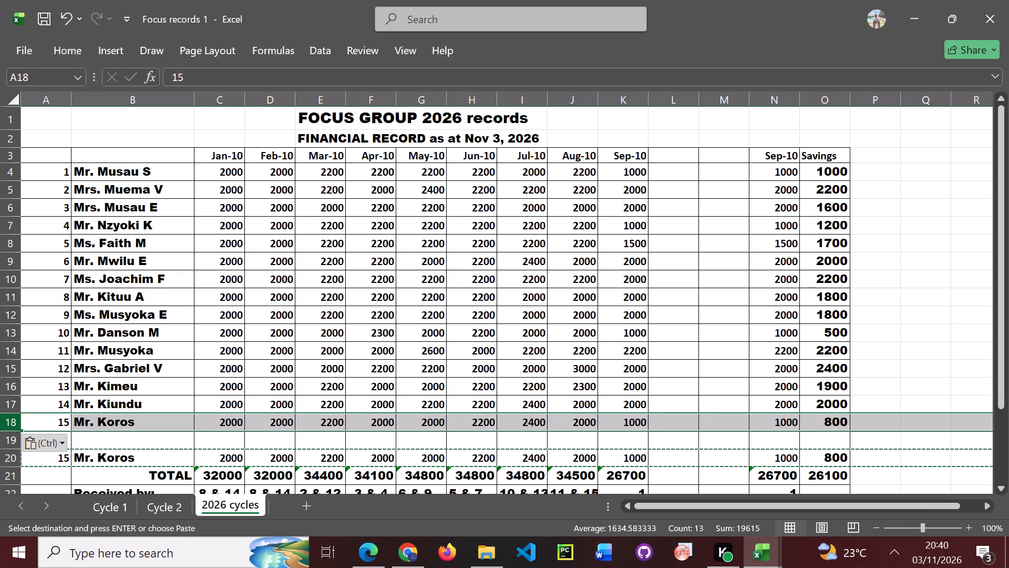
Number row 19 as 16 in column A and enter the new member's name in B19.
click(123, 461)
click(94, 439)
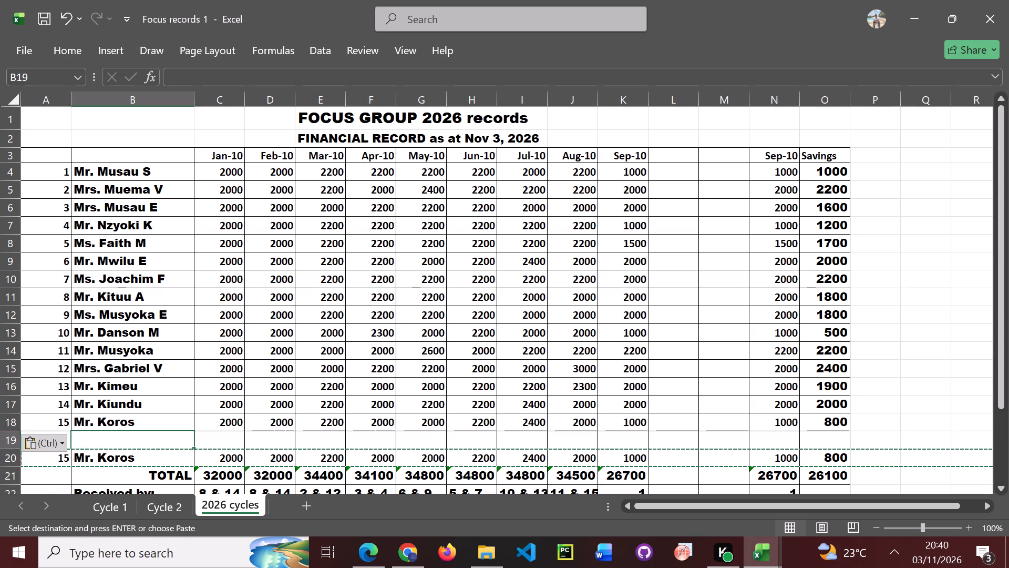
click(51, 433)
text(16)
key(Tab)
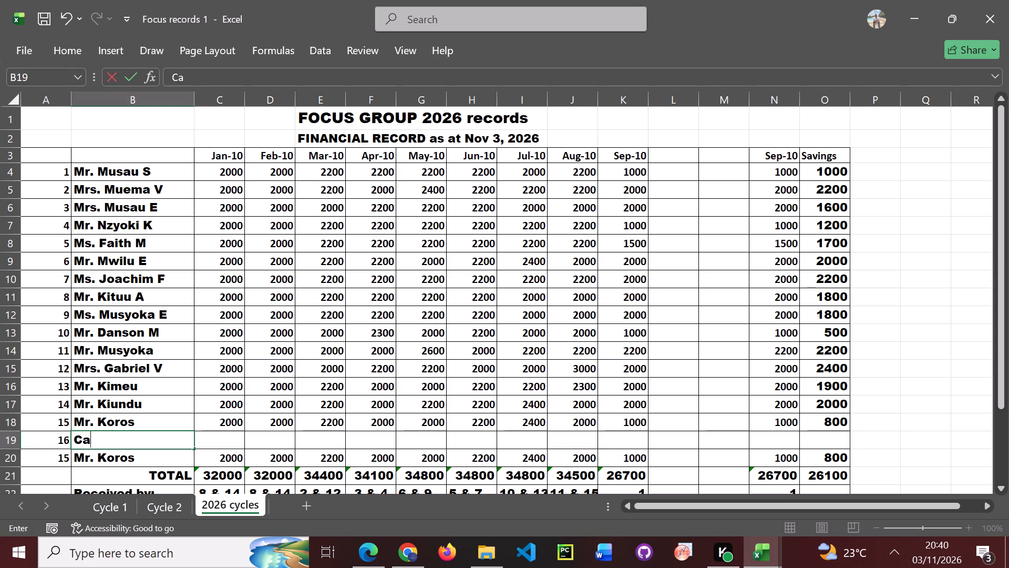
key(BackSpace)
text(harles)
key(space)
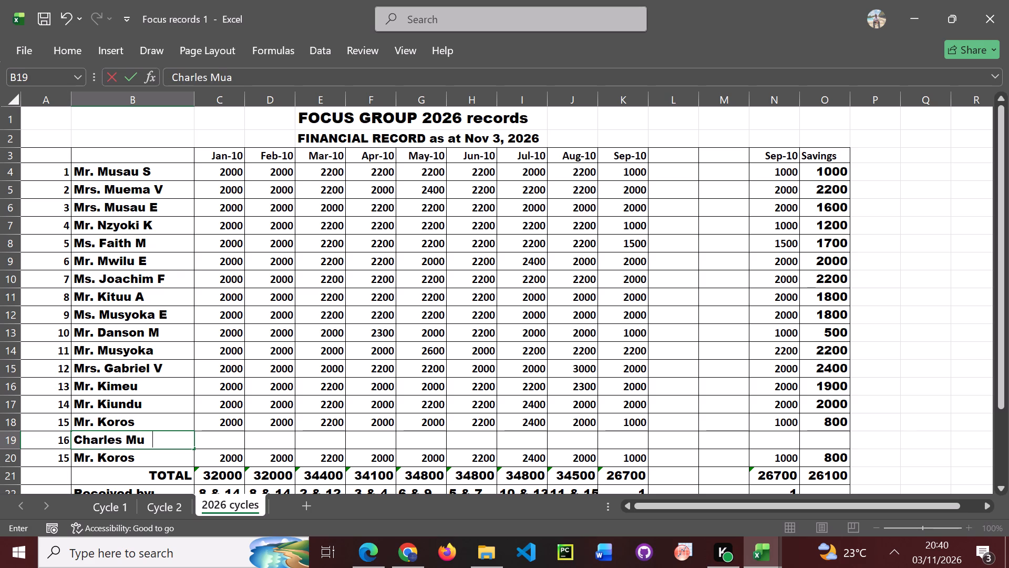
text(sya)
click(130, 451)
Replace the duplicated Mr. Koros entry in B20 with another new member's name.
click(140, 456)
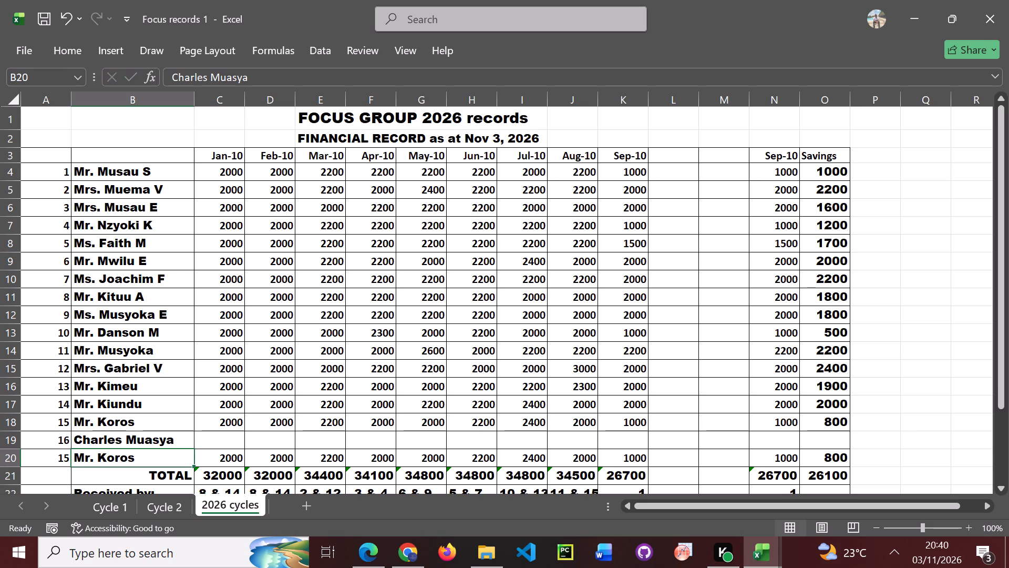
key(ctrl+a)
click(140, 456)
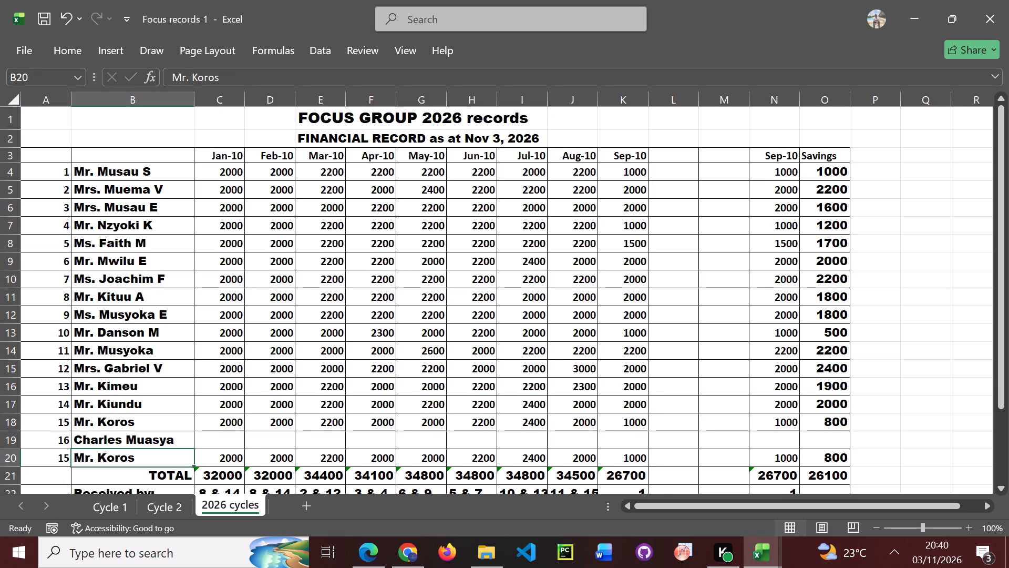
key(BackSpace)
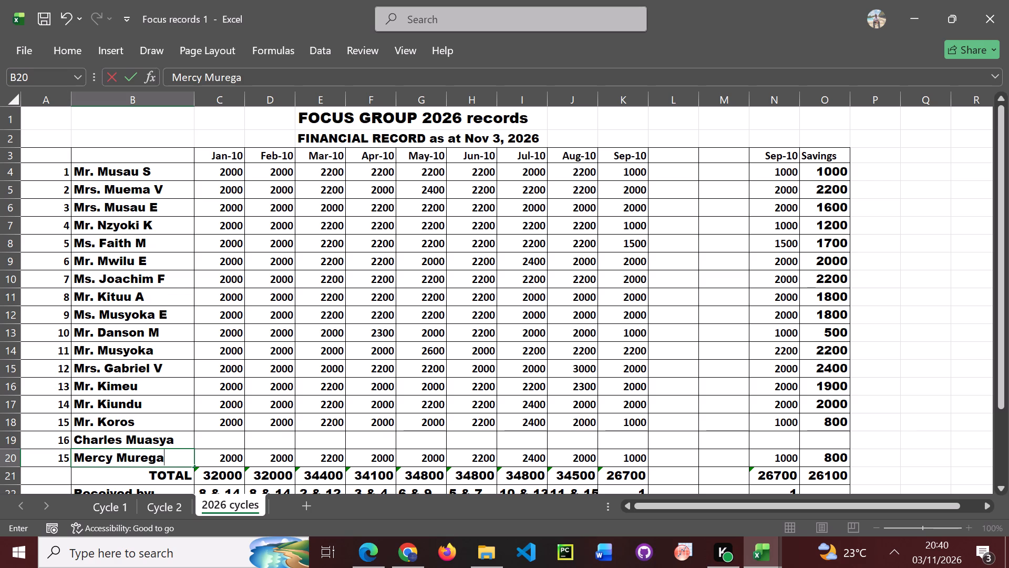
key(BackSpace)
key(BackSpace)
key(BackSpace)
key(BackSpace)
key(BackSpace)
key(a)
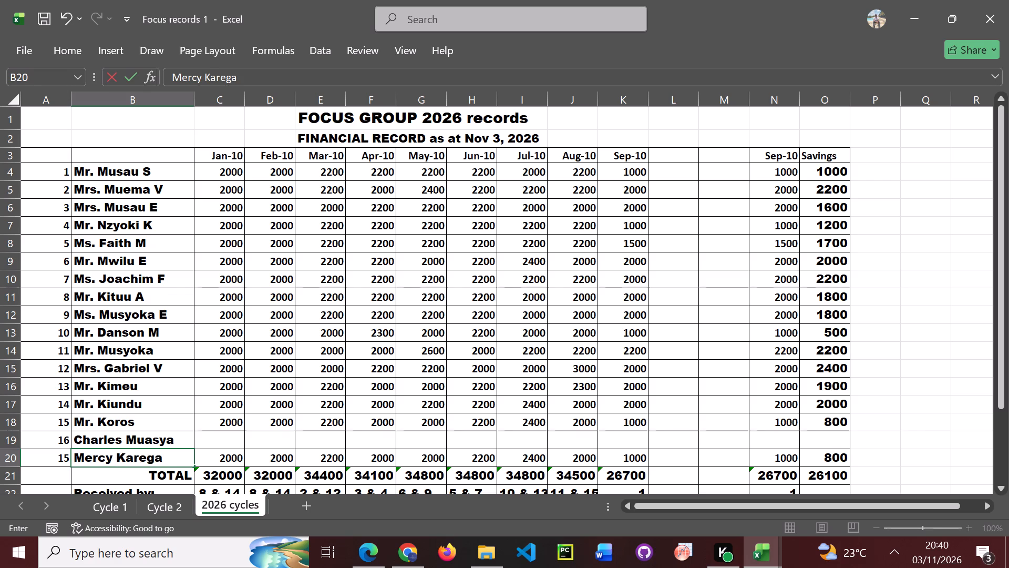
Replace the member names in B18 and B17 with the updated members' first names and surnames.
click(140, 426)
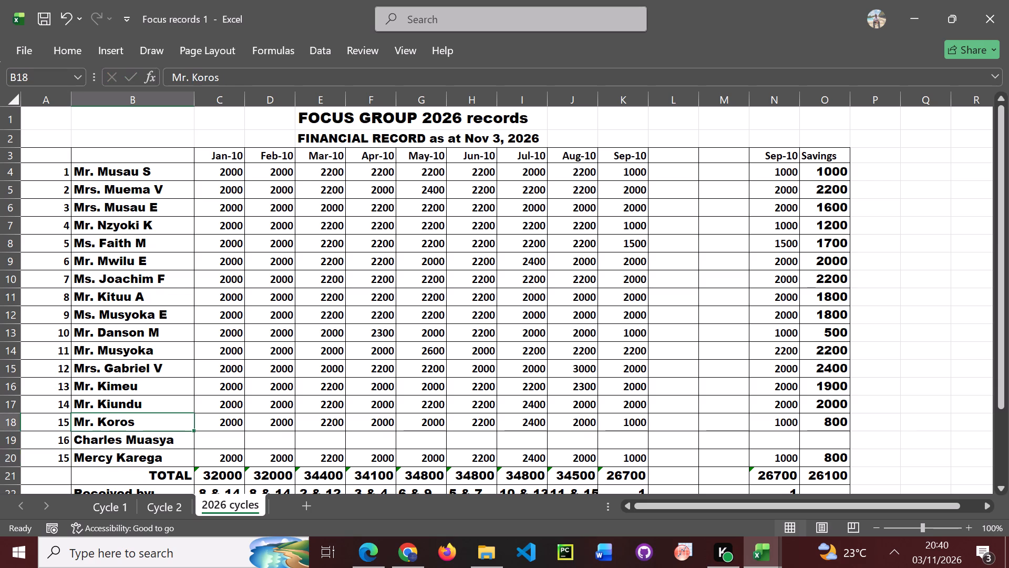
key(BackSpace)
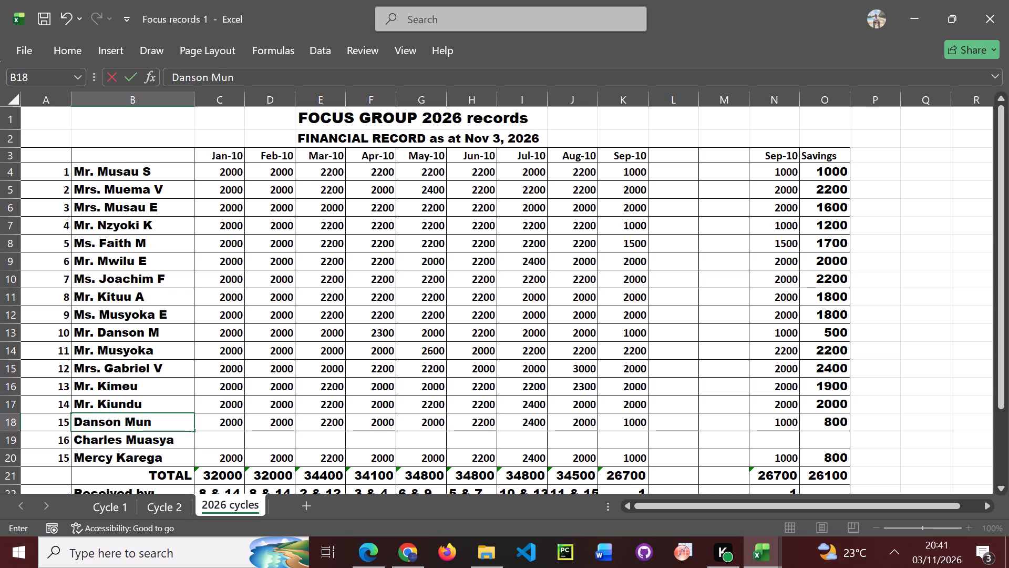
click(159, 401)
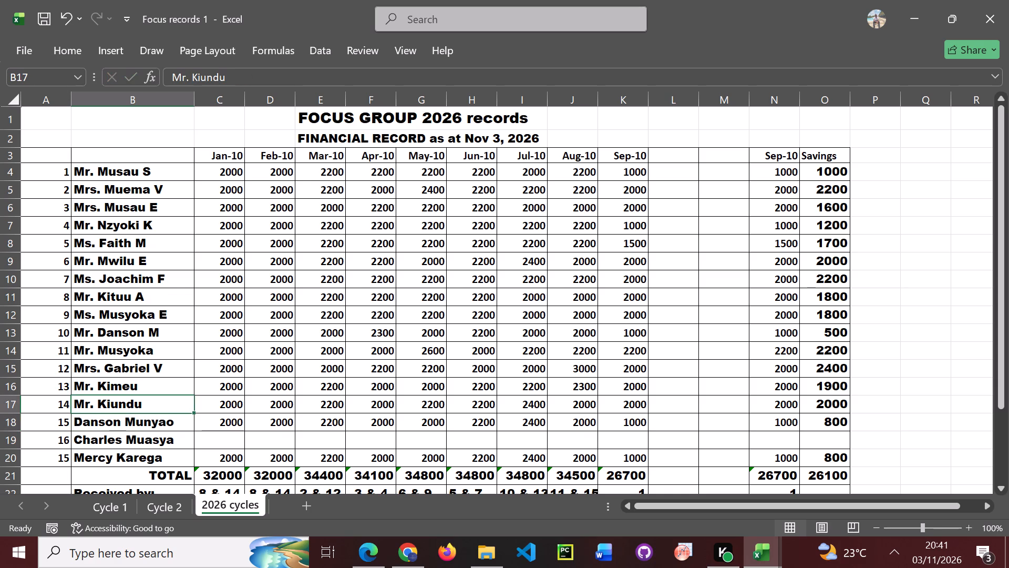
key(BackSpace)
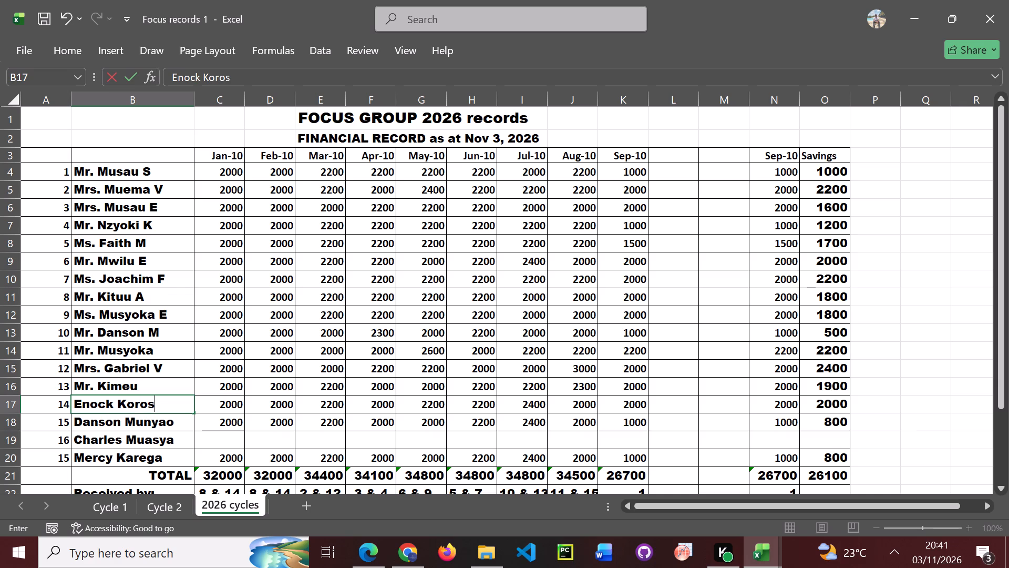
click(134, 386)
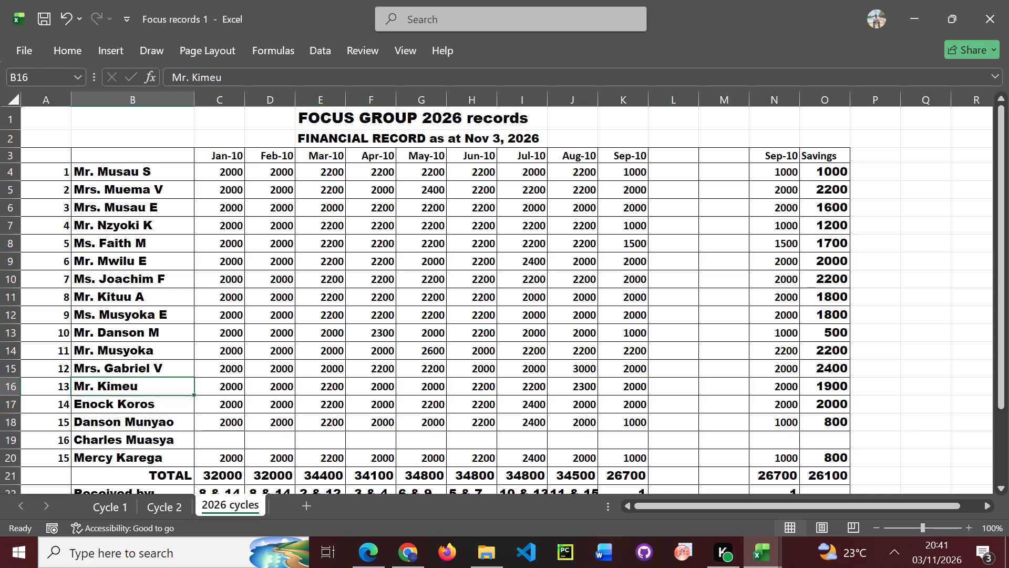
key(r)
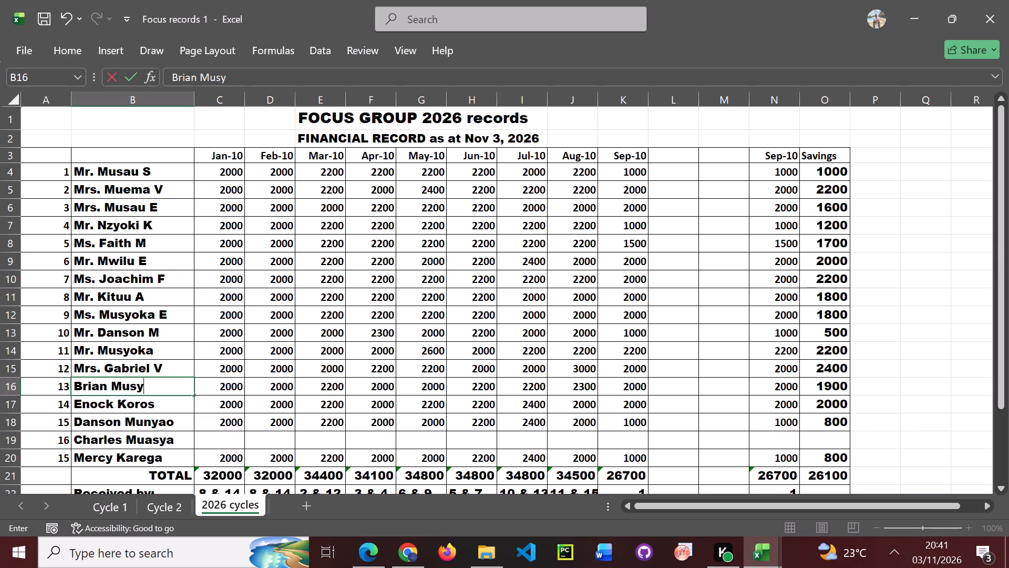
key(BackSpace)
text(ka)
click(75, 387)
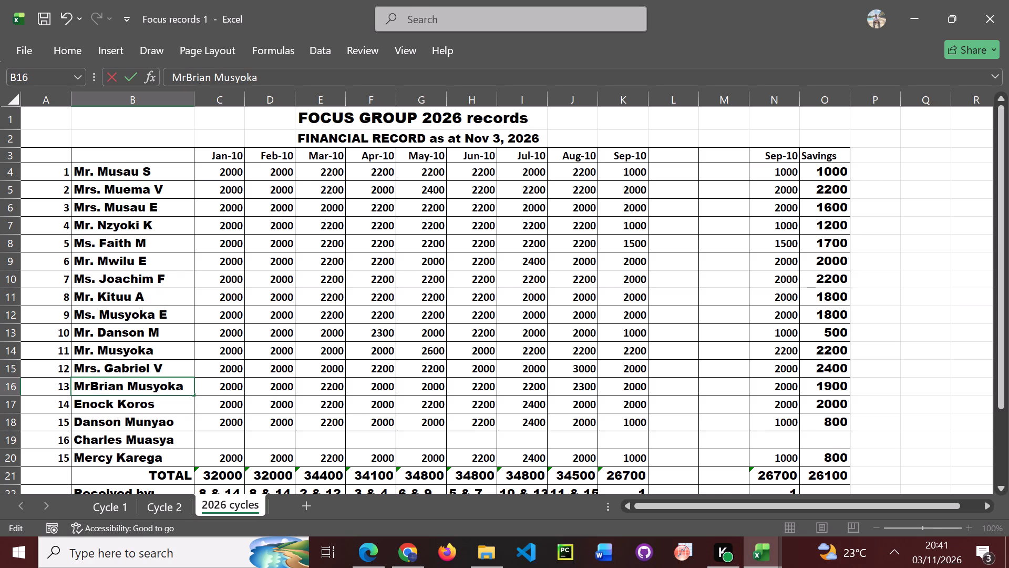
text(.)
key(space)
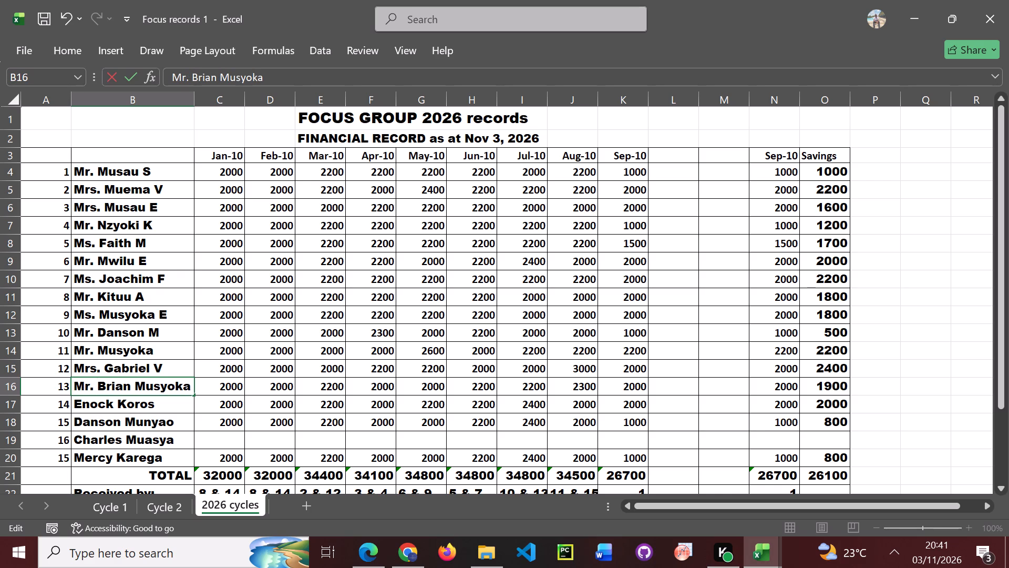
click(129, 390)
key(BackSpace)
key(BackSpace)
key(BackSpace)
key(BackSpace)
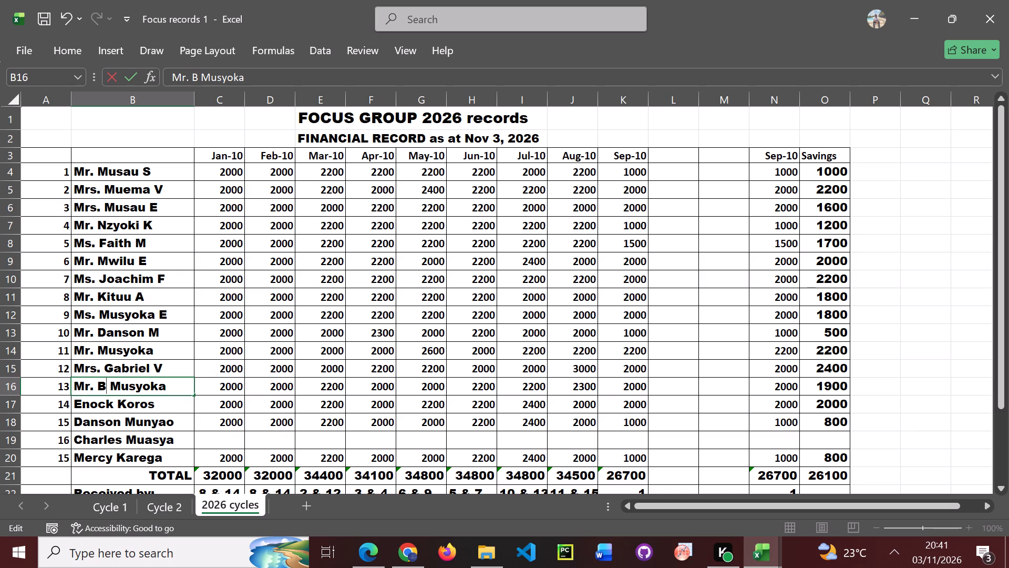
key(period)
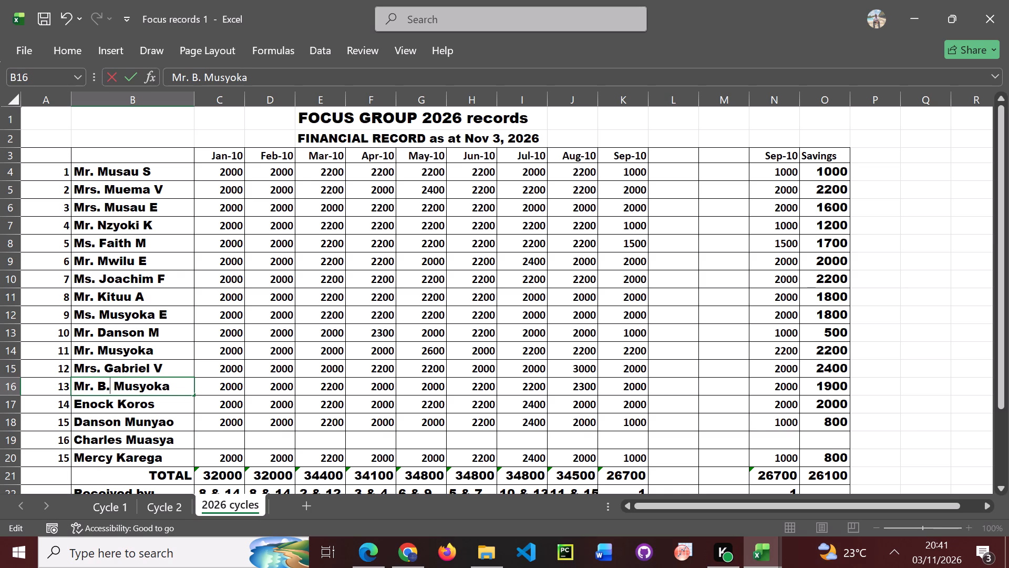
key(BackSpace)
key(BackSpace)
key(BackSpace)
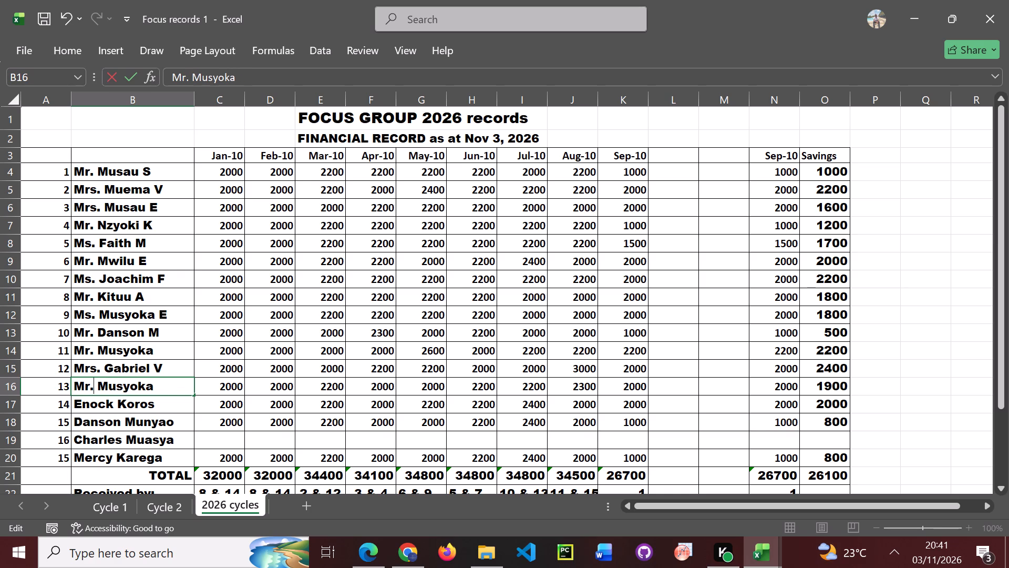
click(164, 391)
click(117, 404)
click(117, 404)
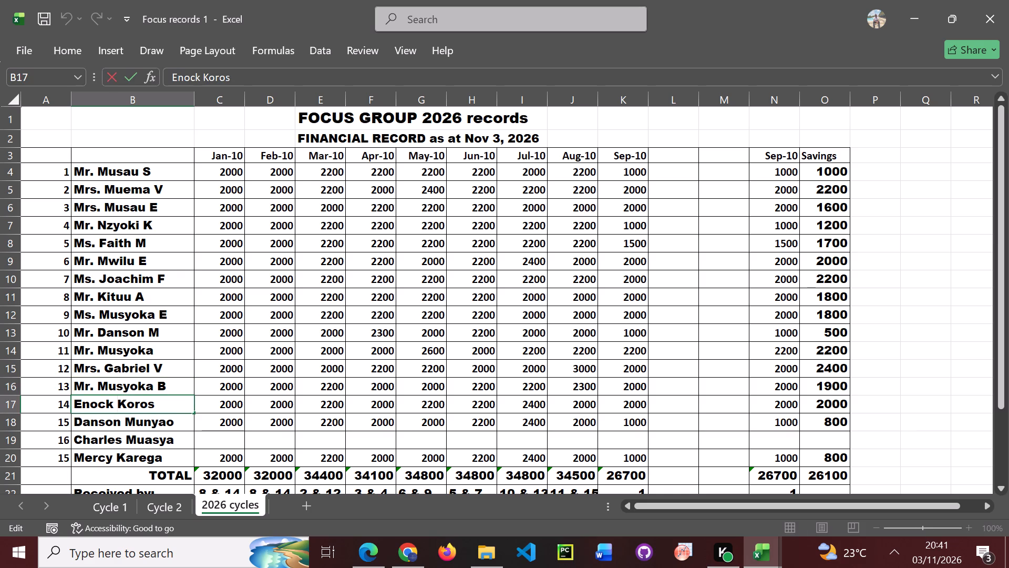
key(BackSpace)
key(BackSpace)
key(BackSpace)
key(BackSpace)
key(BackSpace)
key(BackSpace)
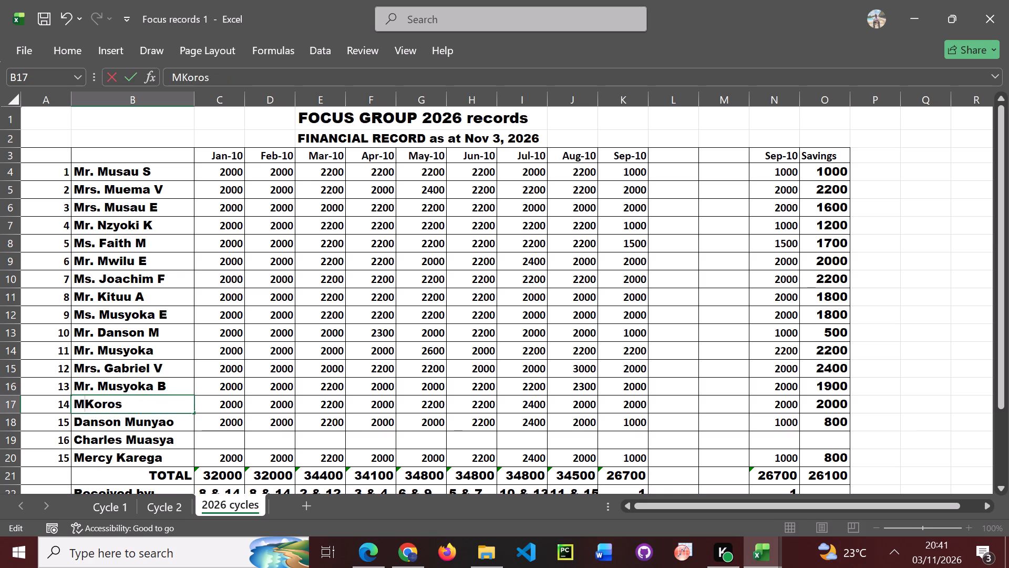
click(142, 402)
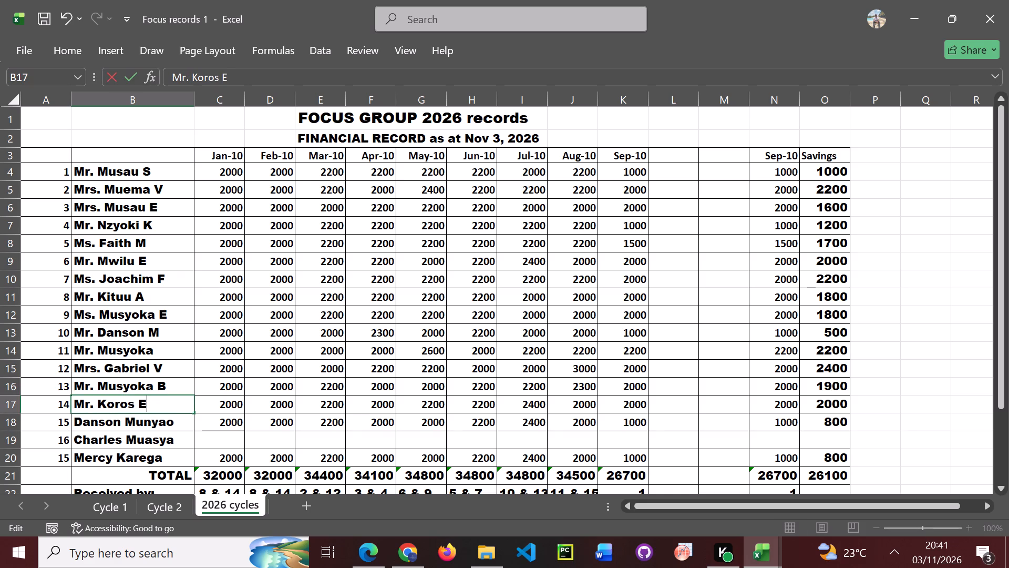
double_click(77, 423)
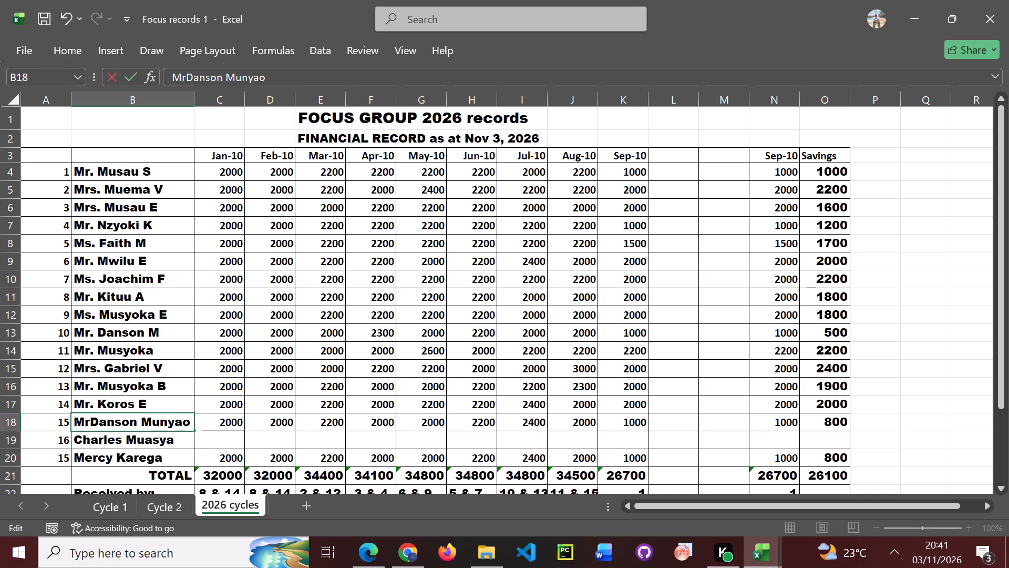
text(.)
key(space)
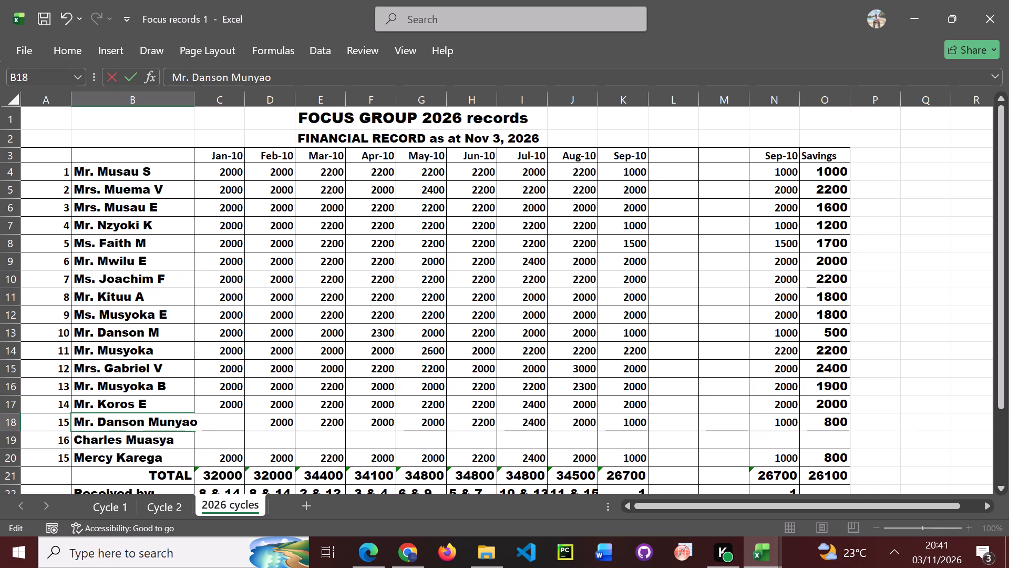
click(149, 422)
key(BackSpace)
key(BackSpace)
key(BackSpace)
key(BackSpace)
key(BackSpace)
key(BackSpace)
key(BackSpace)
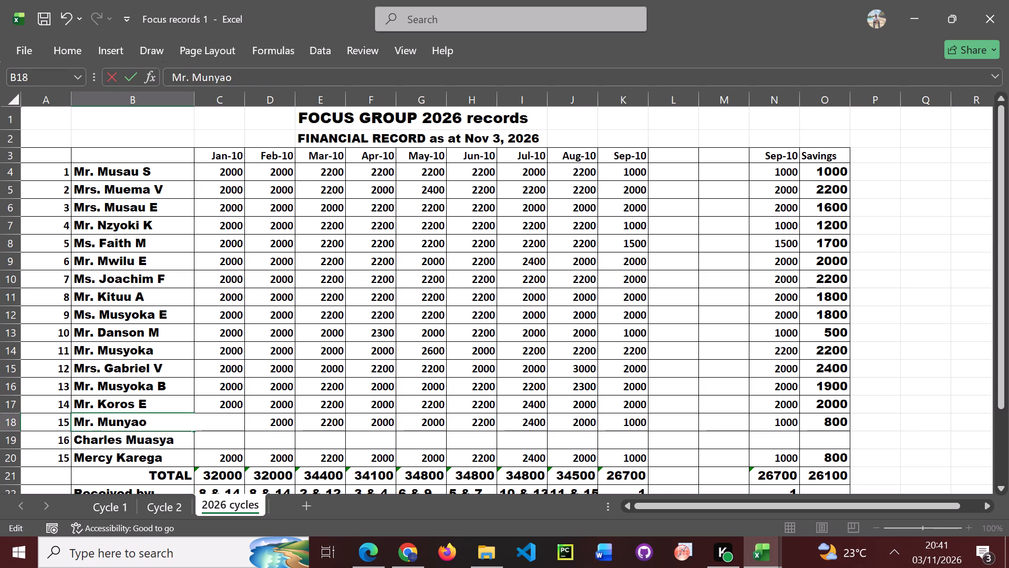
click(151, 420)
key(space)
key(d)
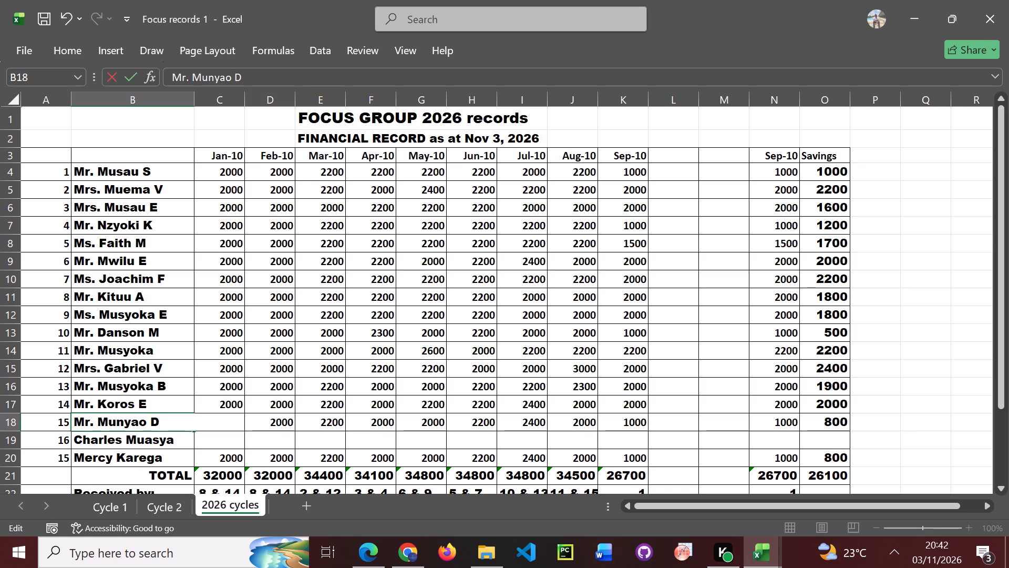
double_click(180, 440)
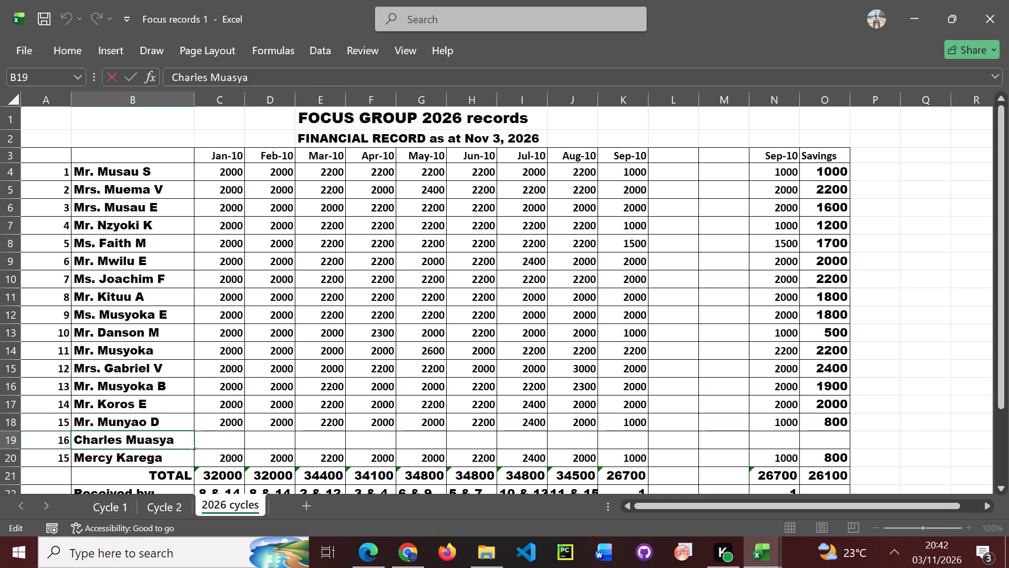
click(132, 440)
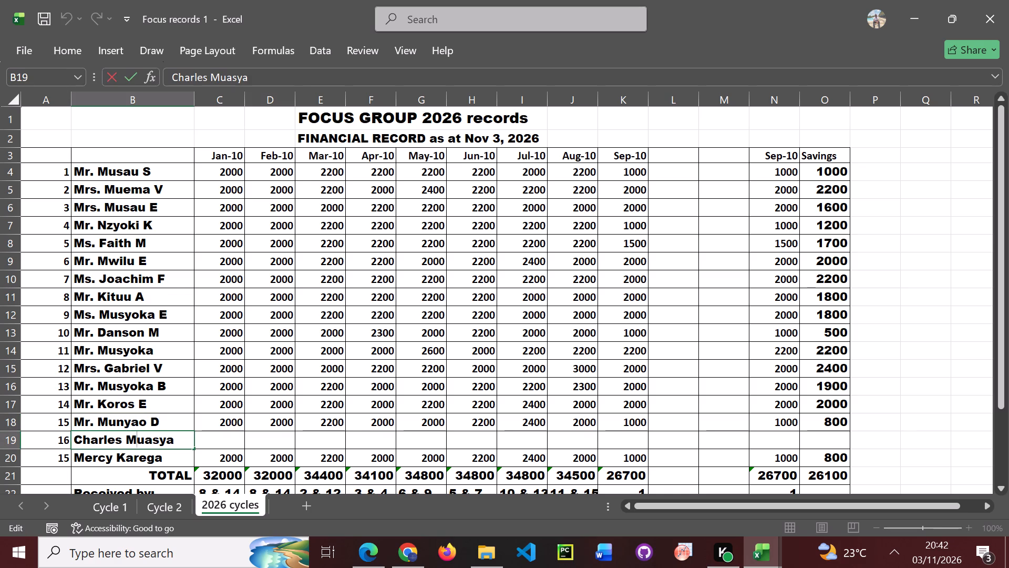
click(129, 442)
key(BackSpace)
key(BackSpace)
key(BackSpace)
key(BackSpace)
key(BackSpace)
key(BackSpace)
key(BackSpace)
key(BackSpace)
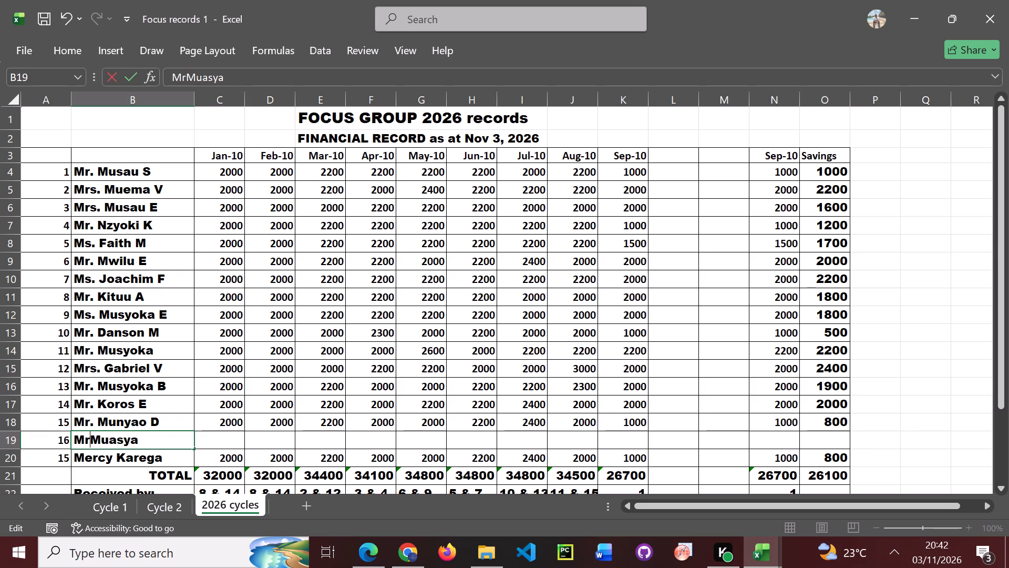
click(163, 442)
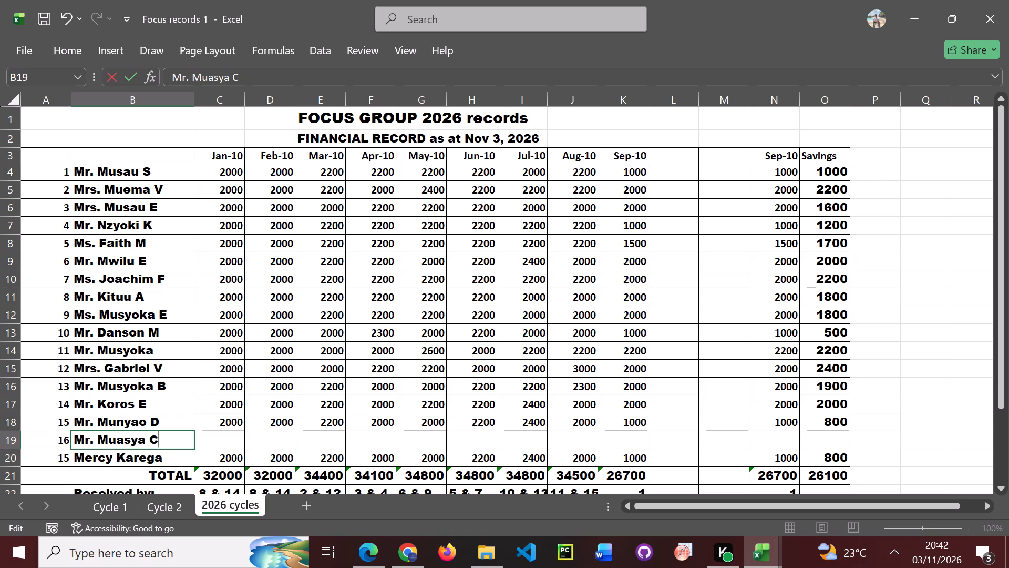
double_click(109, 460)
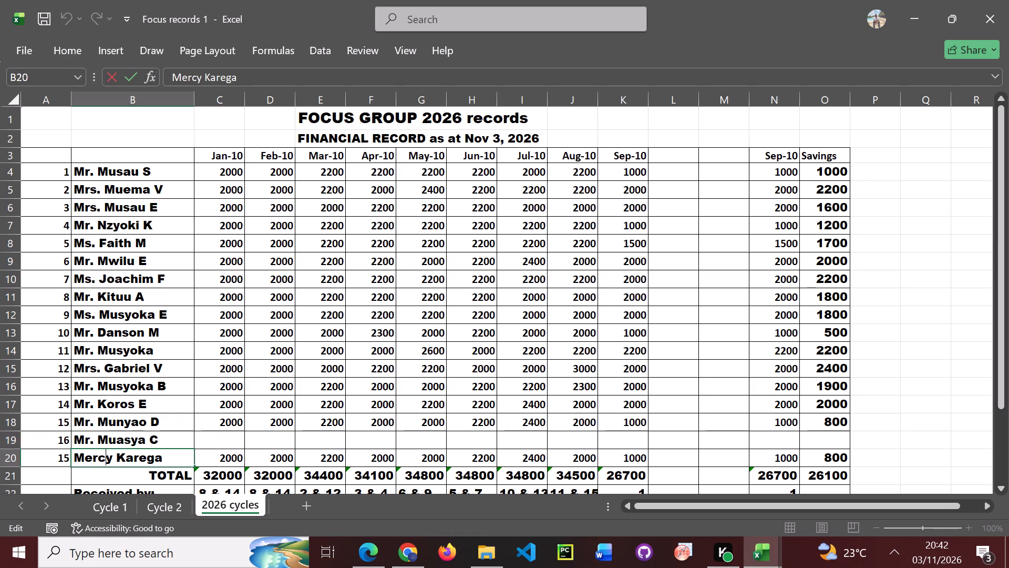
click(116, 460)
key(BackSpace)
key(BackSpace)
key(BackSpace)
key(BackSpace)
key(BackSpace)
key(BackSpace)
key(BackSpace)
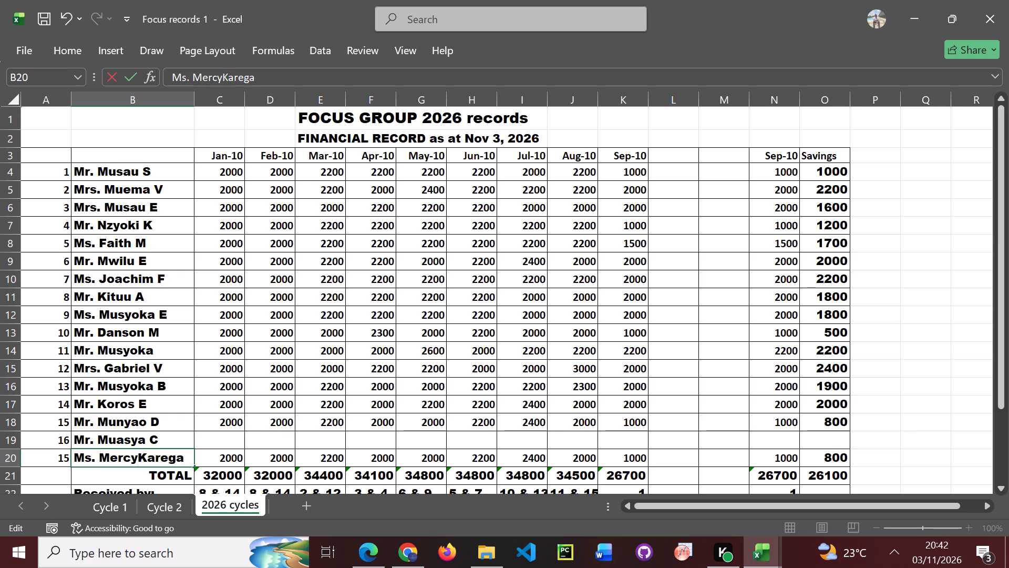
click(181, 458)
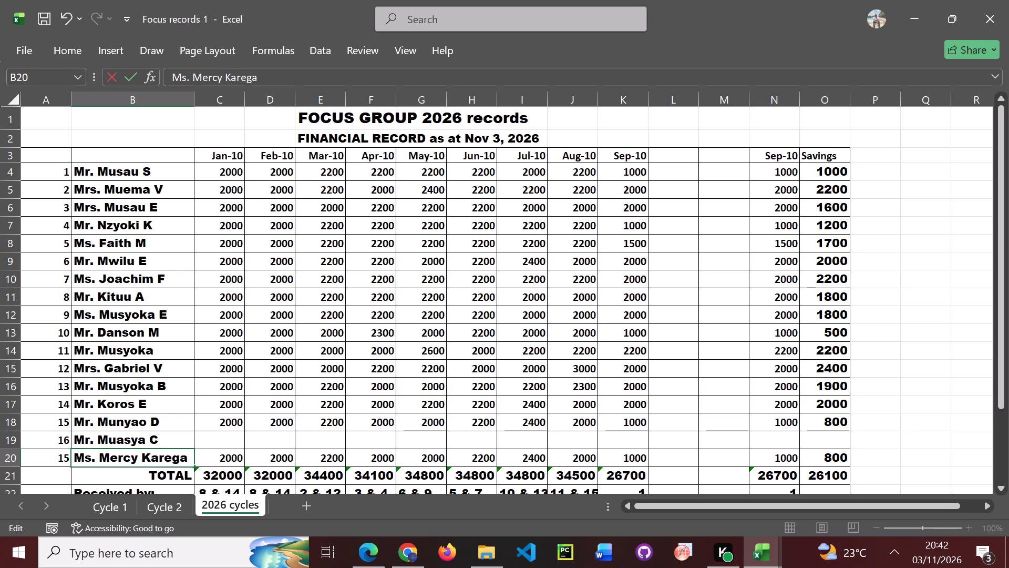
click(189, 458)
key(BackSpace)
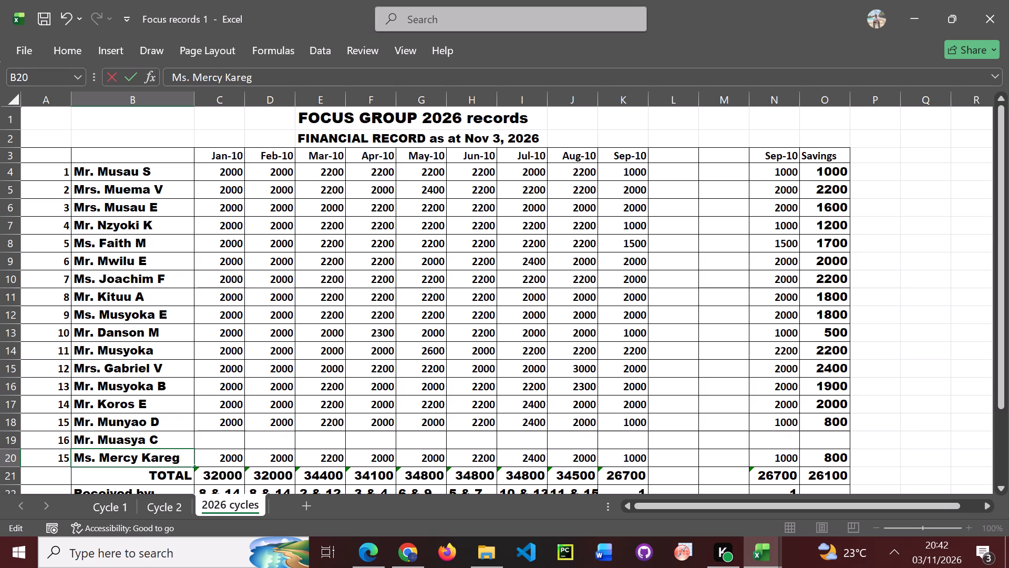
key(BackSpace)
key(BackSpace)
key(BackSpace)
key(BackSpace)
key(BackSpace)
key(BackSpace)
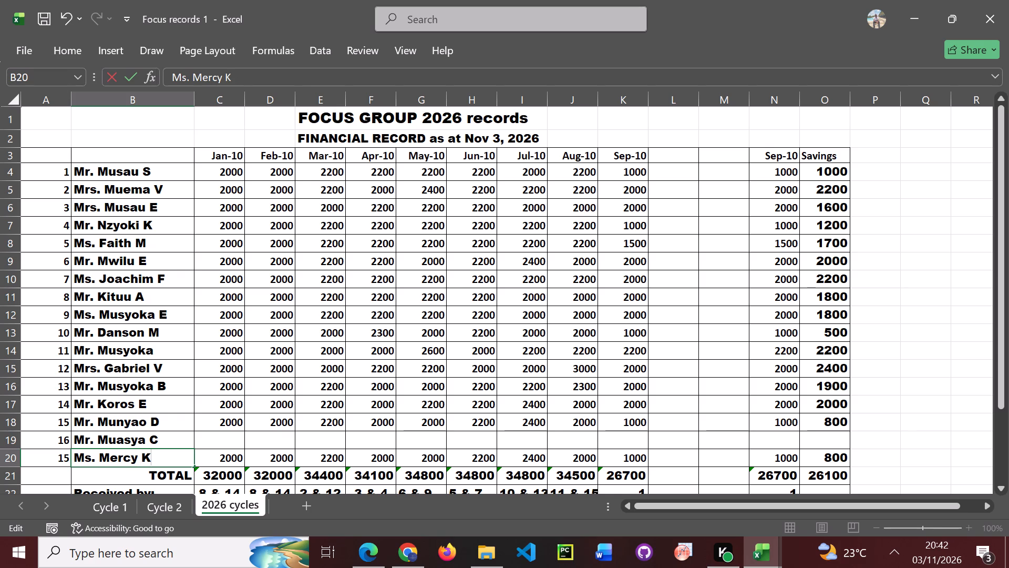
click(159, 339)
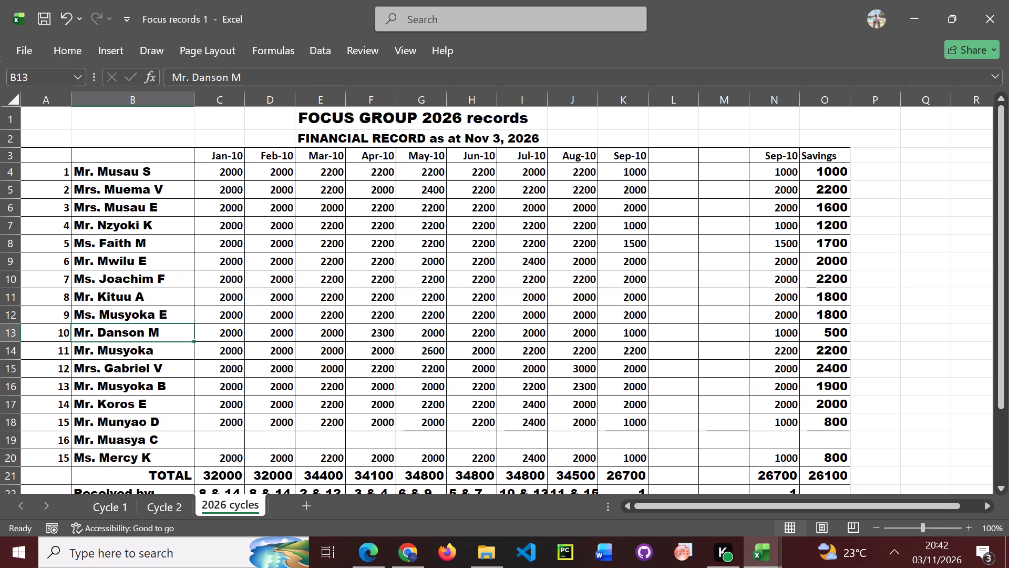
key(BackSpace)
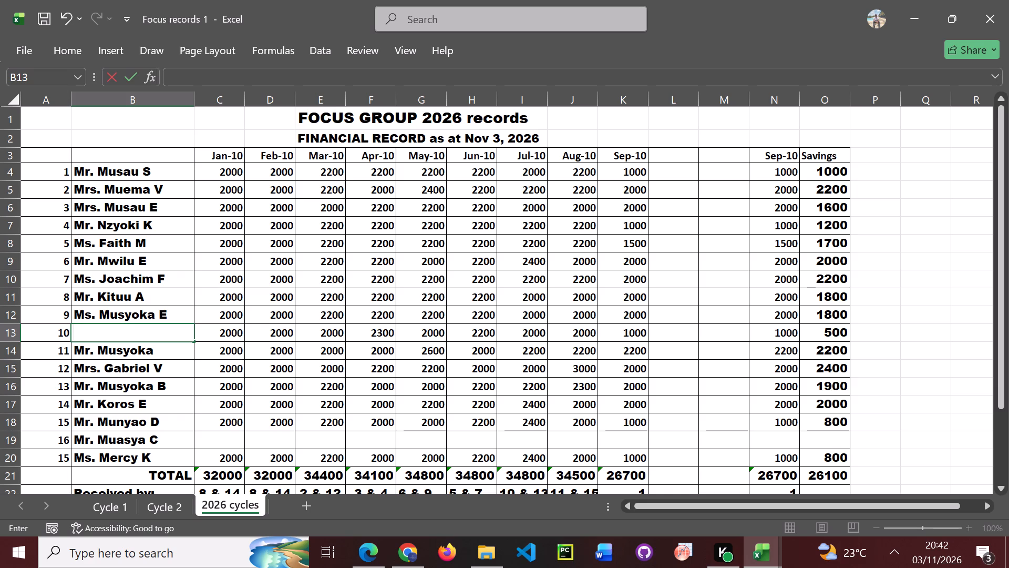
click(146, 212)
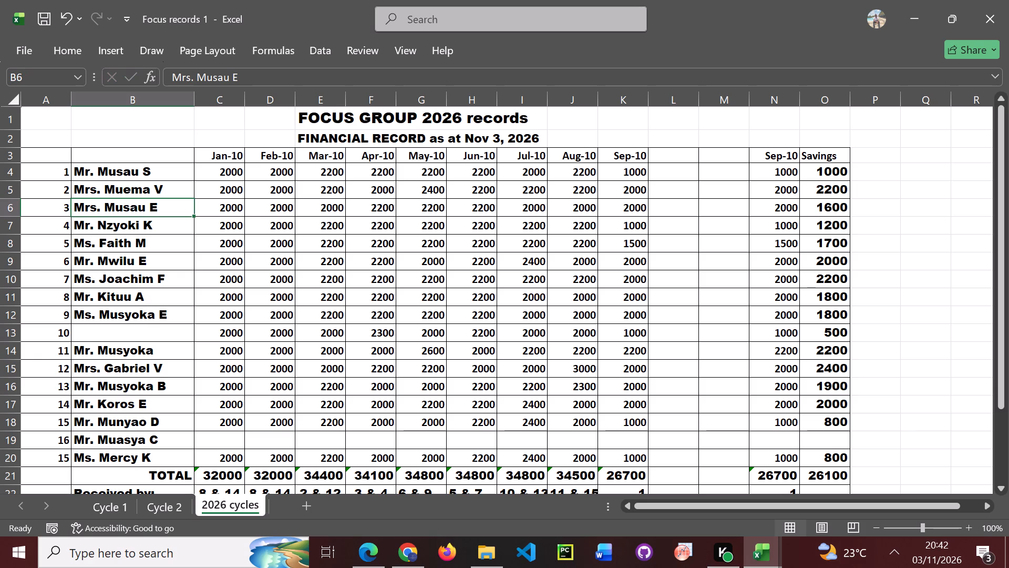
click(146, 367)
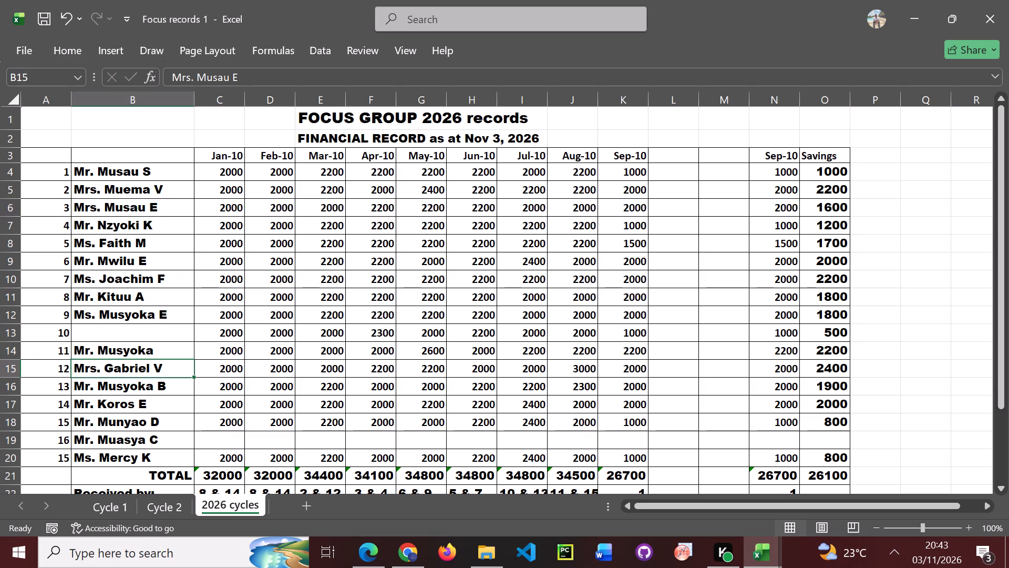
key(ctrl+x)
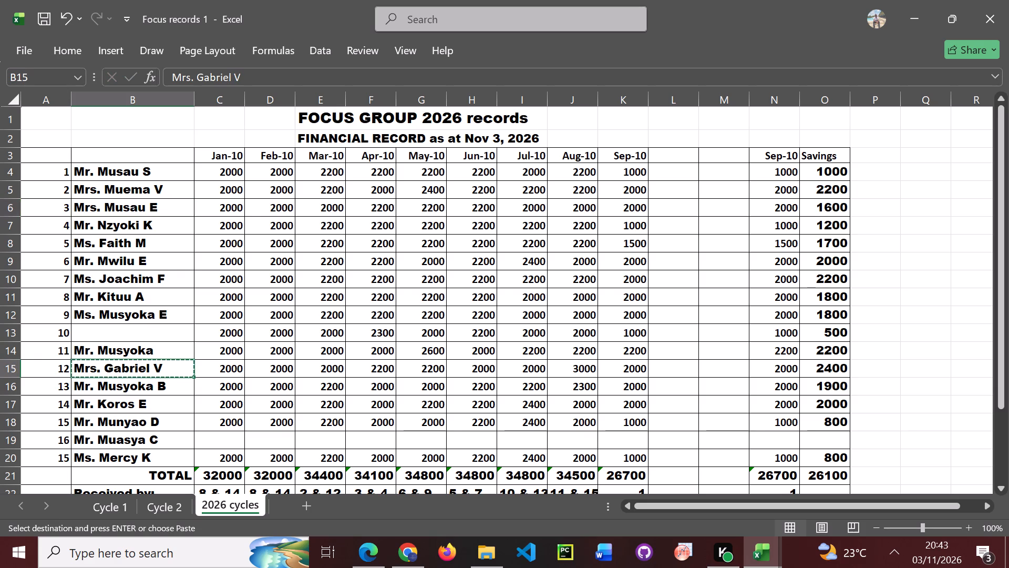
click(140, 208)
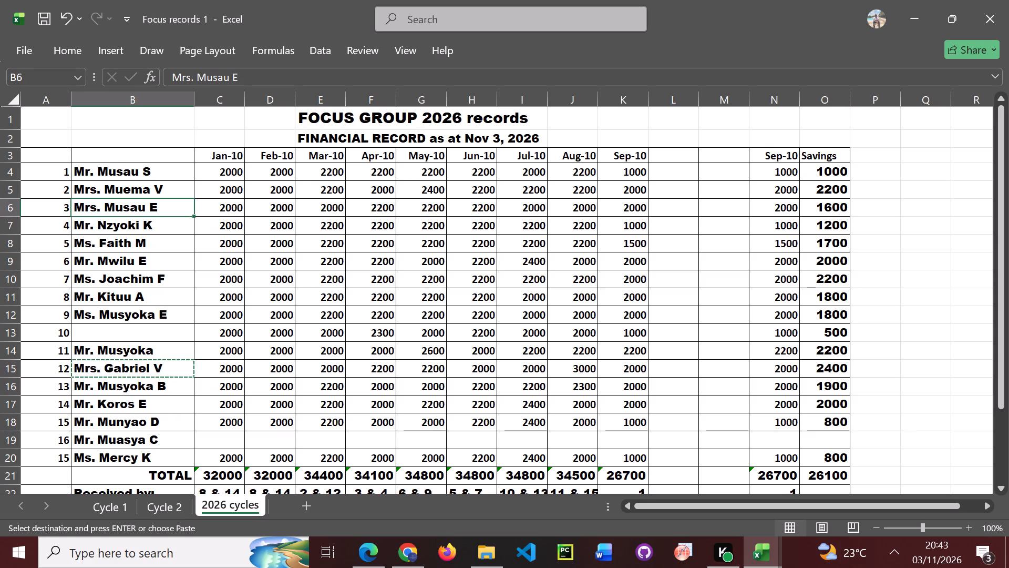
key(ctrl+v)
click(140, 222)
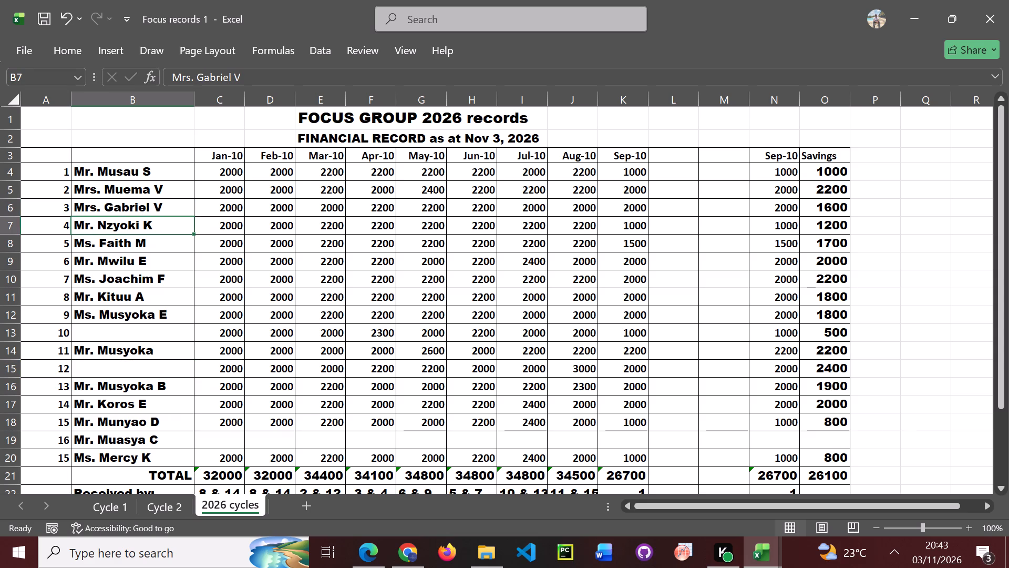
click(156, 275)
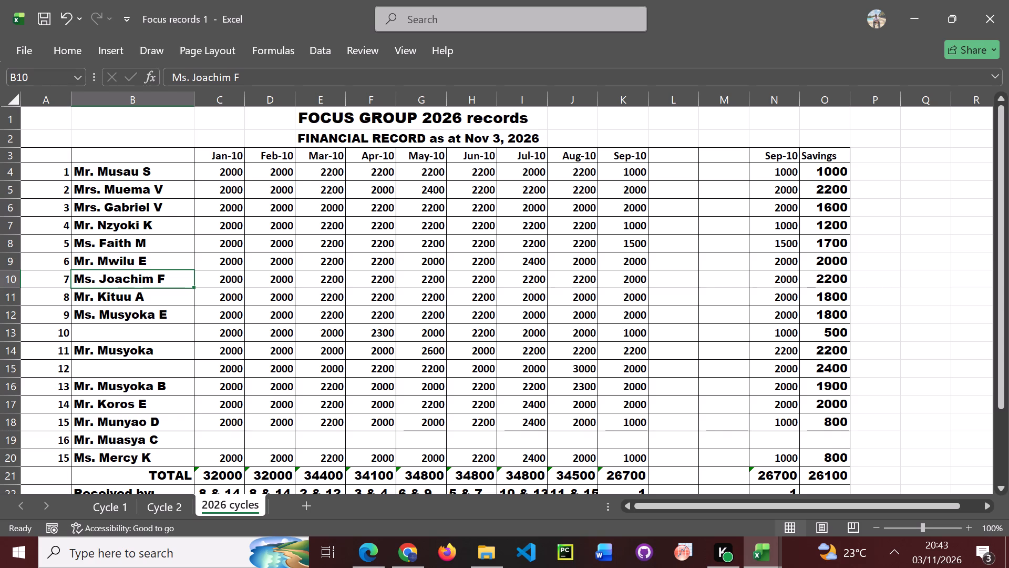
key(ctrl+x)
click(164, 222)
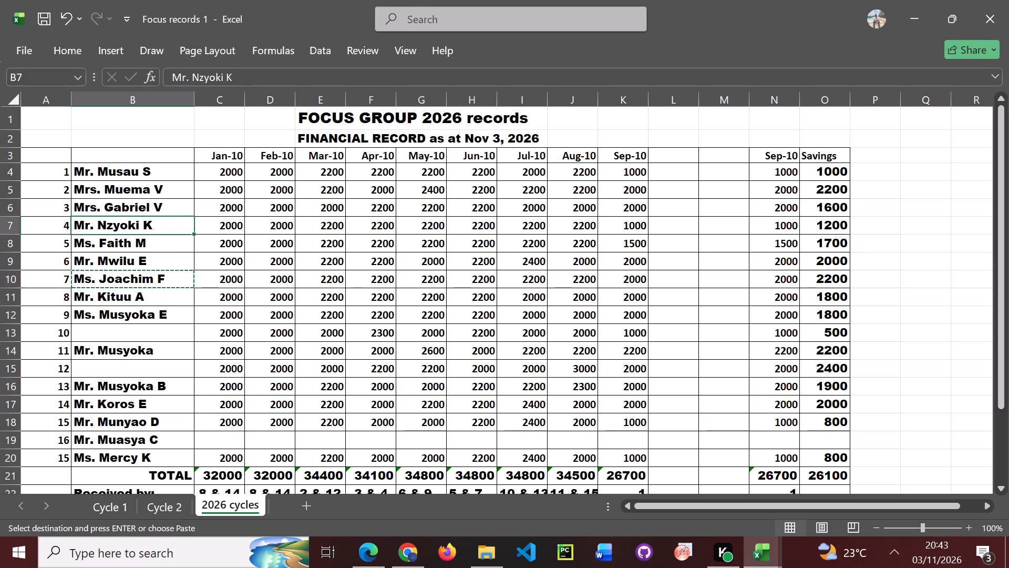
key(ctrl+v)
click(137, 250)
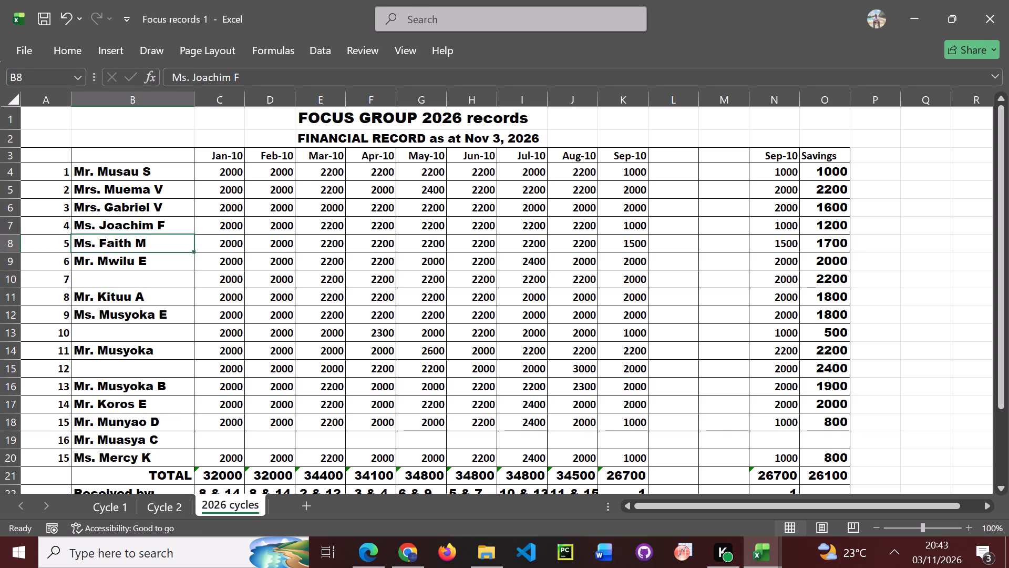
click(147, 260)
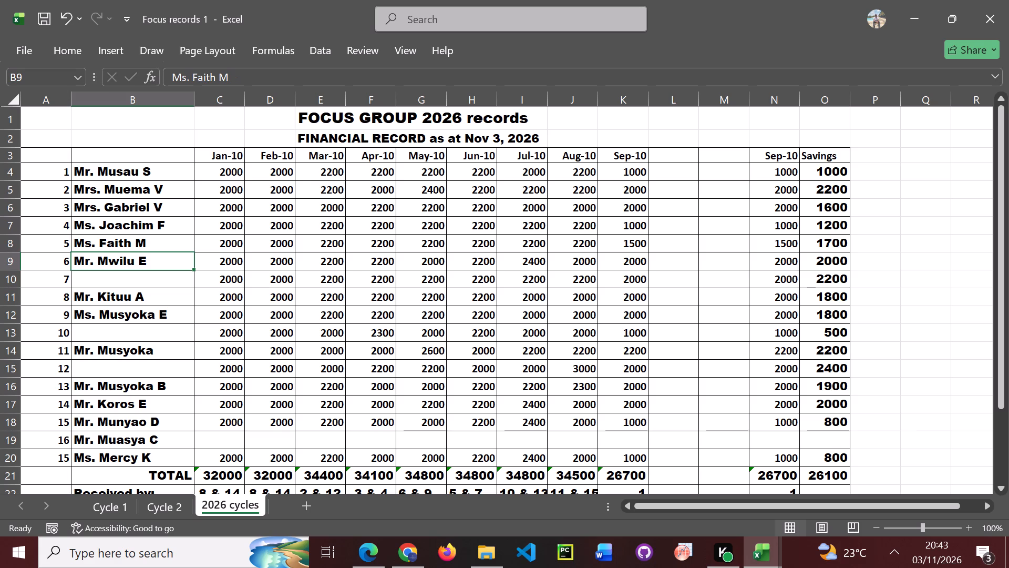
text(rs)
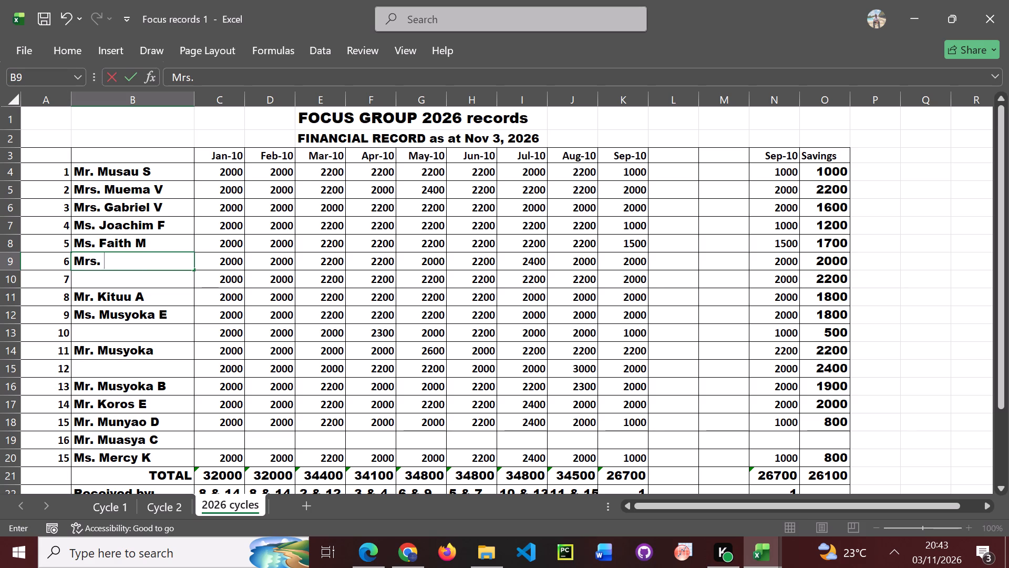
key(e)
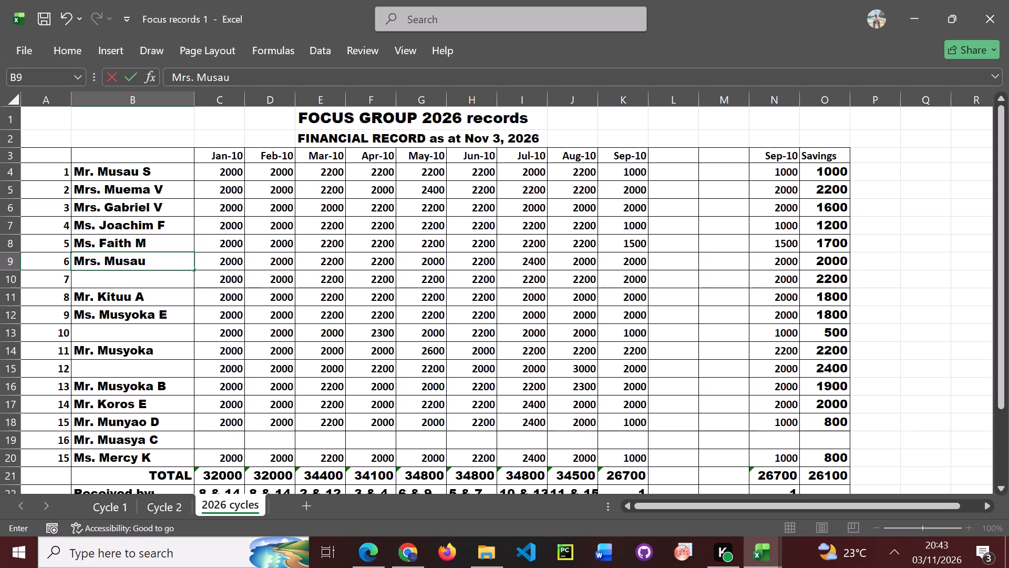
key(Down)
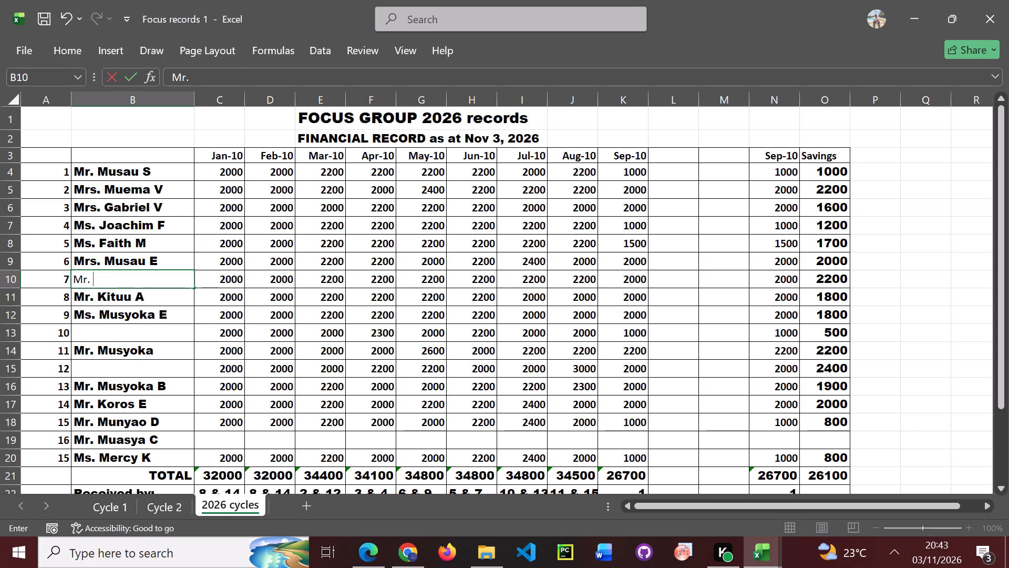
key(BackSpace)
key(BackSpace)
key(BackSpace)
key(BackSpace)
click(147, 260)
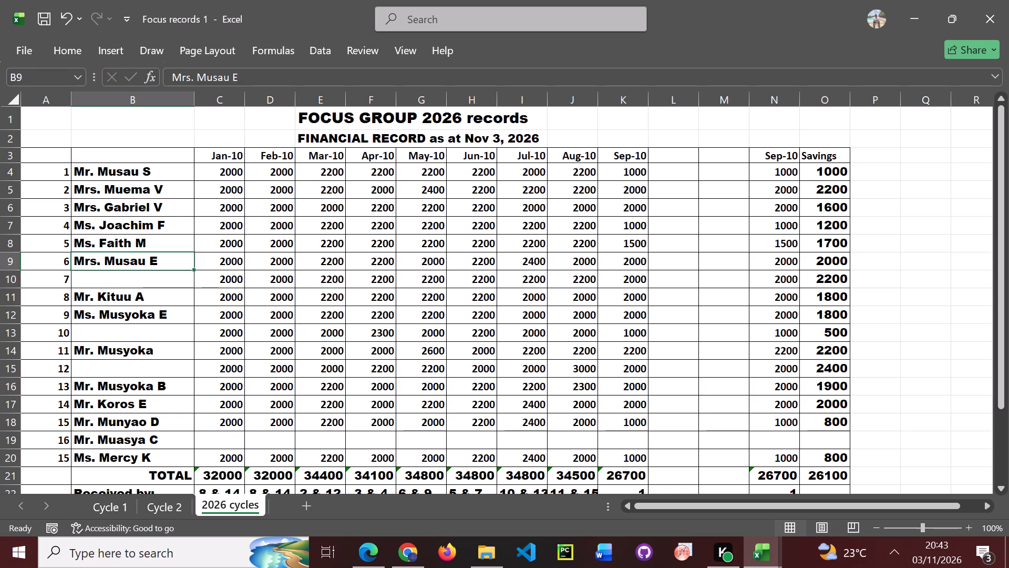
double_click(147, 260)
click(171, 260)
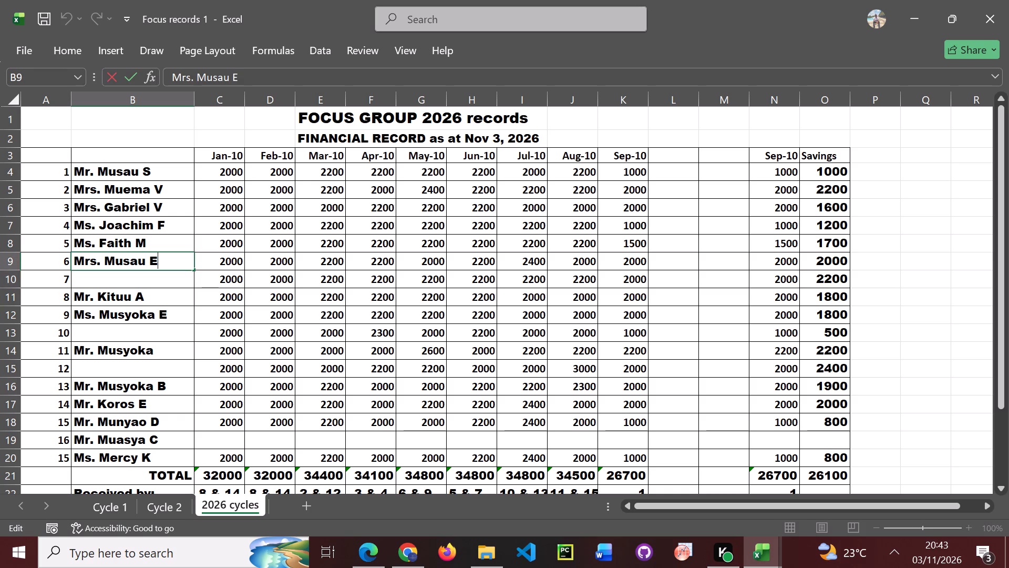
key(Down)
click(112, 283)
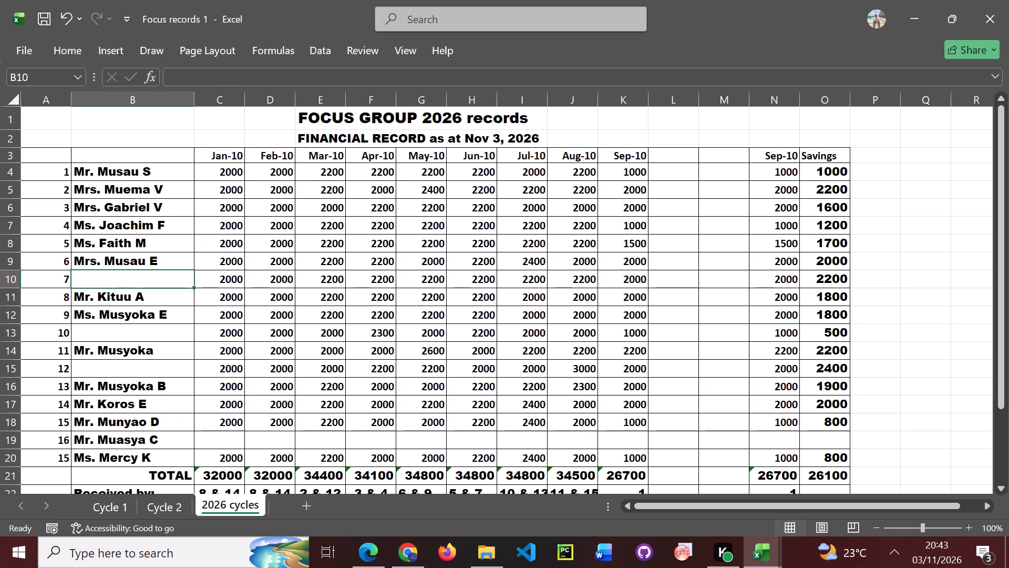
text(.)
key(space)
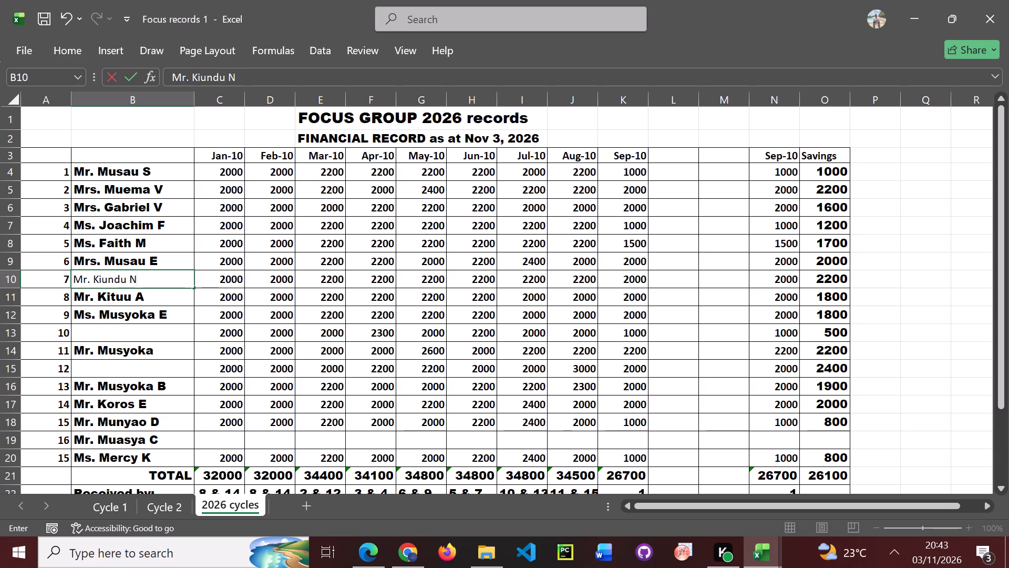
drag(158, 278, 73, 271)
key(ctrl+b)
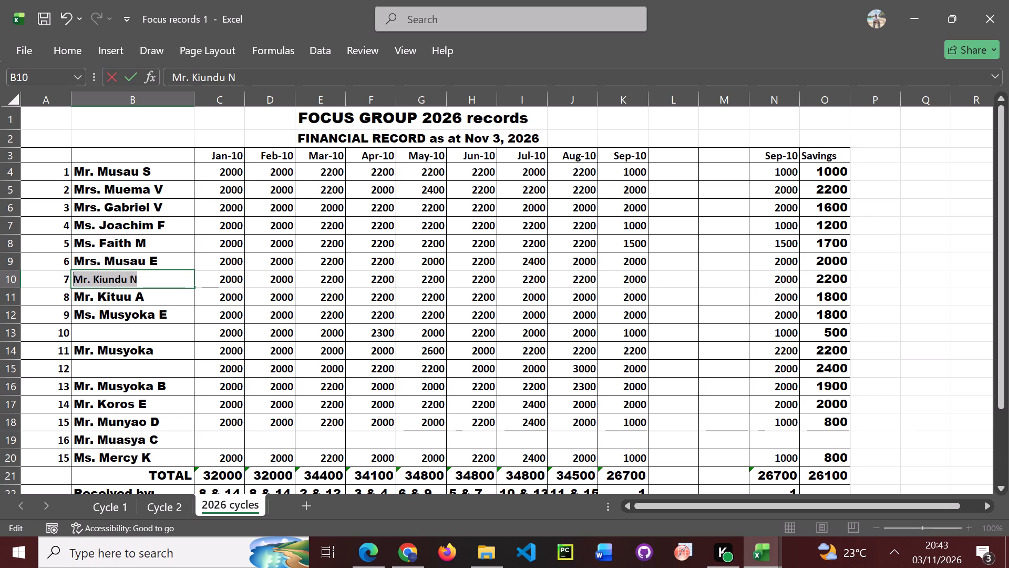
click(73, 50)
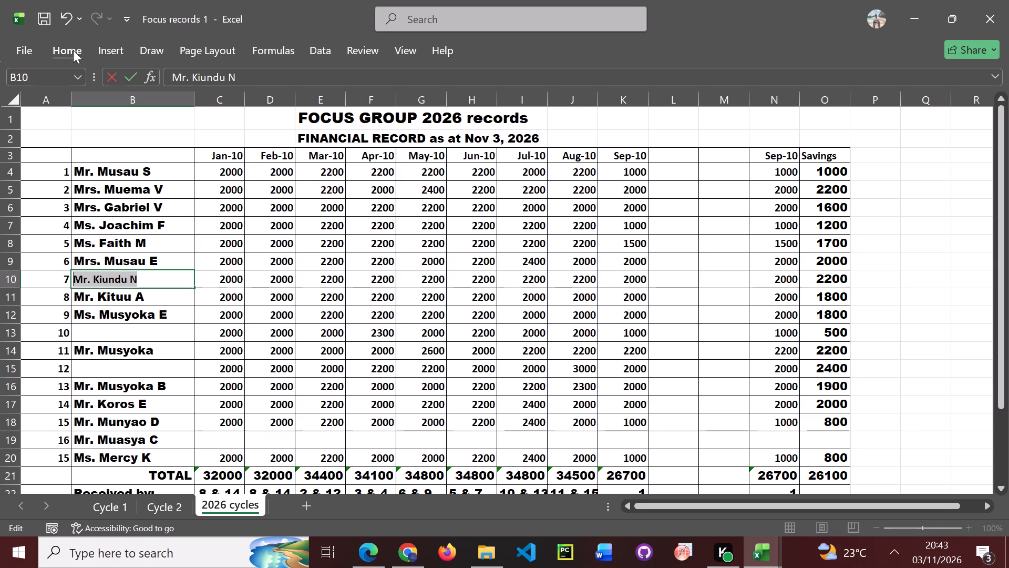
click(188, 76)
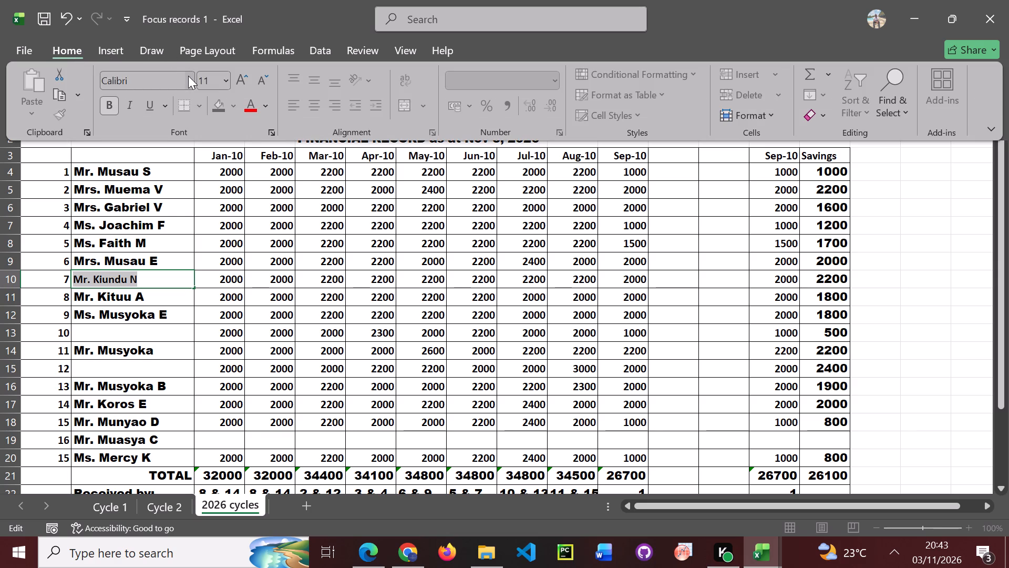
click(157, 343)
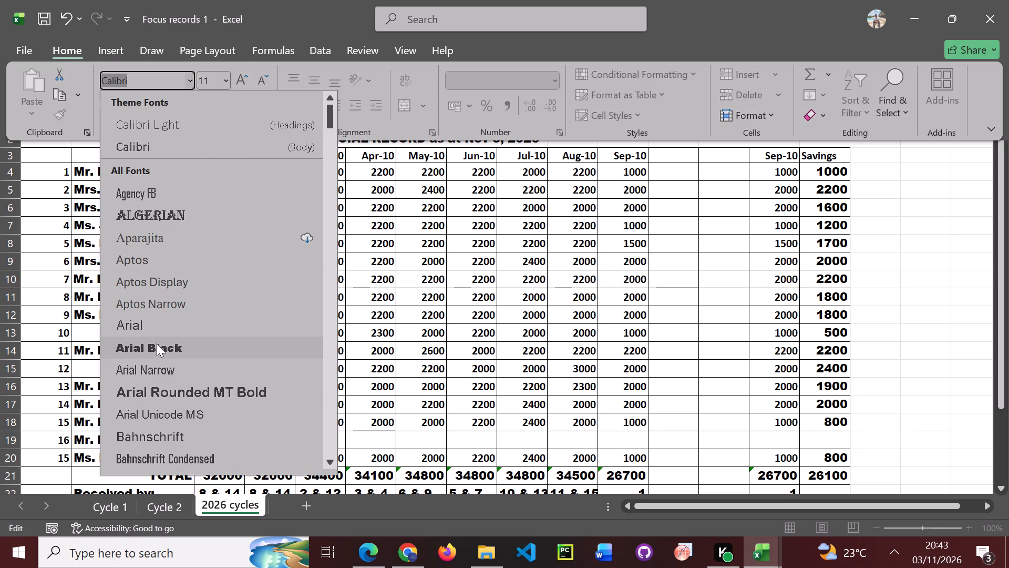
click(141, 296)
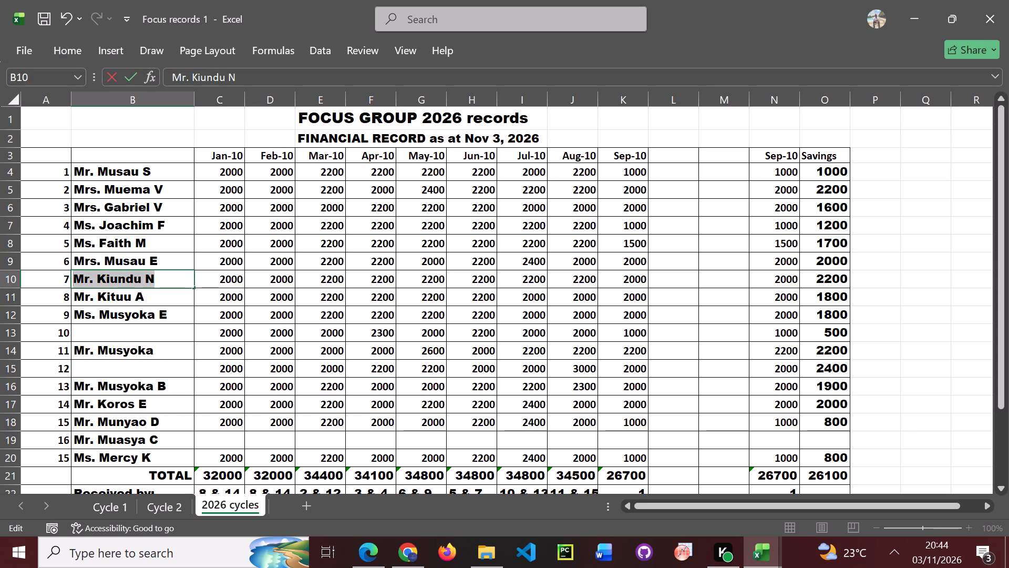
click(141, 296)
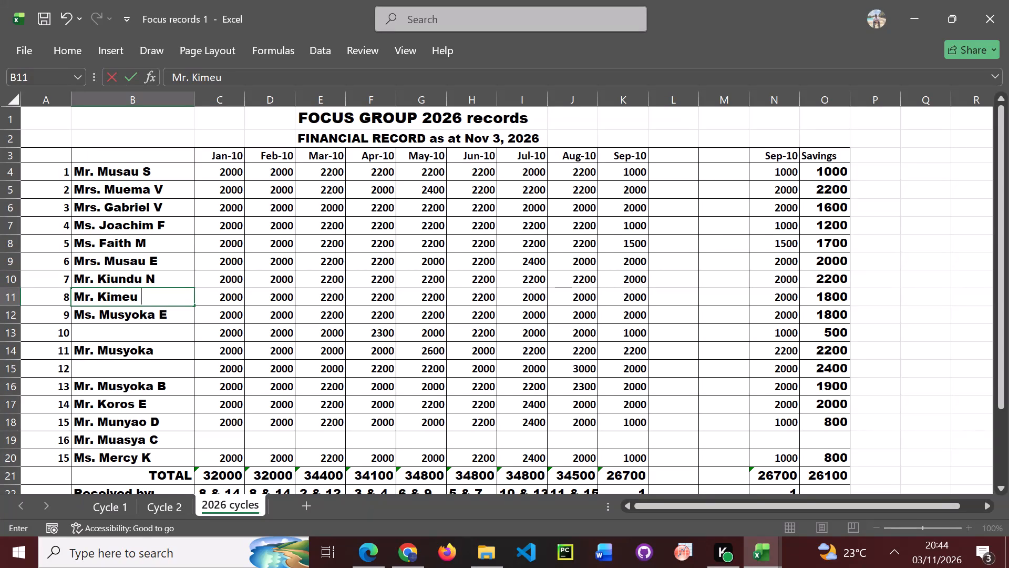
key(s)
key(Down)
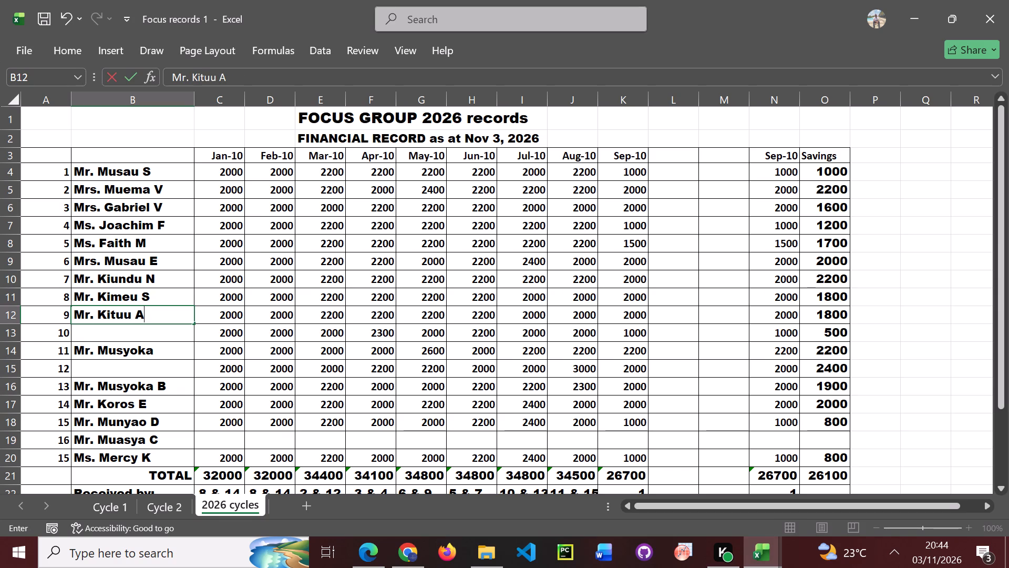
key(Down)
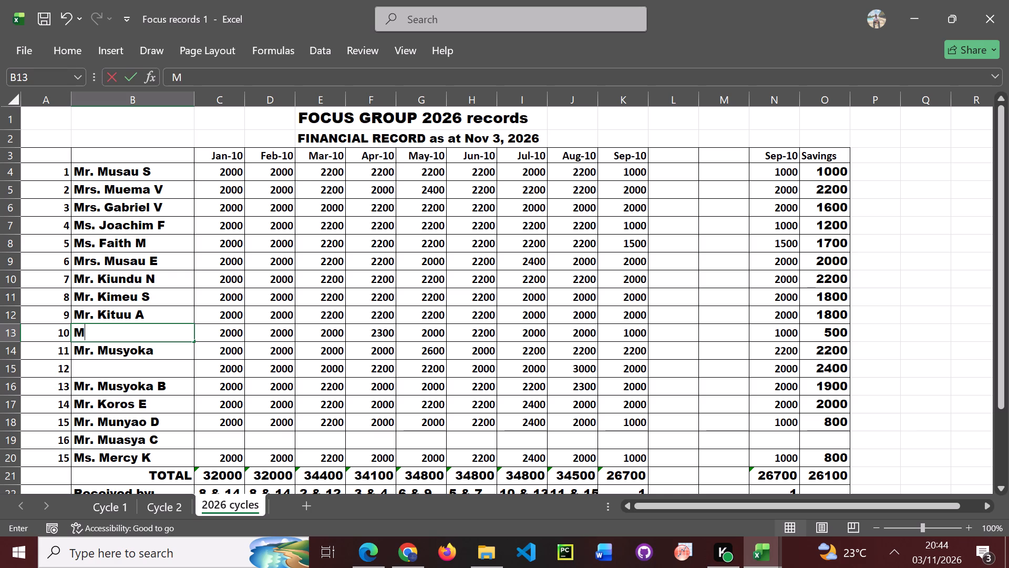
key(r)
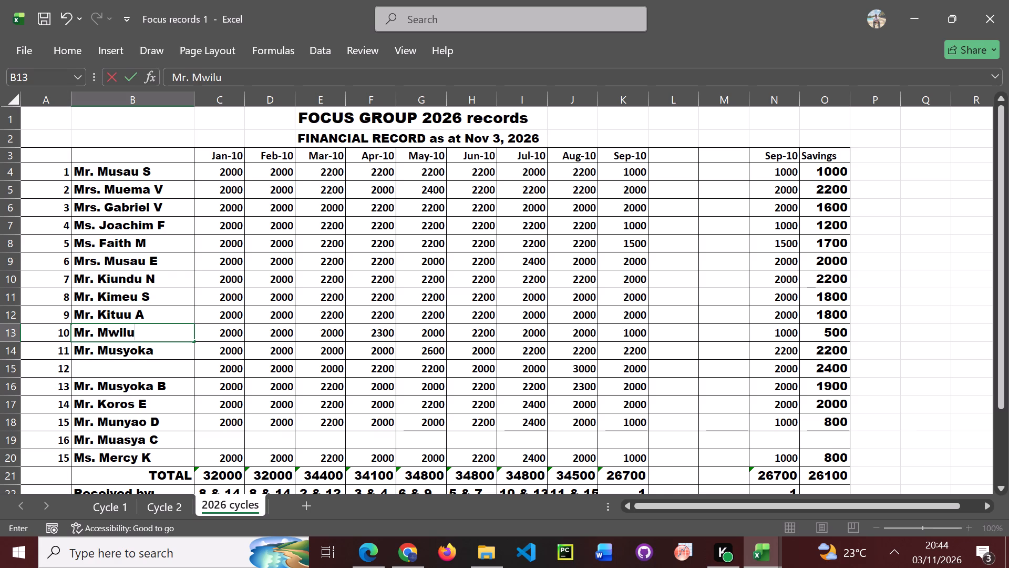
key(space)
key(Down)
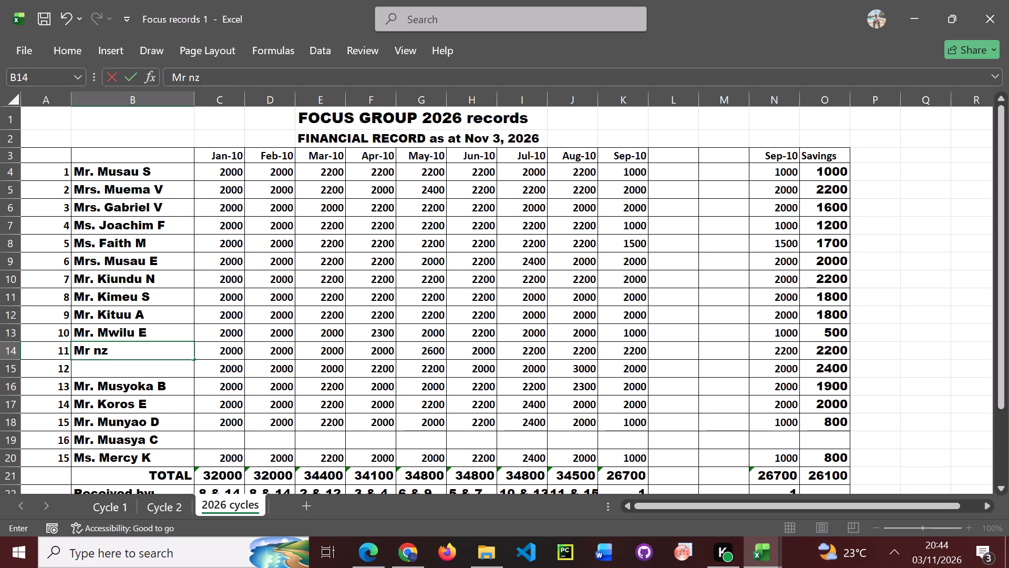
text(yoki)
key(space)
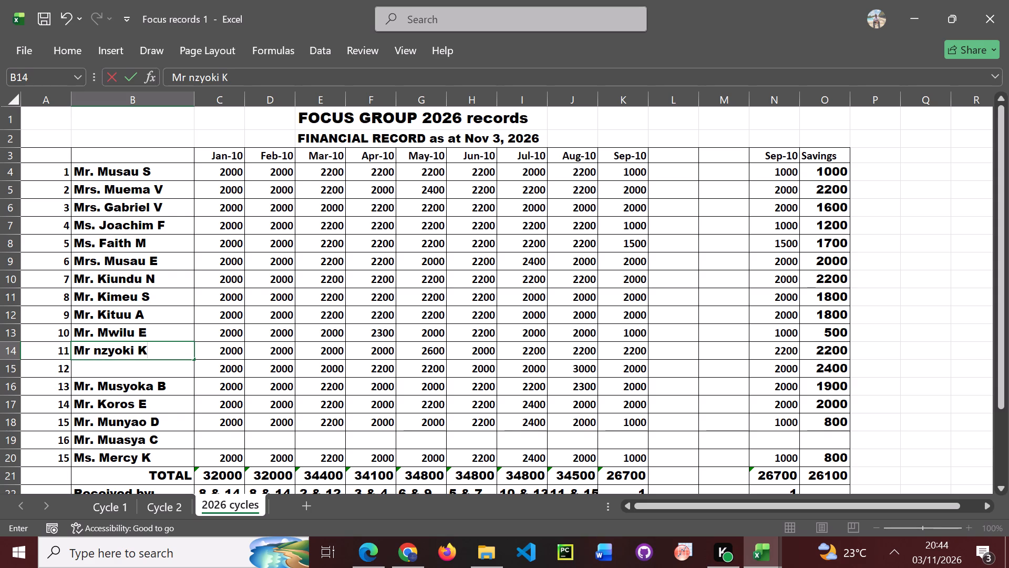
click(103, 353)
key(BackSpace)
key(n)
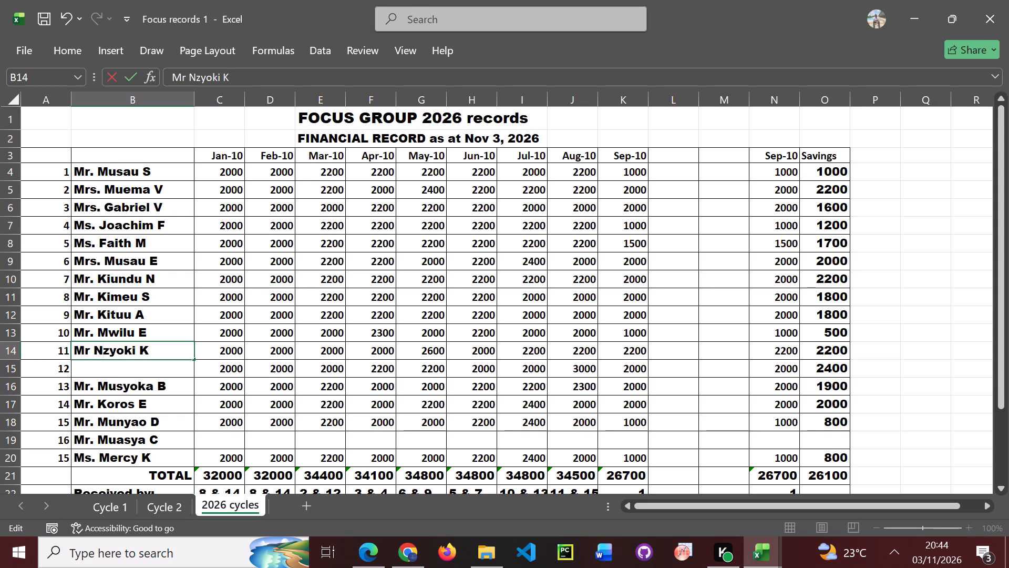
click(88, 353)
key(period)
click(108, 377)
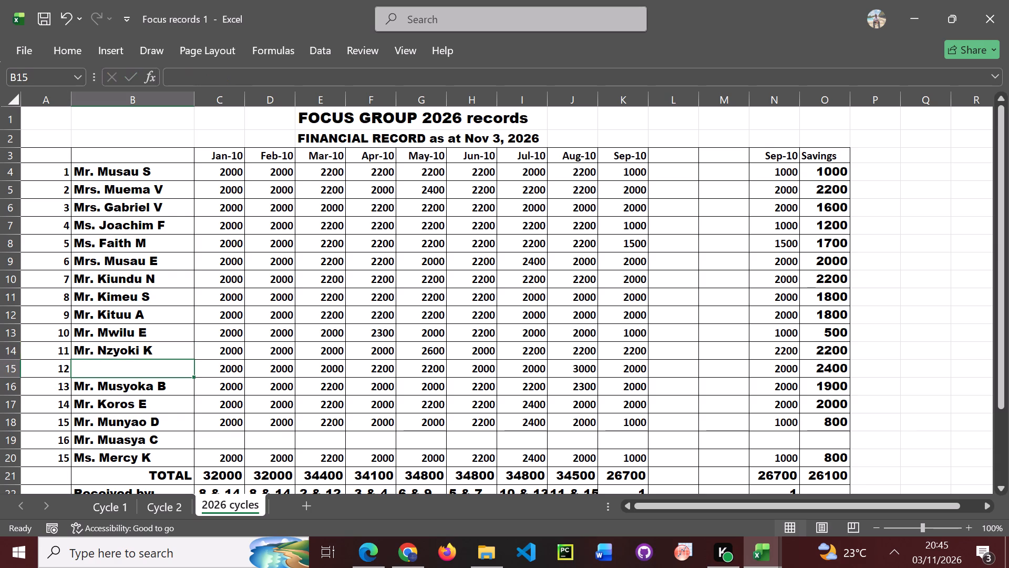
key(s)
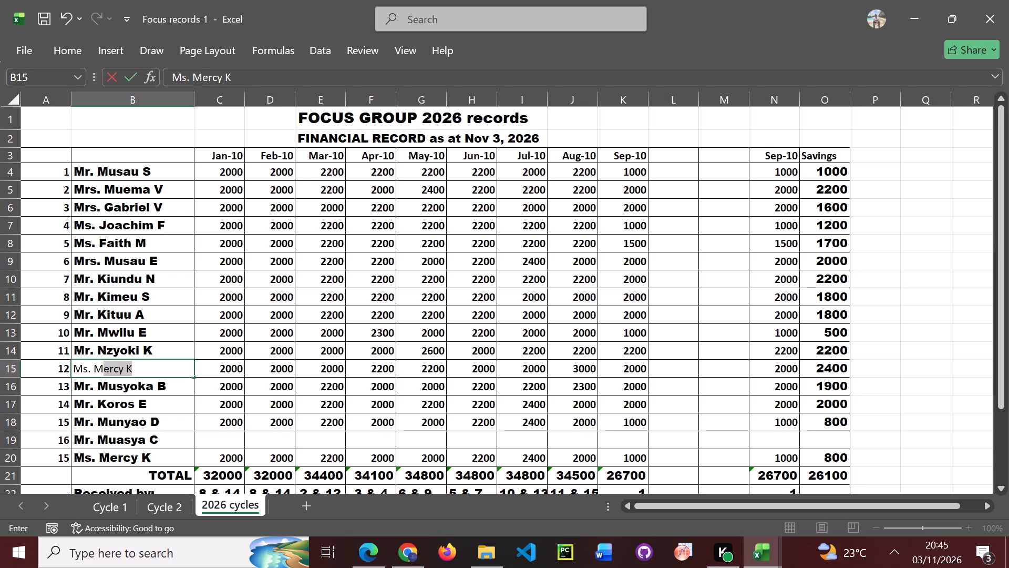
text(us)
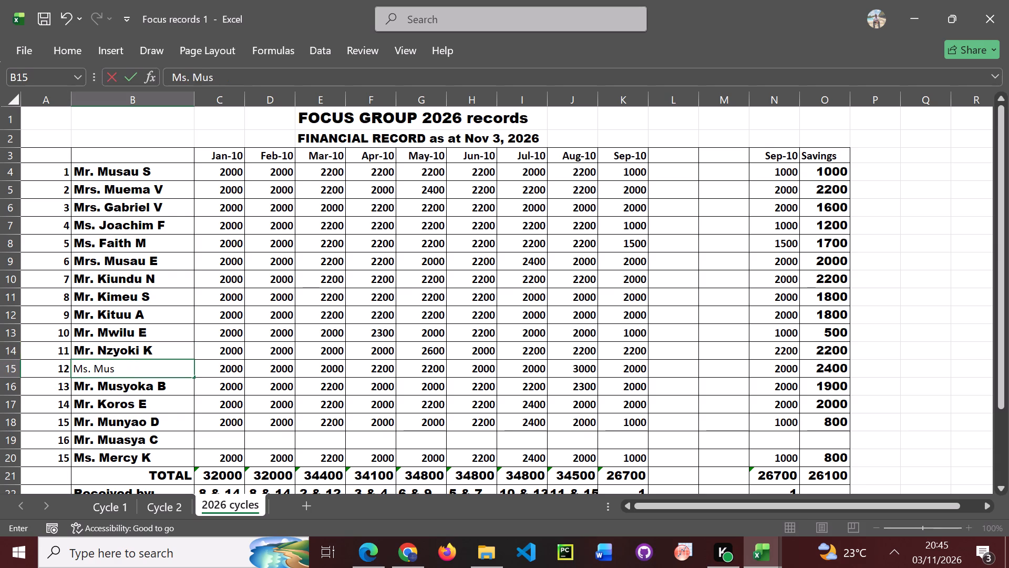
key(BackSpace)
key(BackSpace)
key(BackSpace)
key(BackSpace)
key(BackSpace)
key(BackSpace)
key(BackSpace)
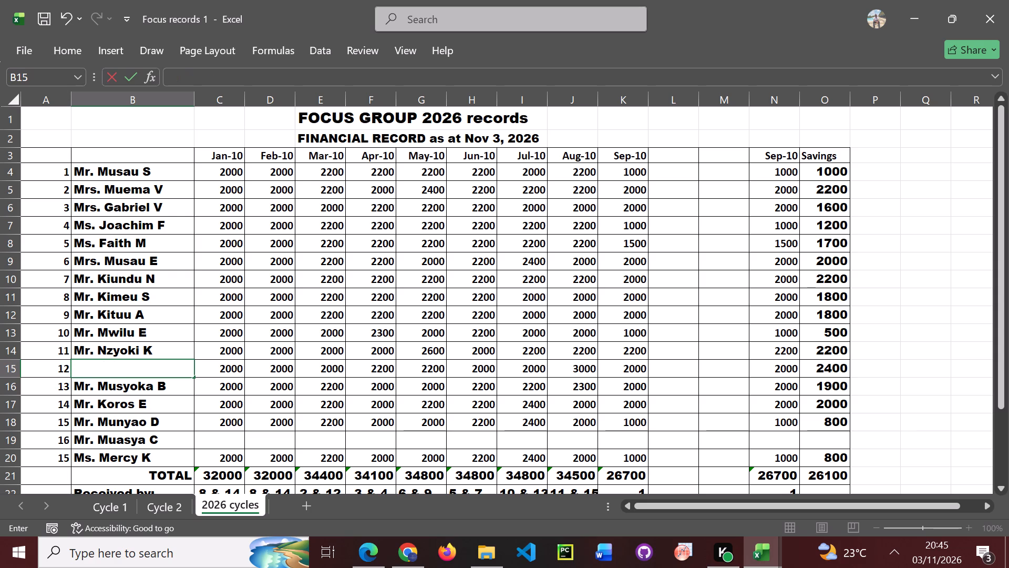
click(118, 380)
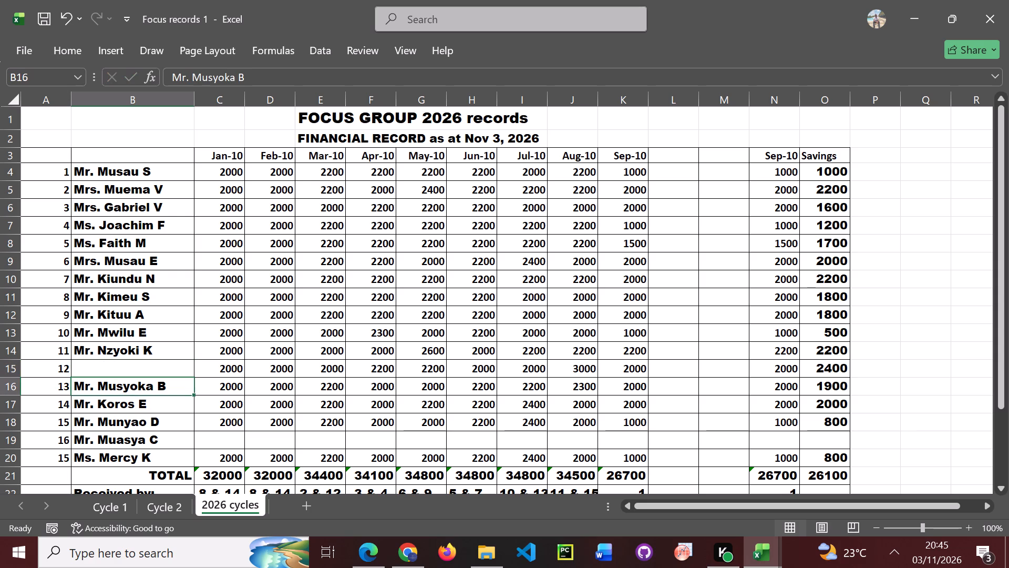
key(ctrl+x)
click(125, 364)
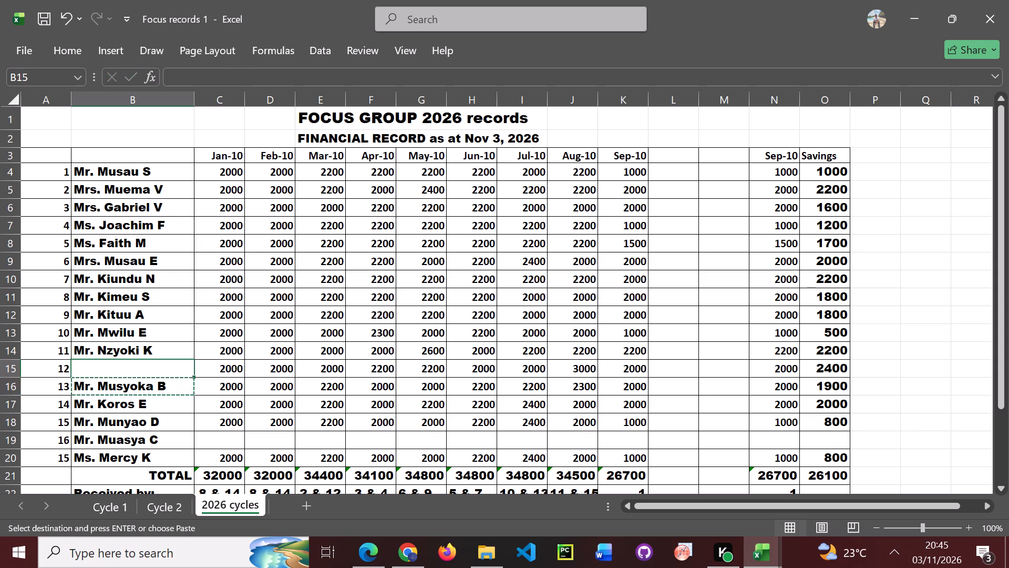
key(ctrl+v)
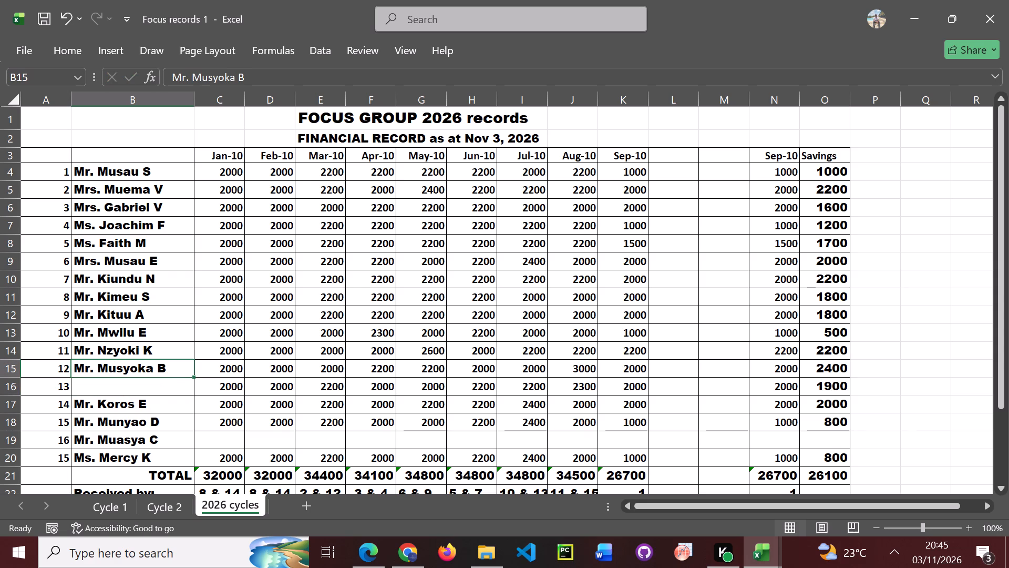
double_click(97, 366)
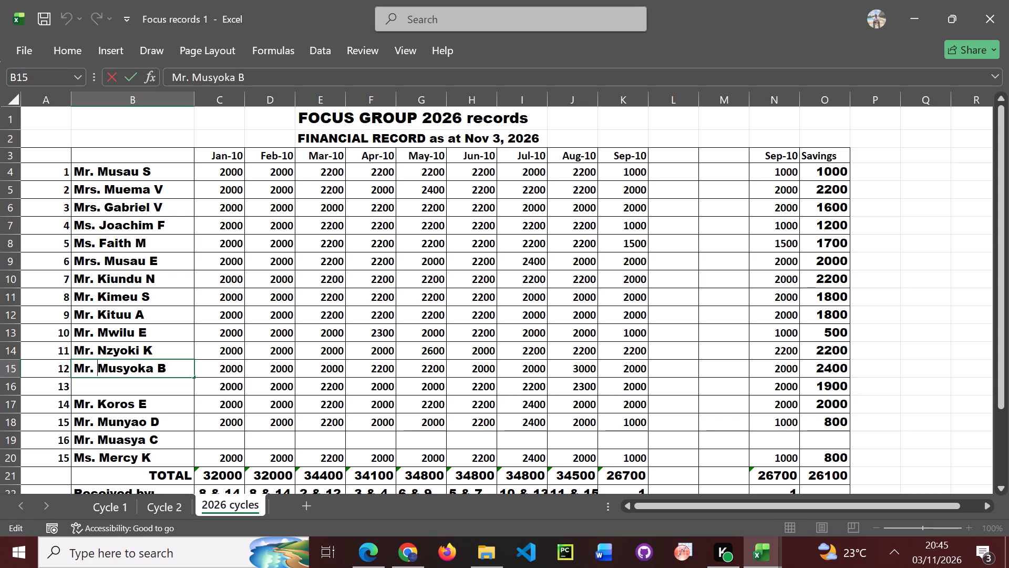
click(90, 367)
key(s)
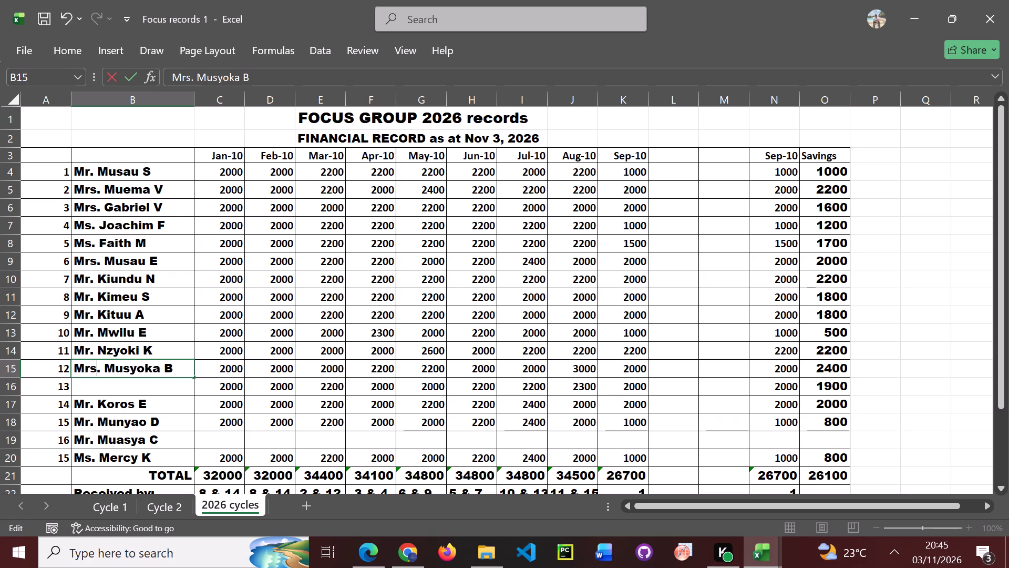
click(173, 370)
key(BackSpace)
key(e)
double_click(89, 369)
click(89, 369)
key(BackSpace)
click(130, 394)
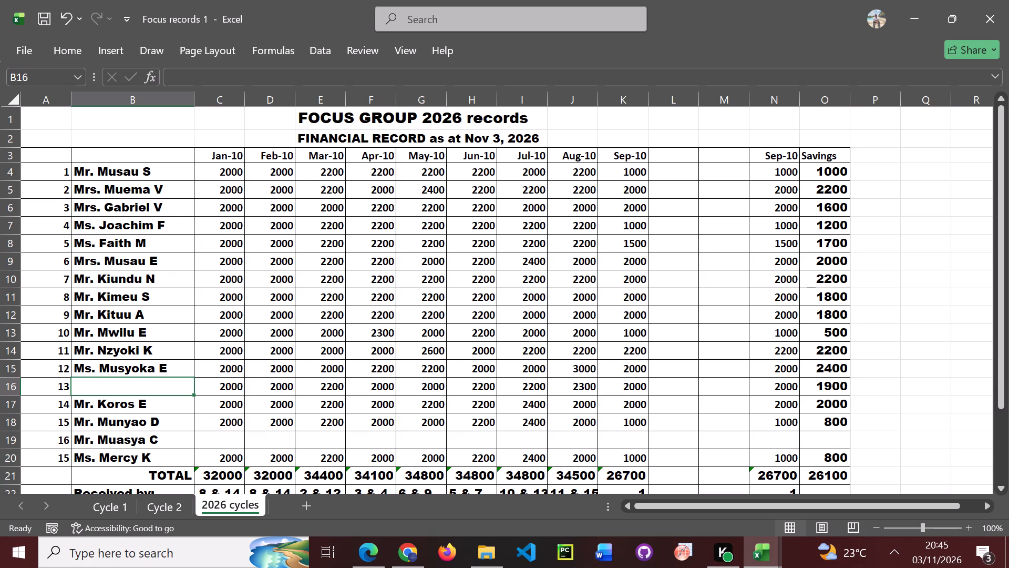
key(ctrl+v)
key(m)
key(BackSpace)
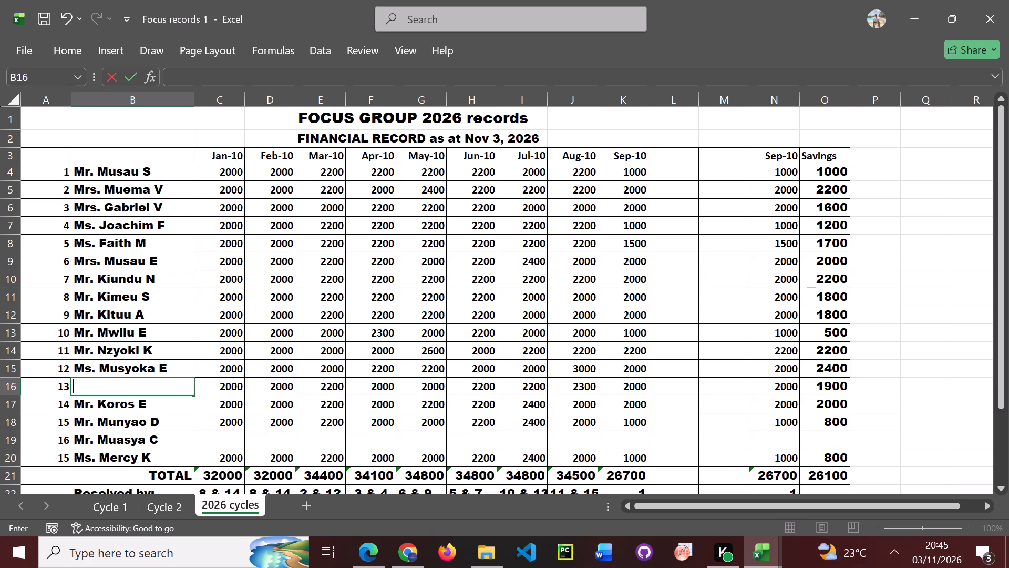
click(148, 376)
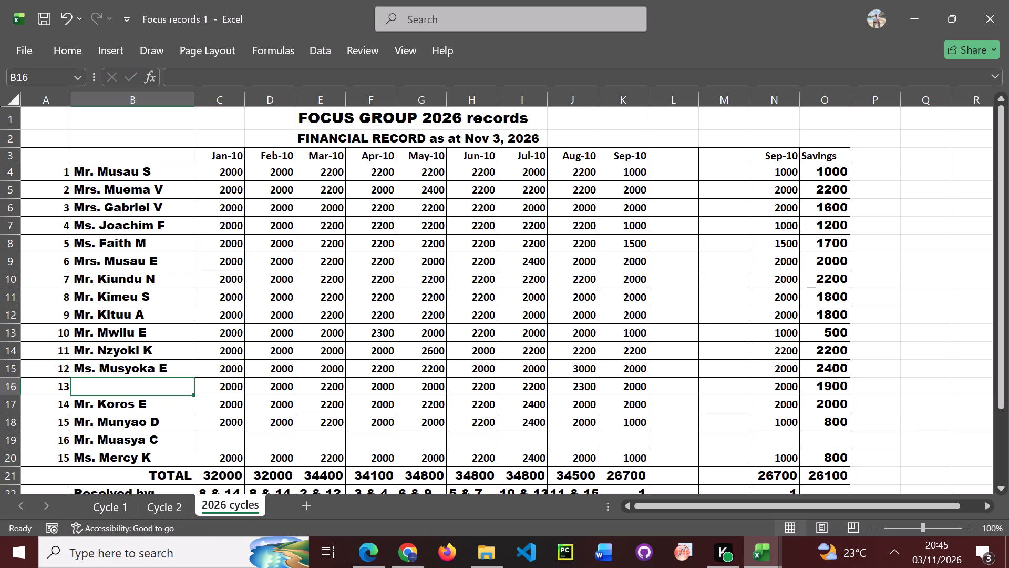
click(150, 373)
key(ctrl+c)
click(129, 391)
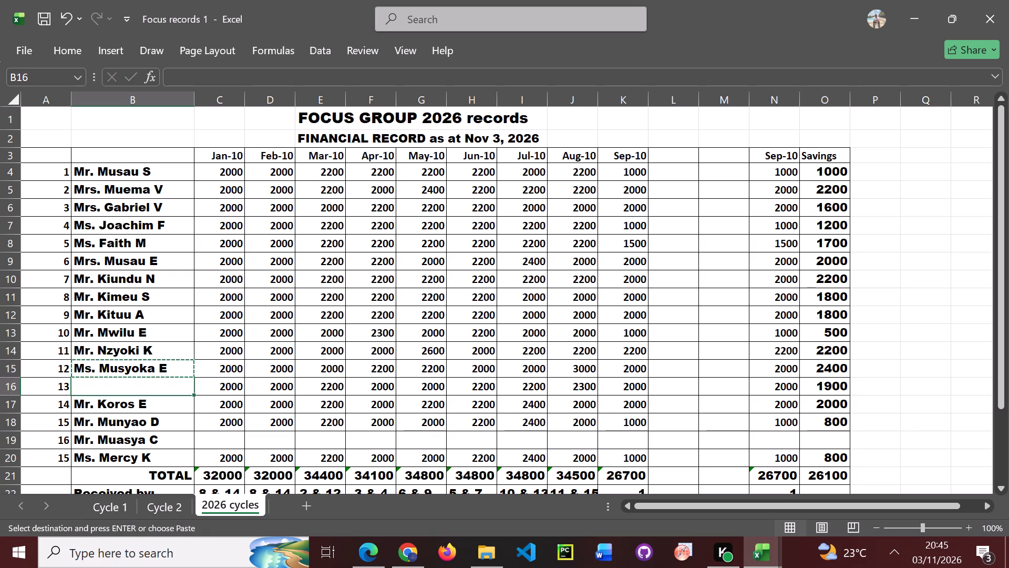
key(ctrl+v)
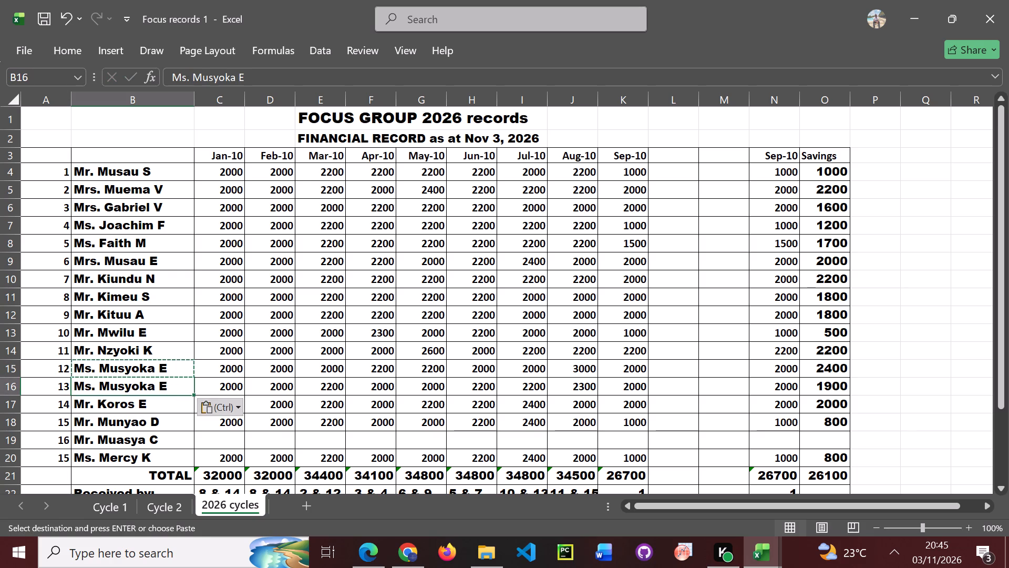
triple_click(92, 390)
key(BackSpace)
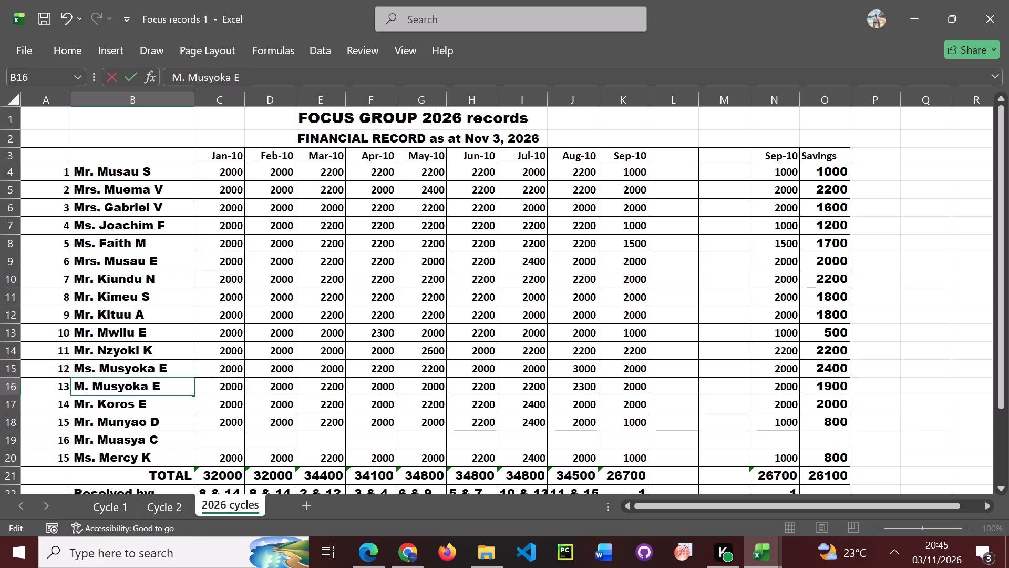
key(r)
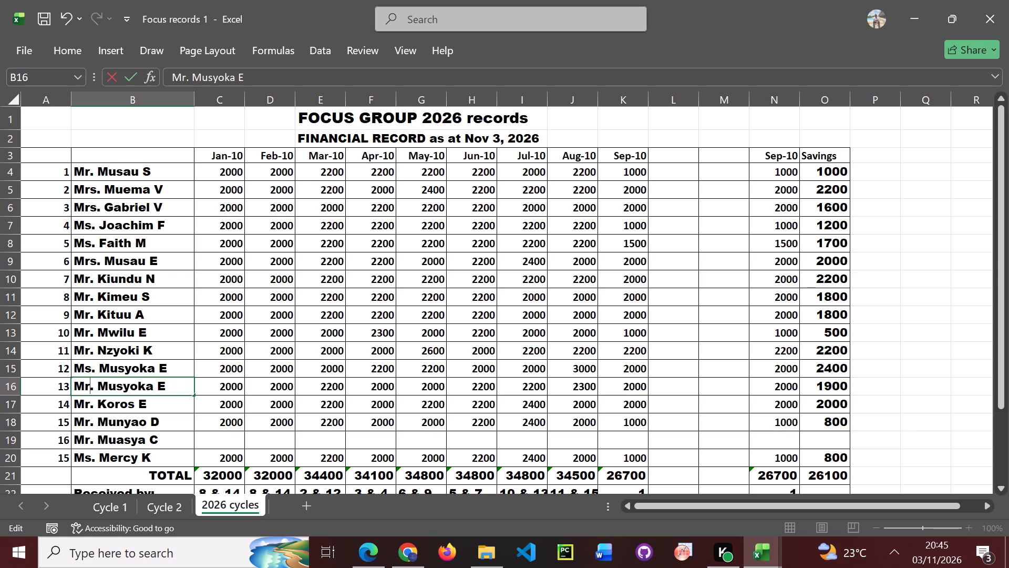
double_click(170, 388)
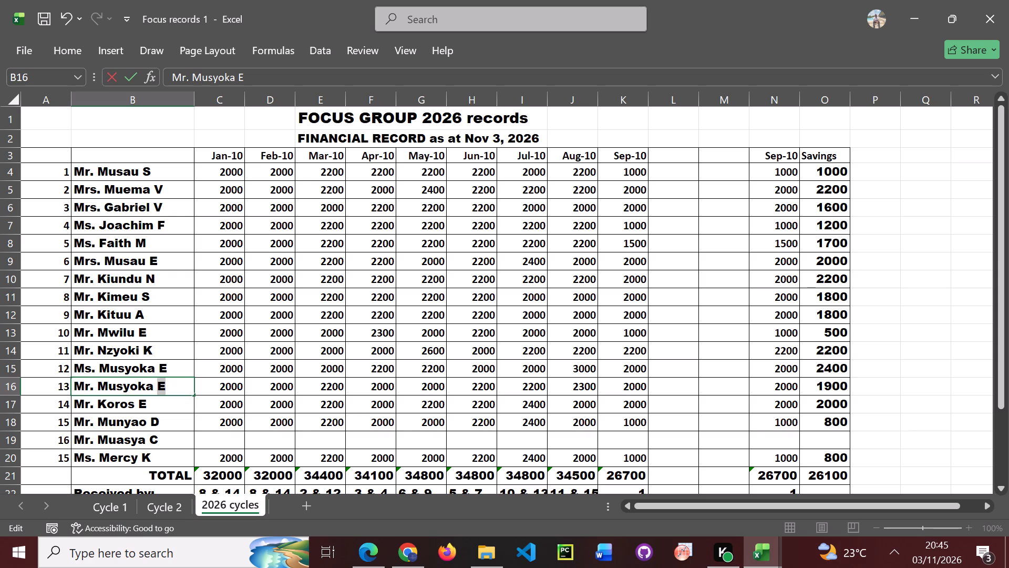
click(170, 388)
key(BackSpace)
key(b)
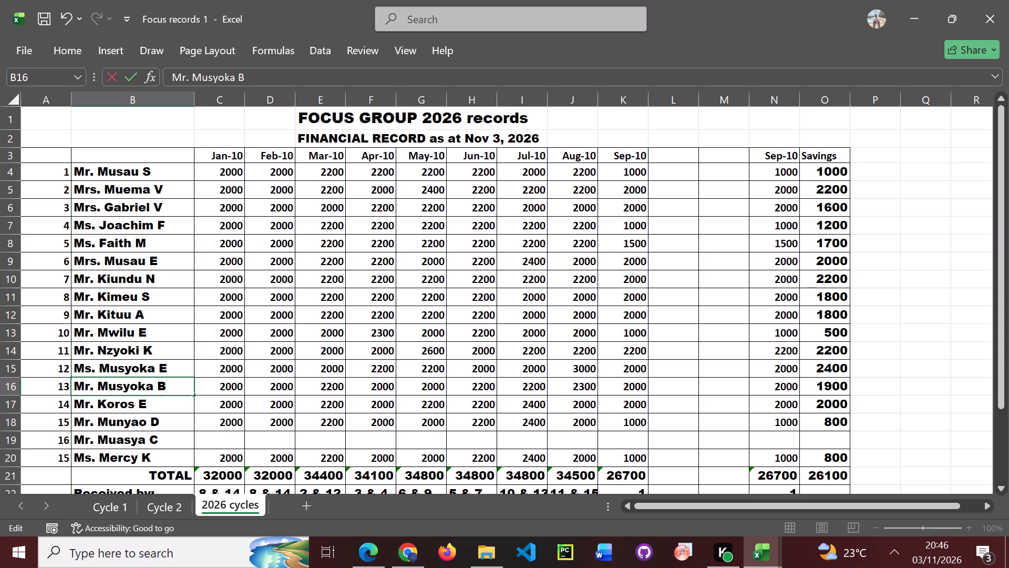
click(127, 411)
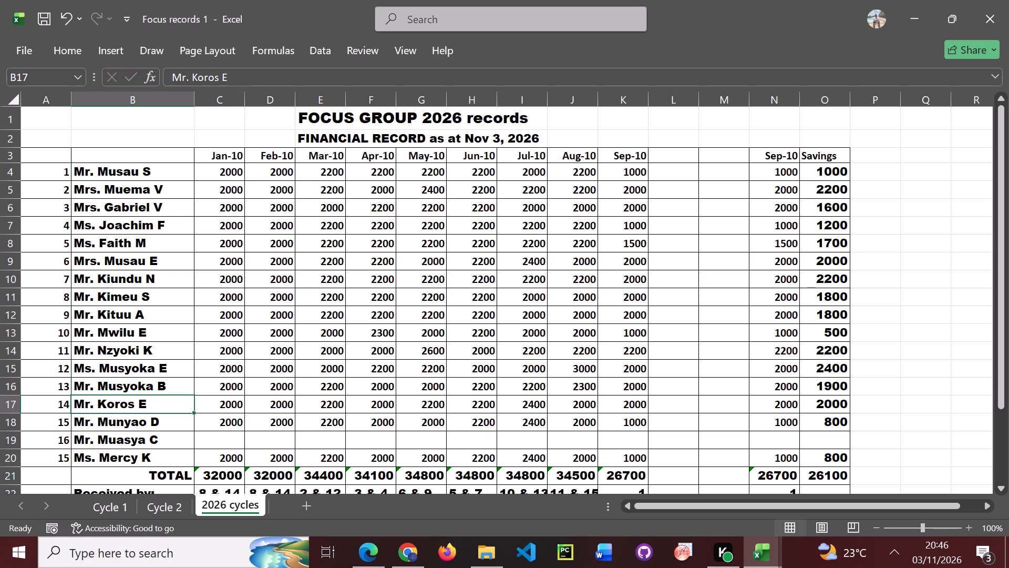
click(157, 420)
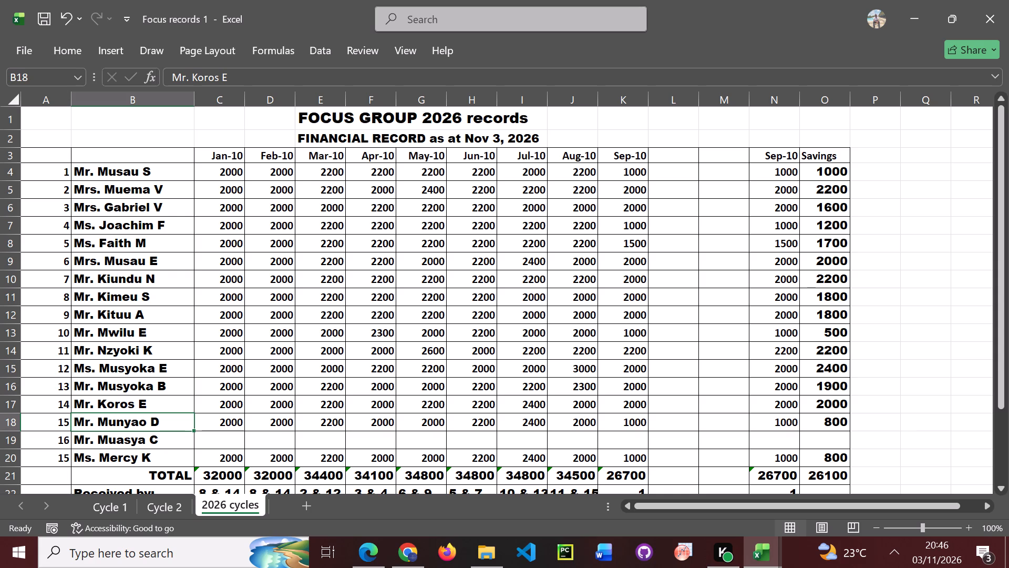
Select the blank heading cell L3 beside the Sep-10 heading.
click(684, 157)
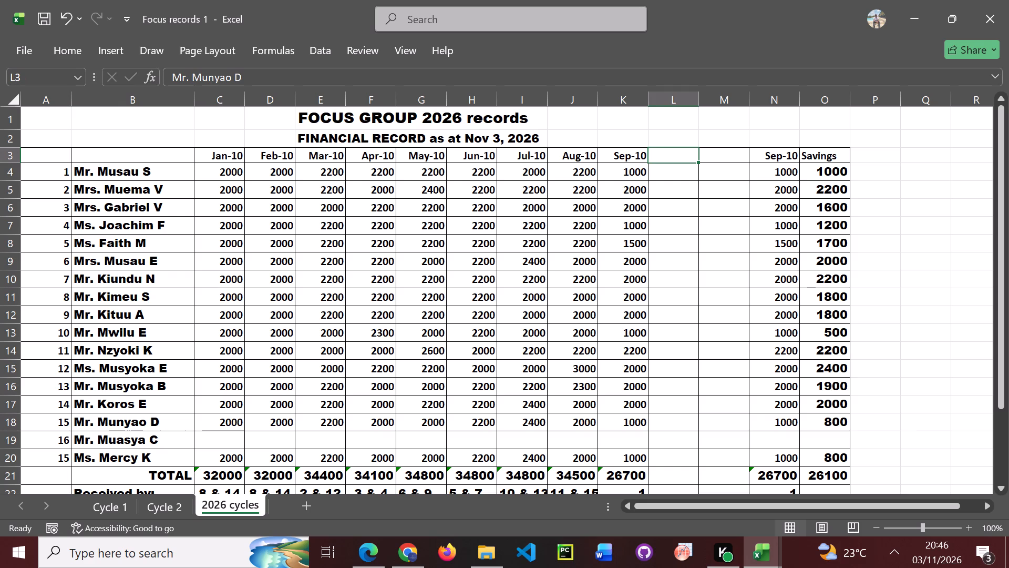
Enter the month headers Oct-10, Nov-10 and Dec-10 in cells L3, M3 and N3.
key(o)
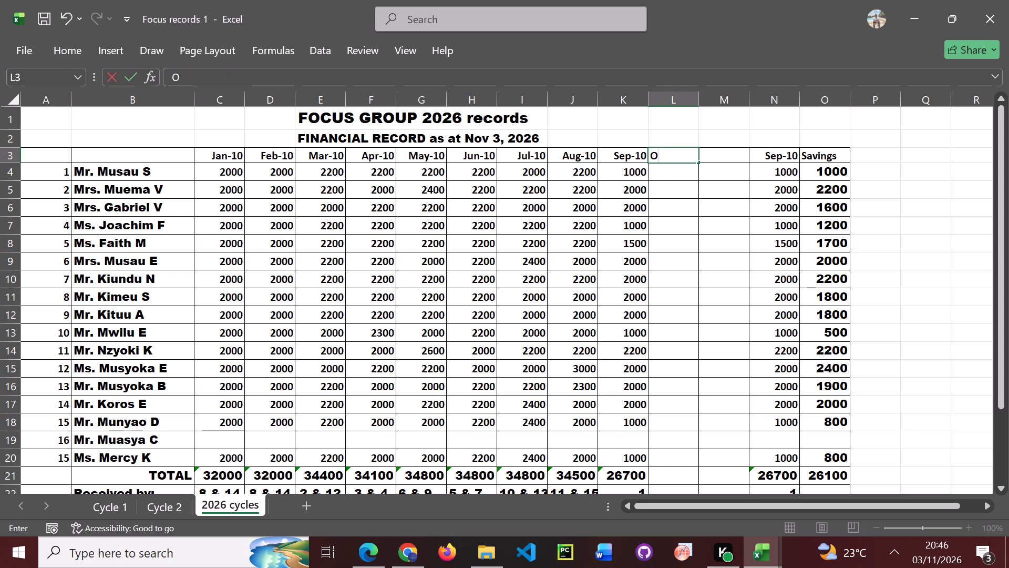
text(ct-10)
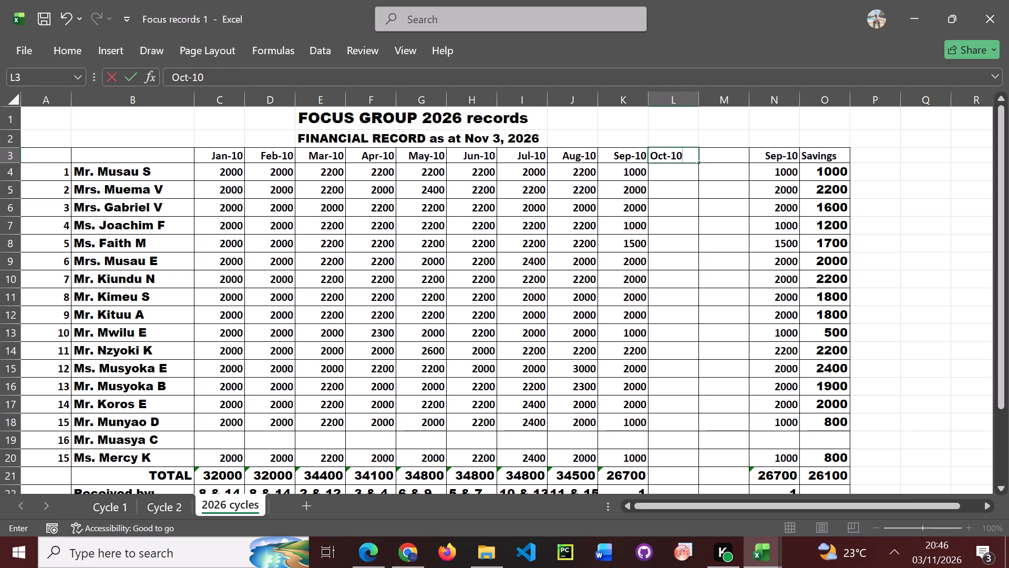
key(Tab)
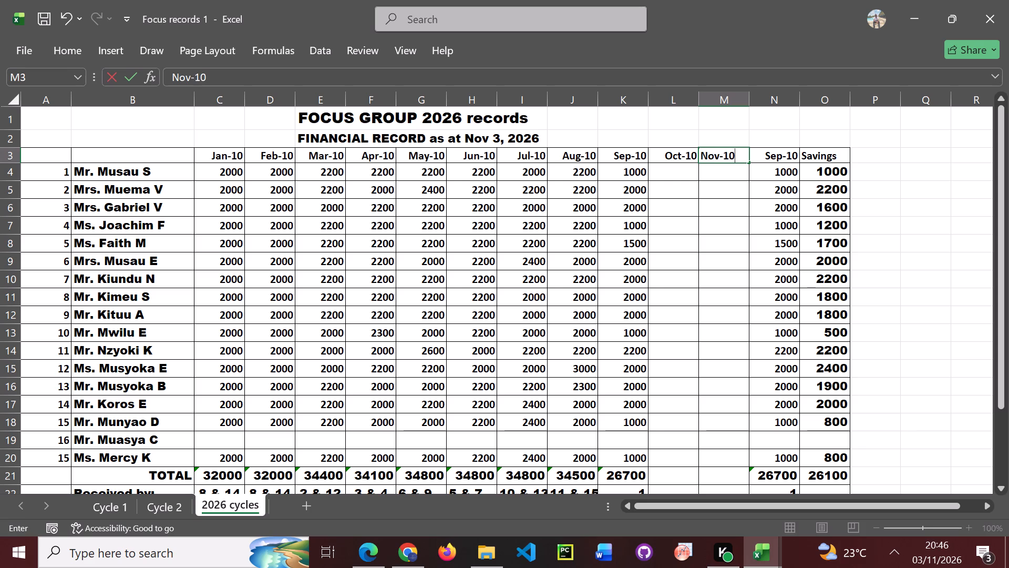
key(Tab)
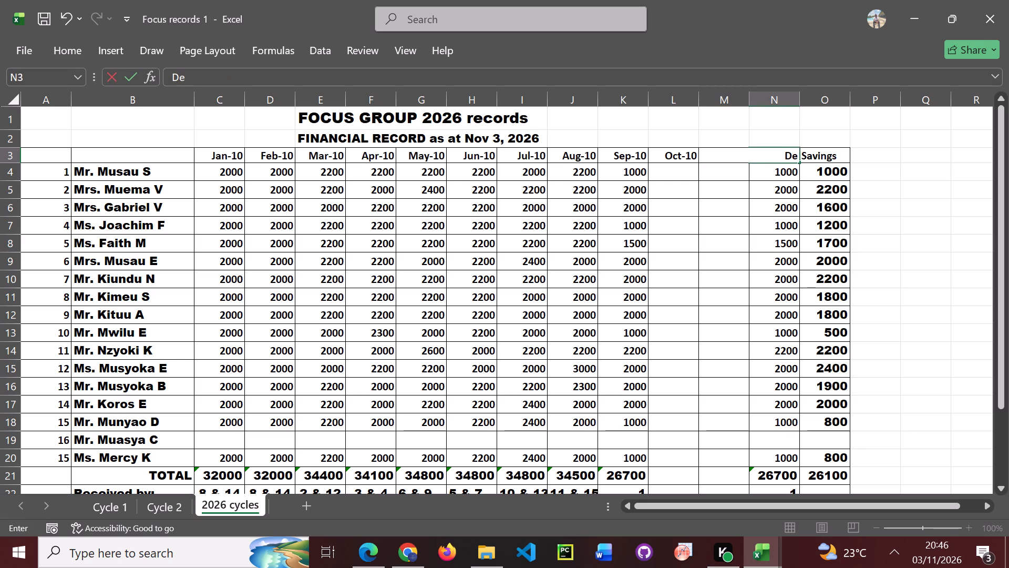
key(c)
text(-10)
key(Return)
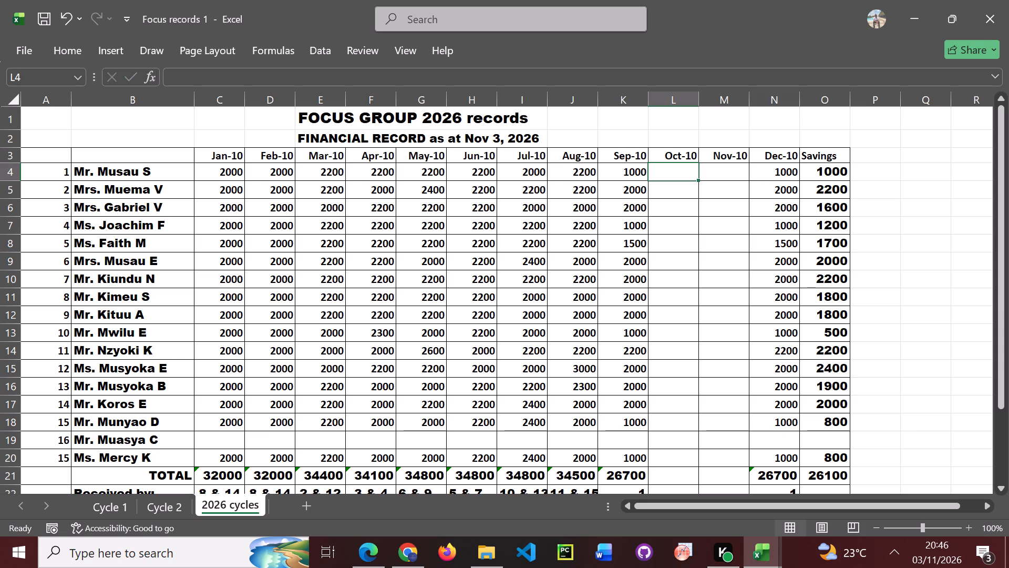
Review the member rows and the total, savings, loan and interest rows beneath them.
scroll(566, 224, down, 2)
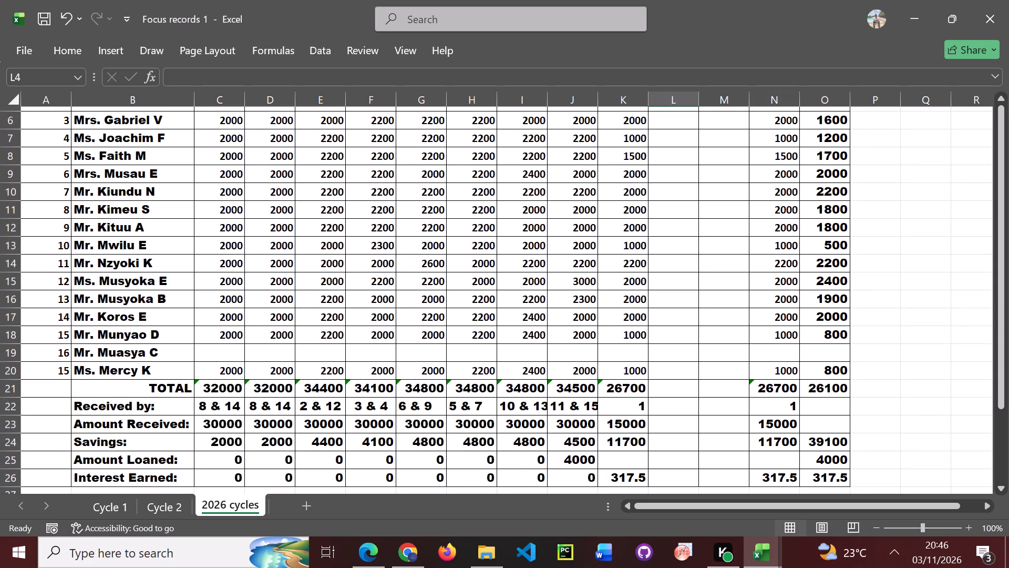
scroll(566, 224, down, 3)
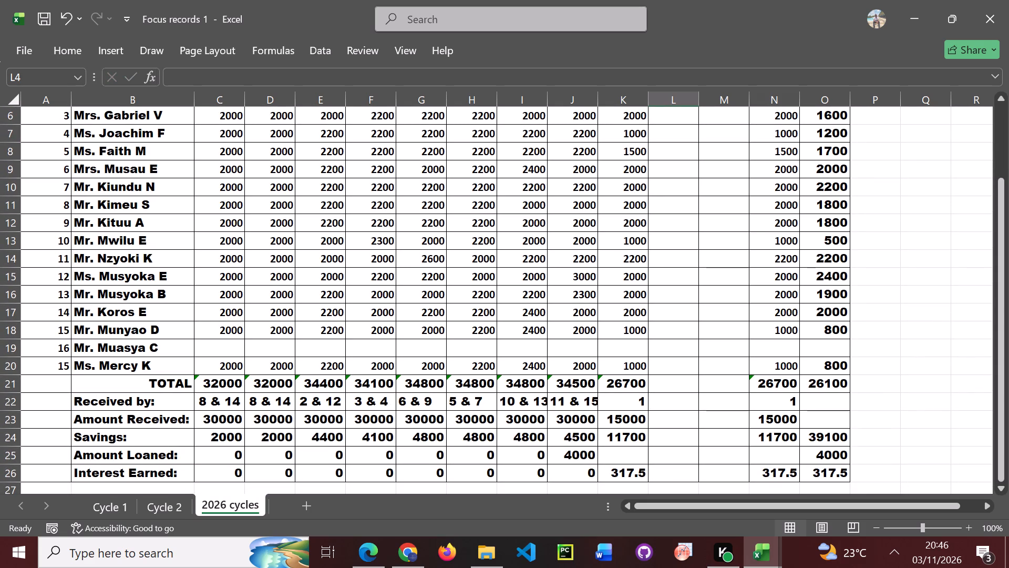
scroll(236, 351, up, 1)
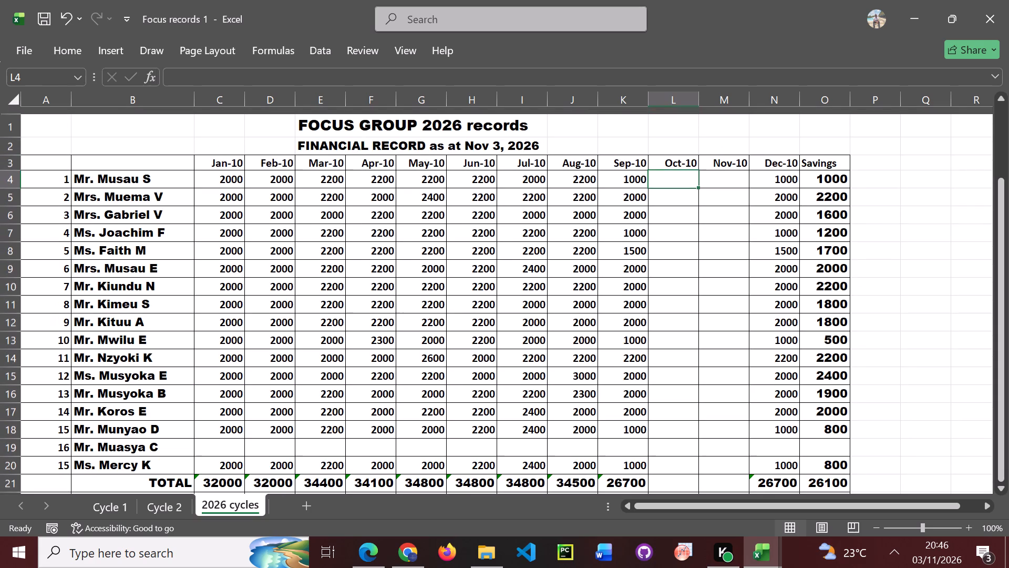
scroll(236, 351, up, 3)
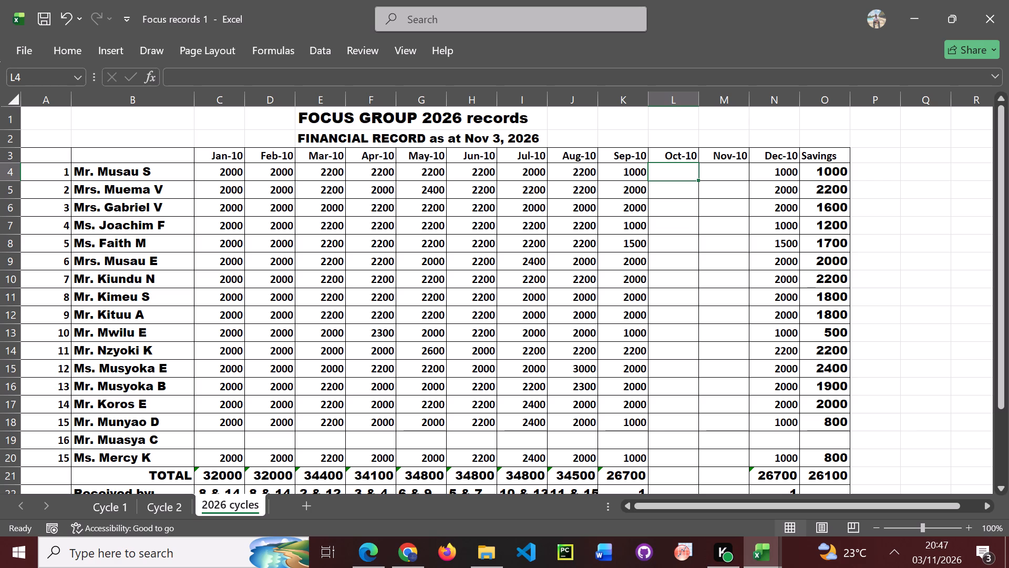
Set the first member's Jan-10 and Feb-10 contributions in C4 and D4 to 2200 each.
double_click(232, 173)
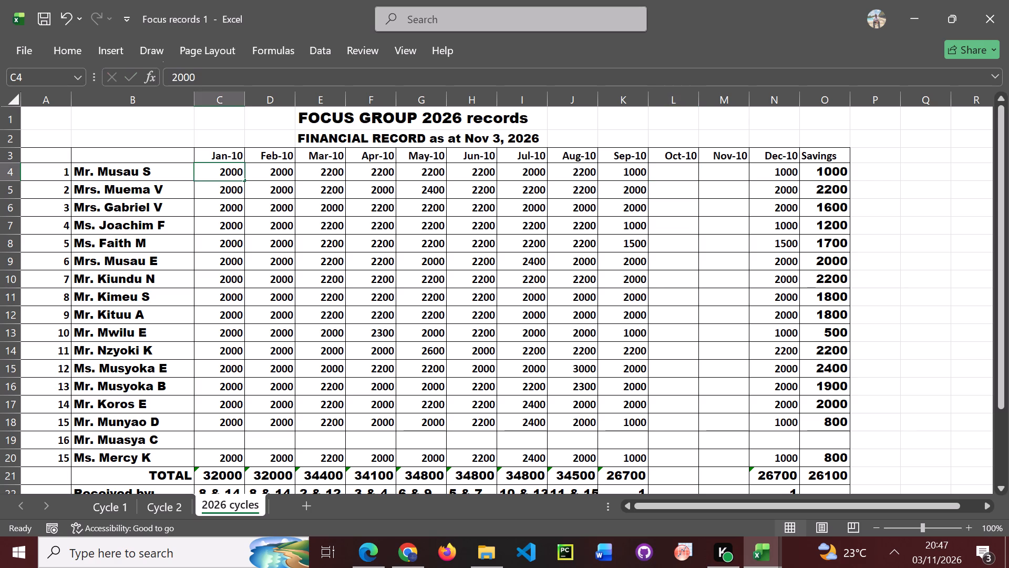
key(BackSpace)
key(2)
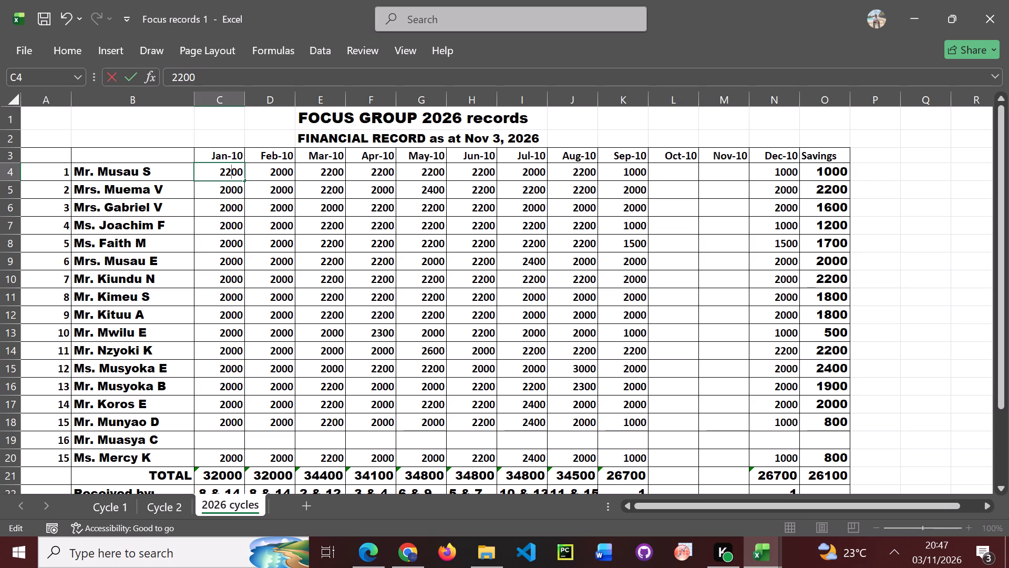
drag(221, 173, 236, 173)
drag(236, 173, 243, 173)
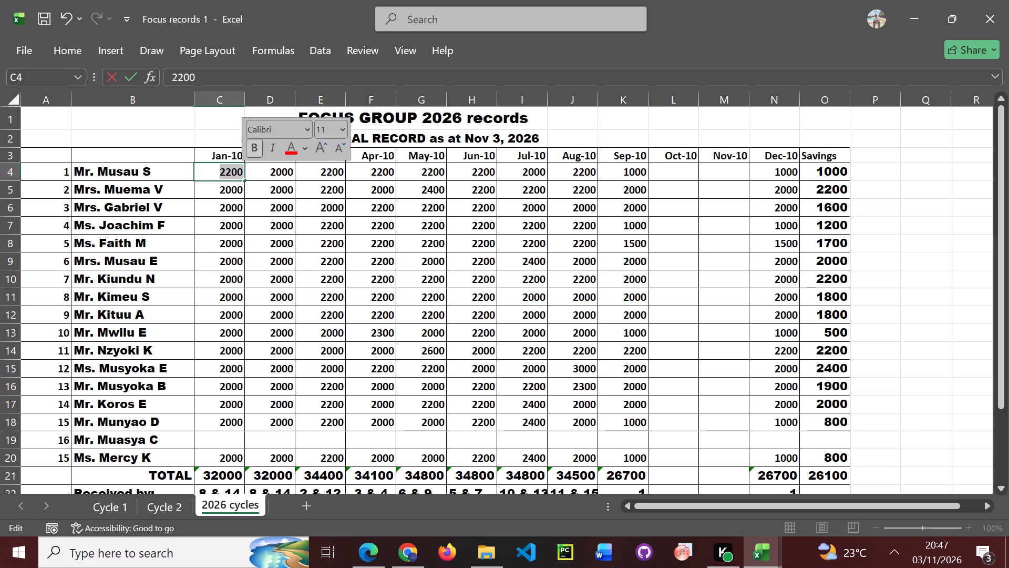
double_click(282, 171)
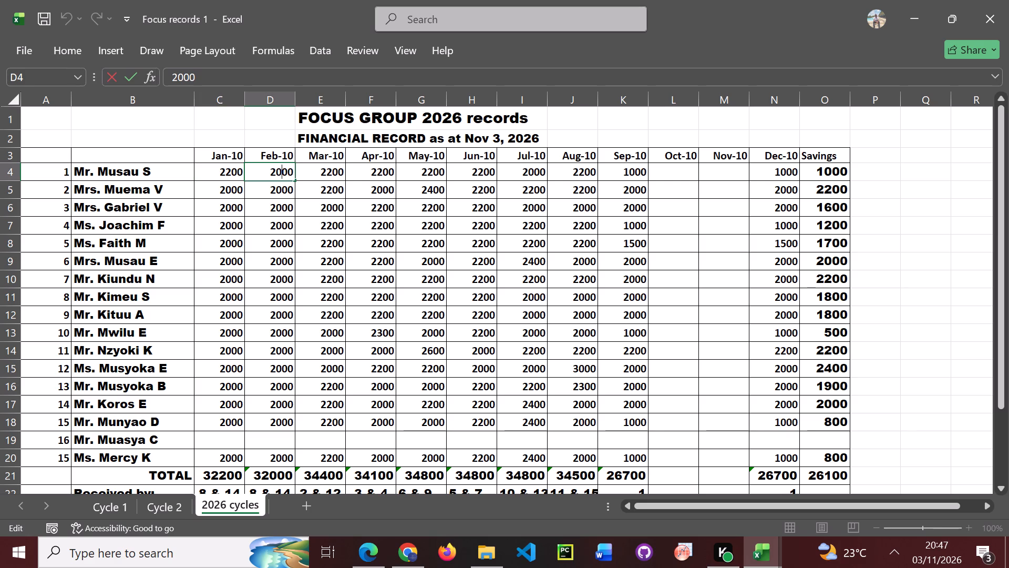
key(BackSpace)
key(2)
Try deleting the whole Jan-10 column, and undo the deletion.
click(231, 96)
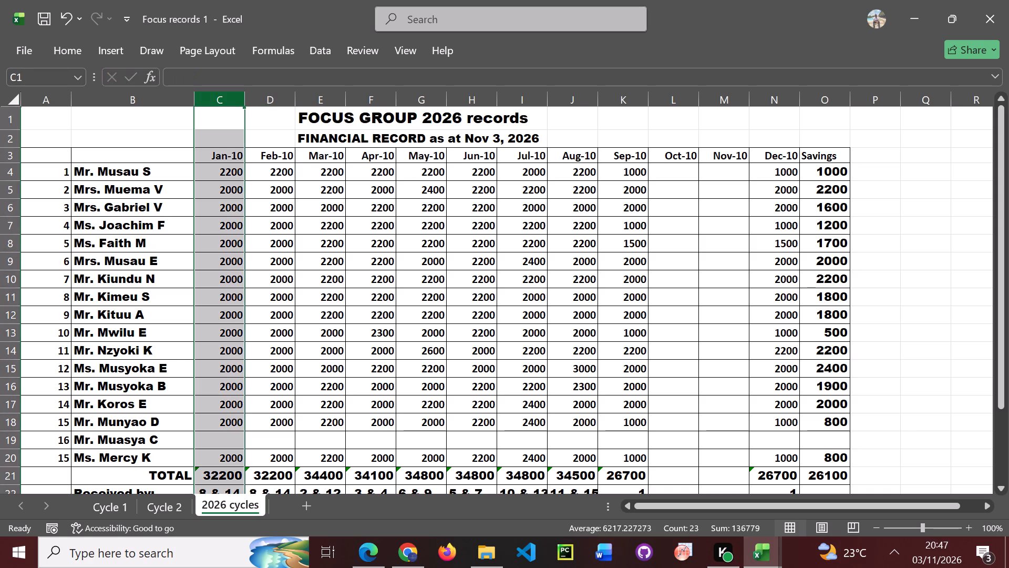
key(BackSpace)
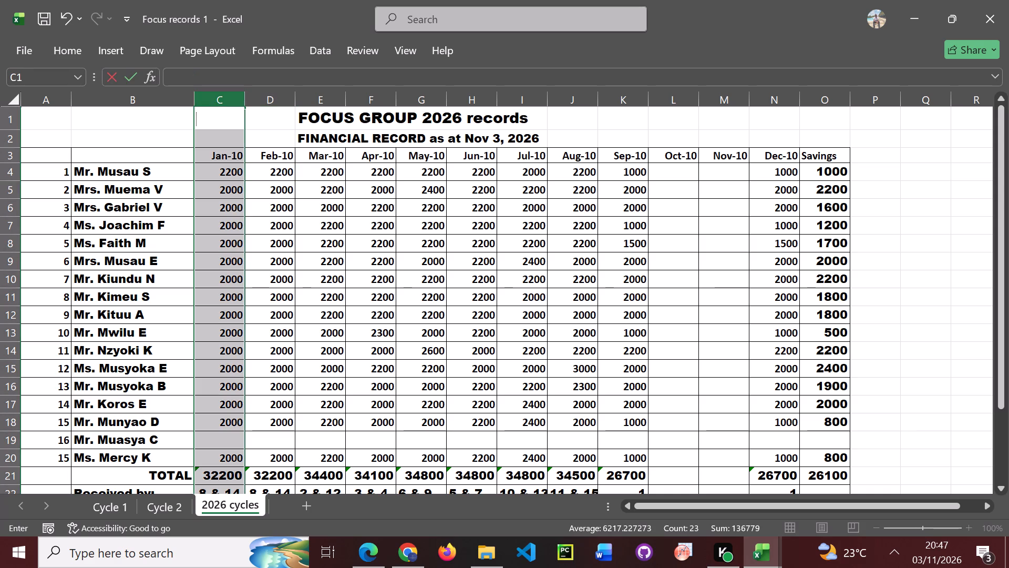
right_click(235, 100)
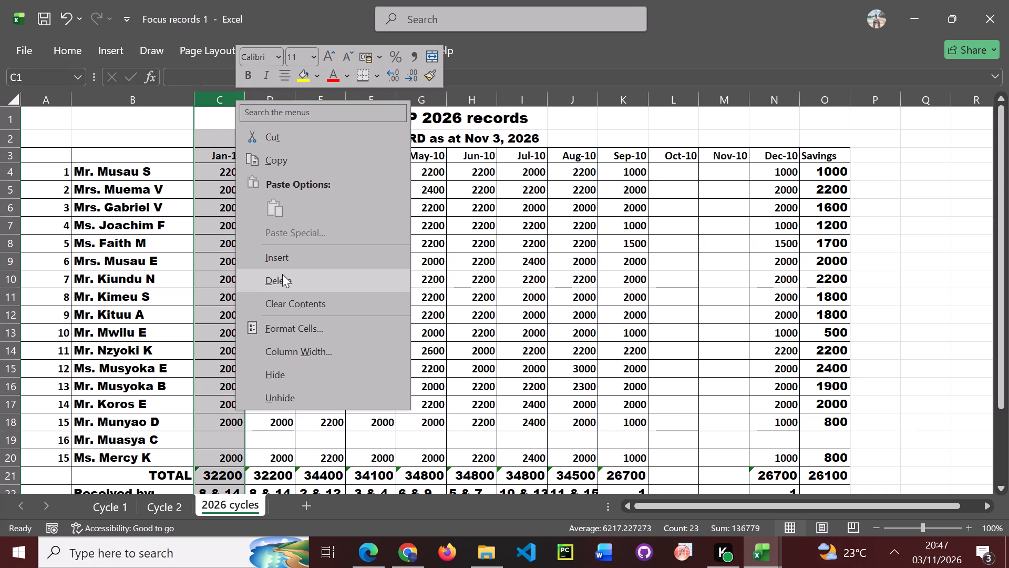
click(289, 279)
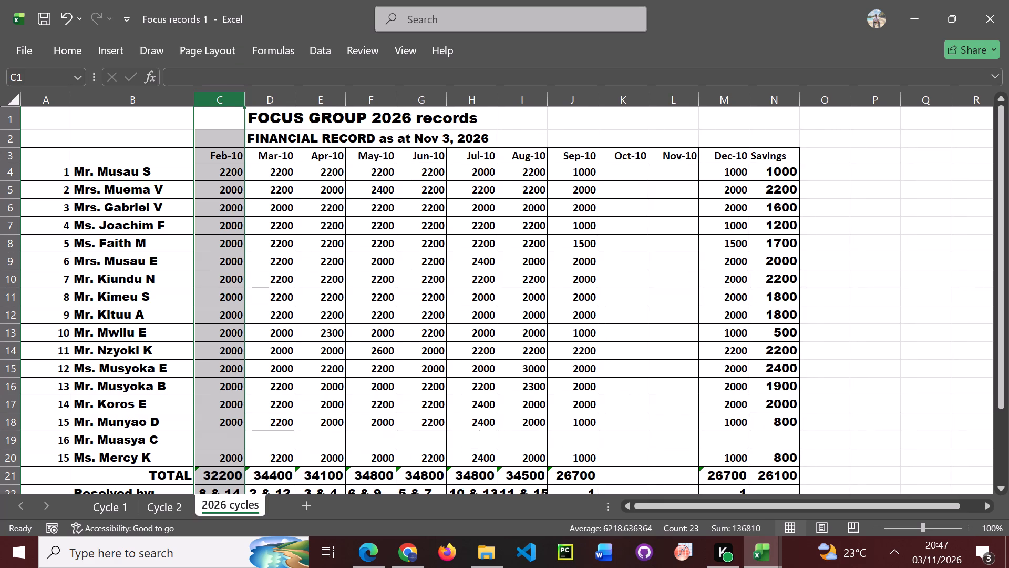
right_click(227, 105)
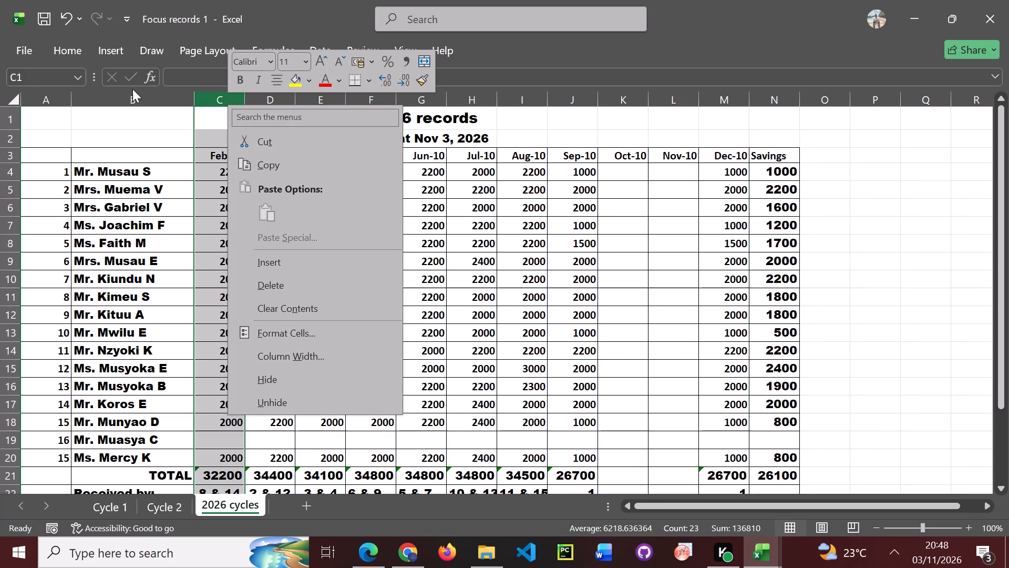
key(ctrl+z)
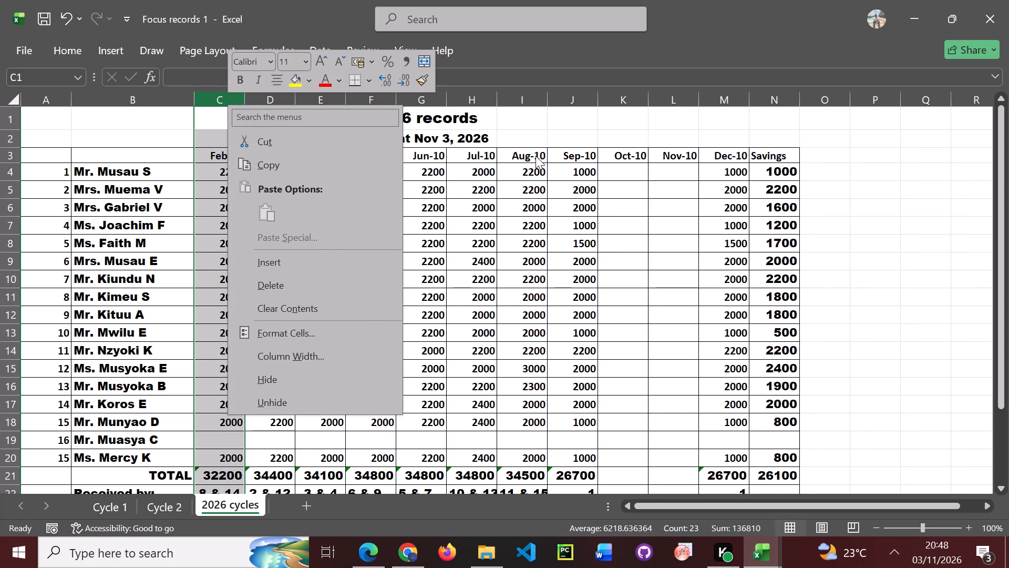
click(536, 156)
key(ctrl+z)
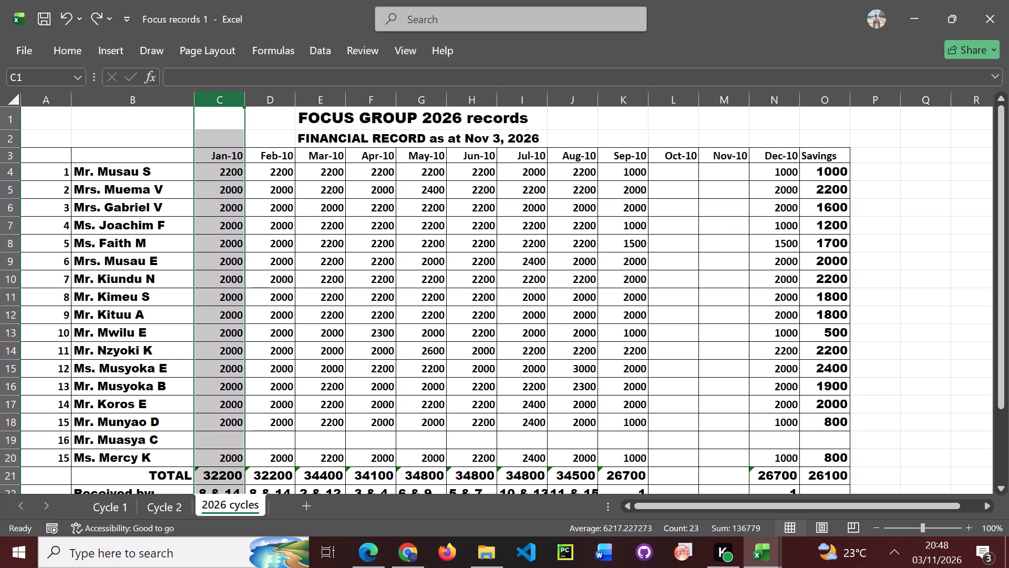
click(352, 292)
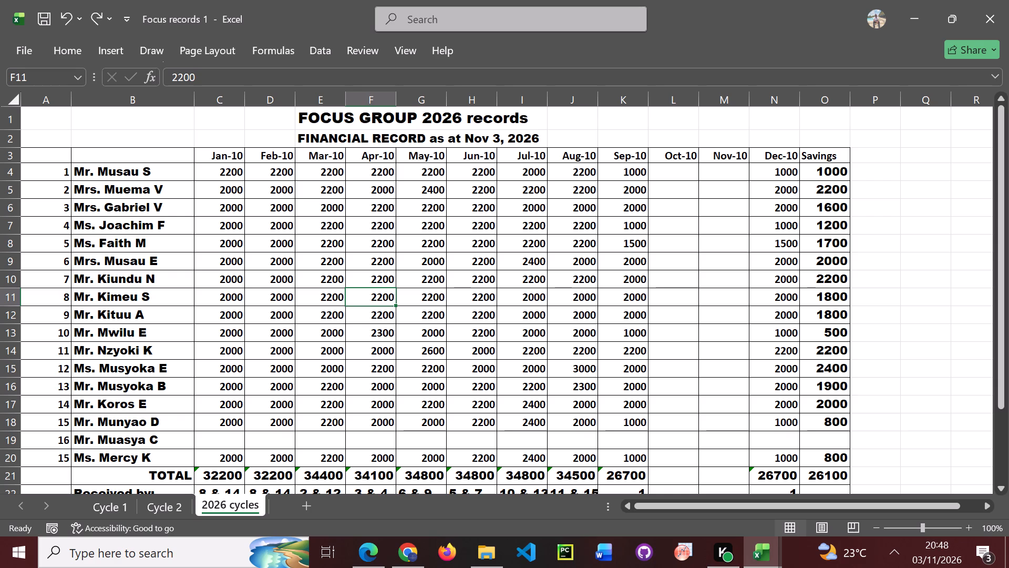
Enter the first member's contributions in row 4: 2000 for Sep-10 in K4 and 2200 for Oct-10 in L4.
click(626, 174)
key(2)
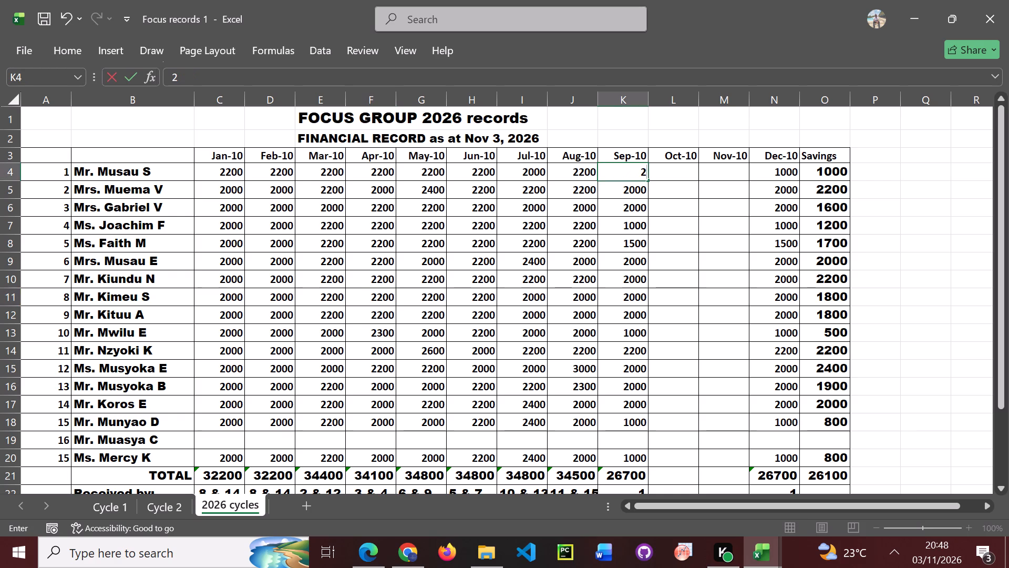
text(000)
key(Tab)
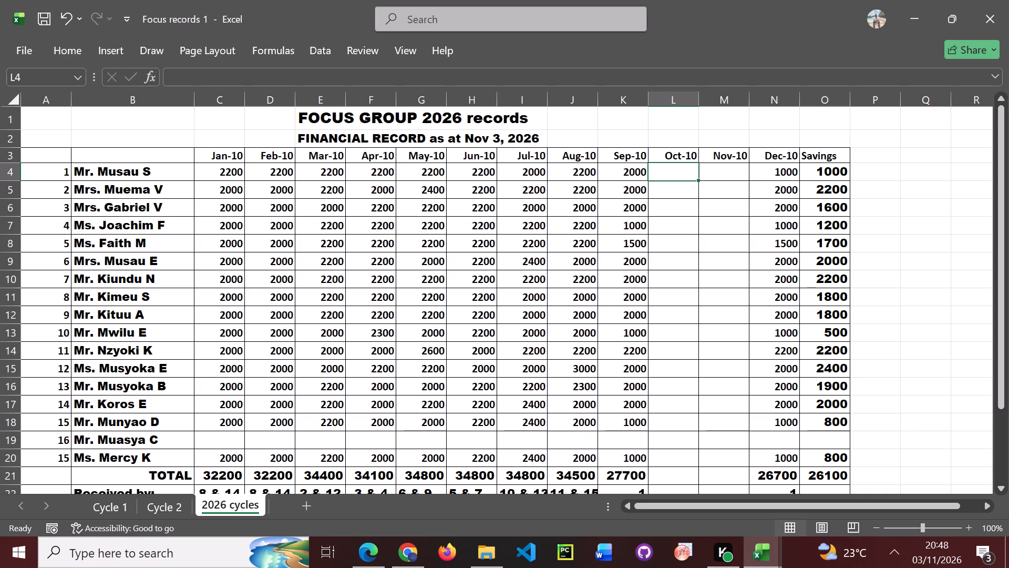
text(2200)
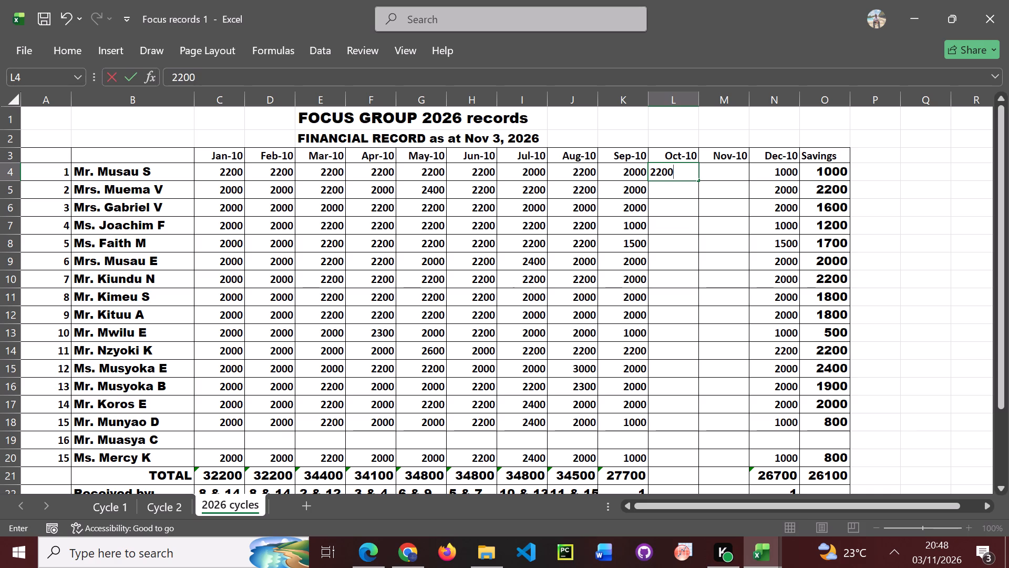
key(Tab)
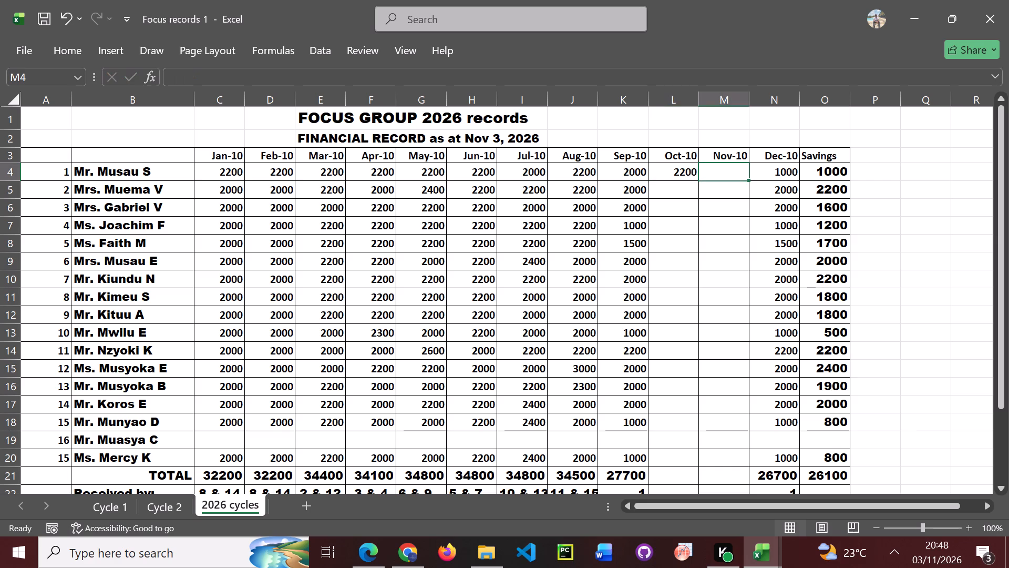
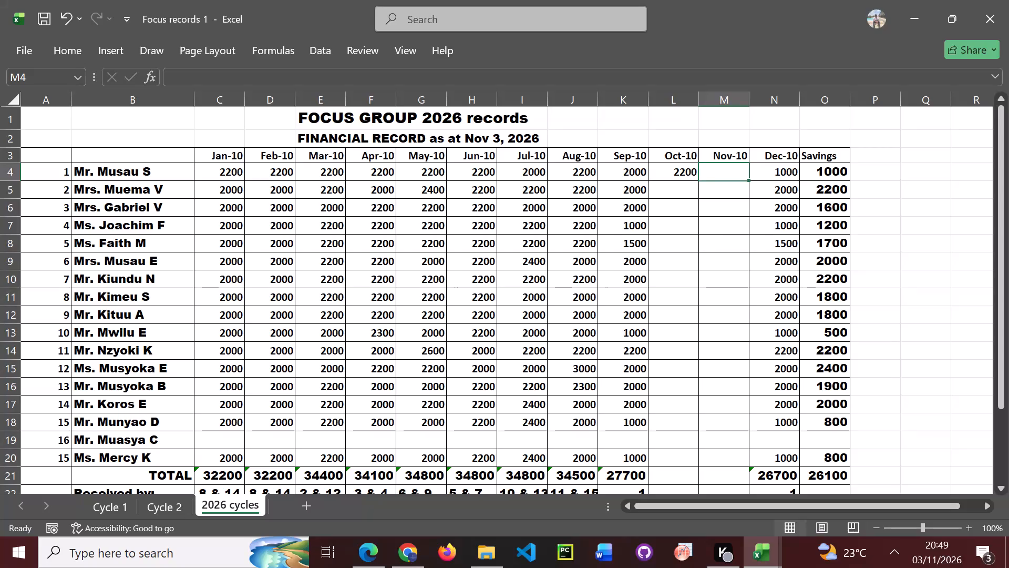
Set the first member's savings in O4 to 4500 and clear the Dec-10 contribution in N4.
click(827, 175)
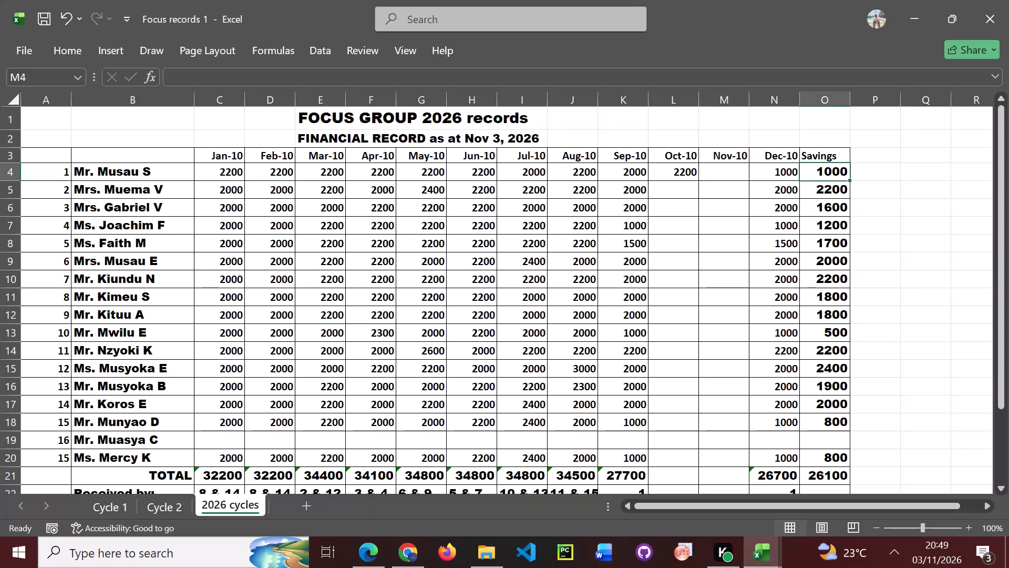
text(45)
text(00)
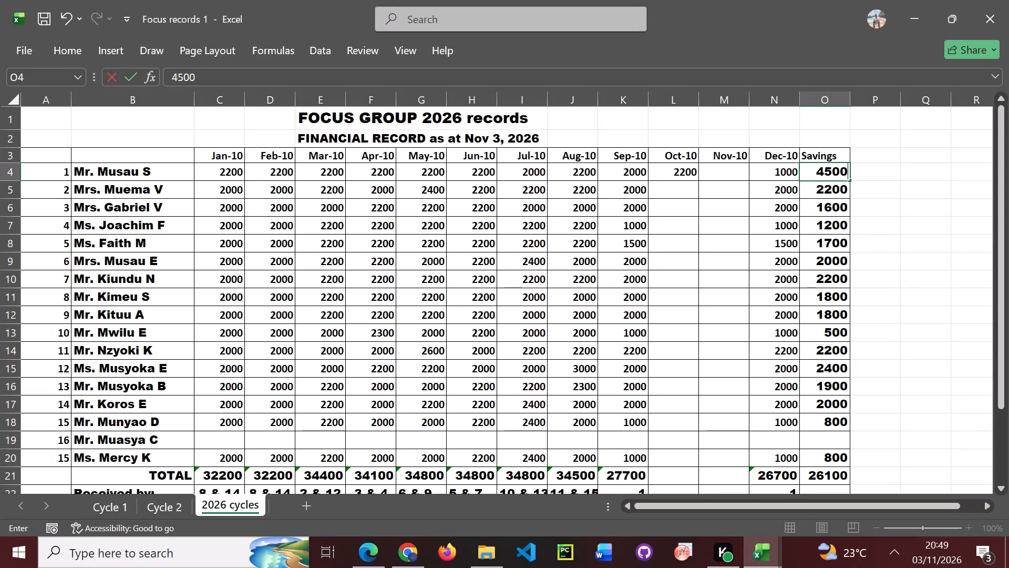
click(787, 170)
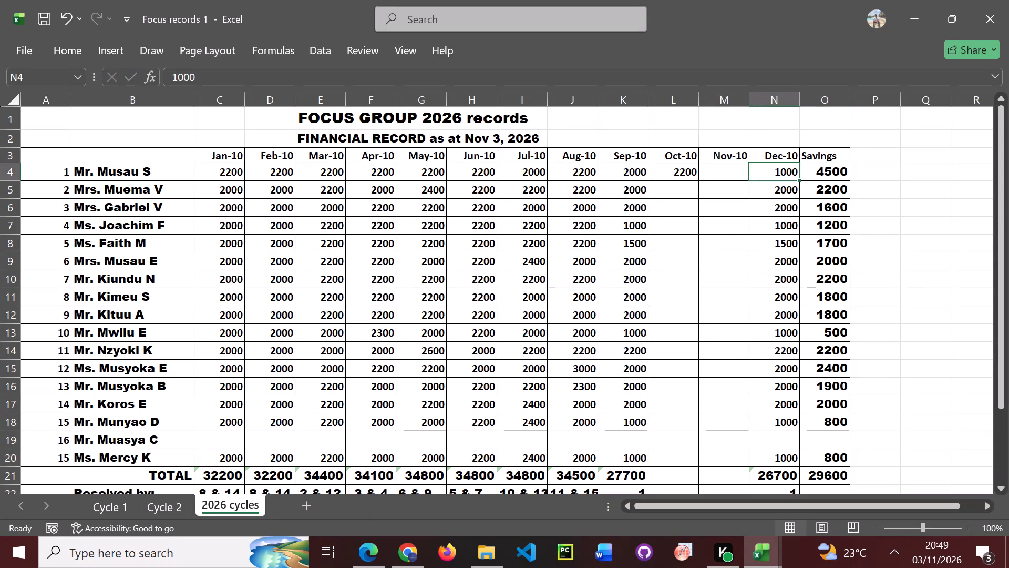
key(BackSpace)
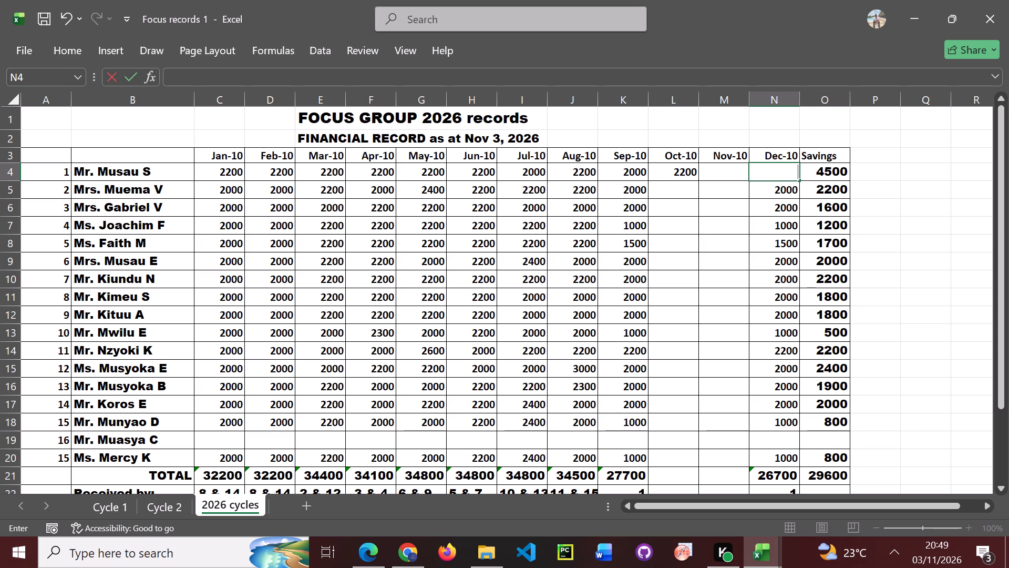
Set the second member's Jan-10 and Feb-10 contributions in C5 and D5 to 2200 each.
click(228, 195)
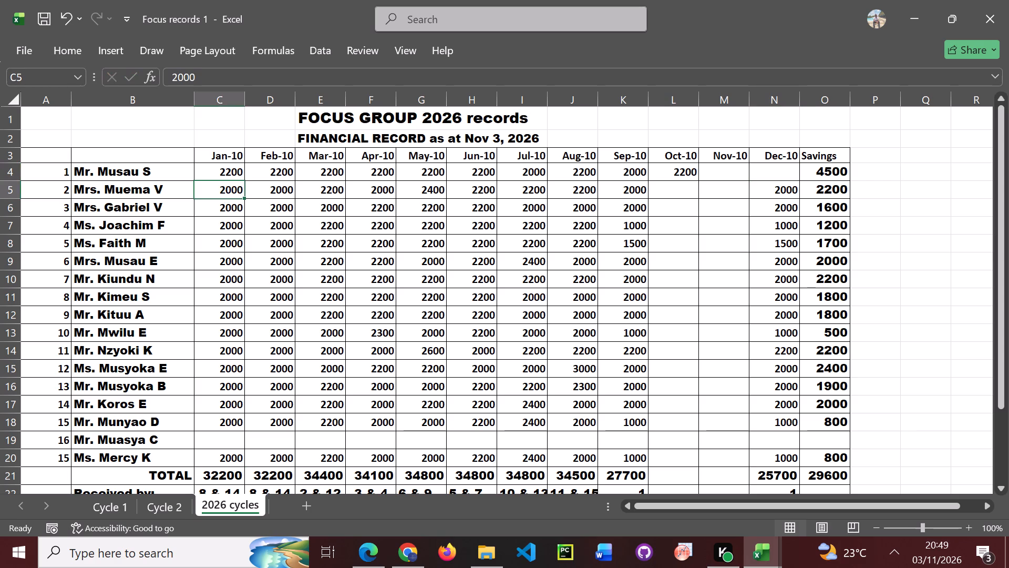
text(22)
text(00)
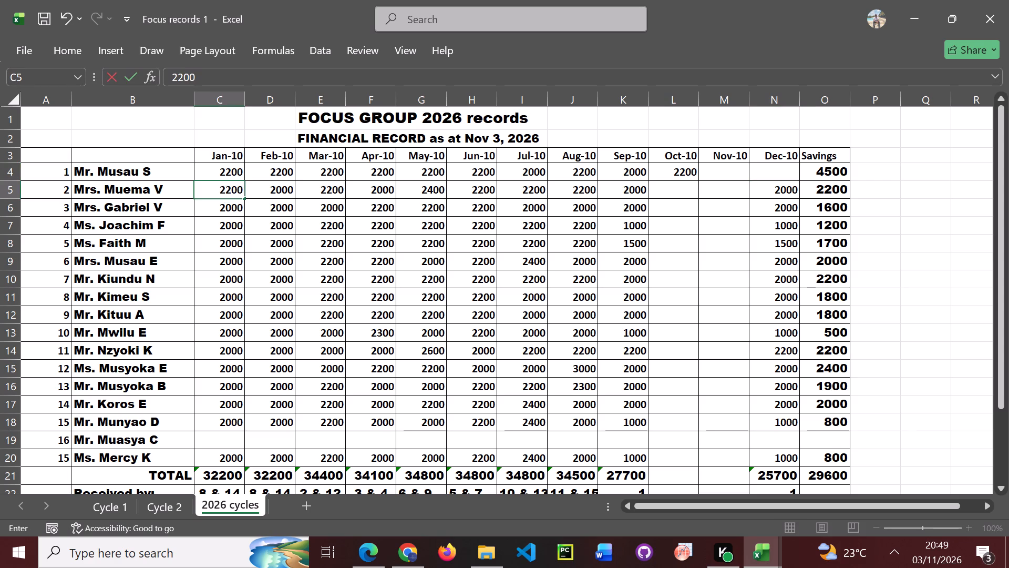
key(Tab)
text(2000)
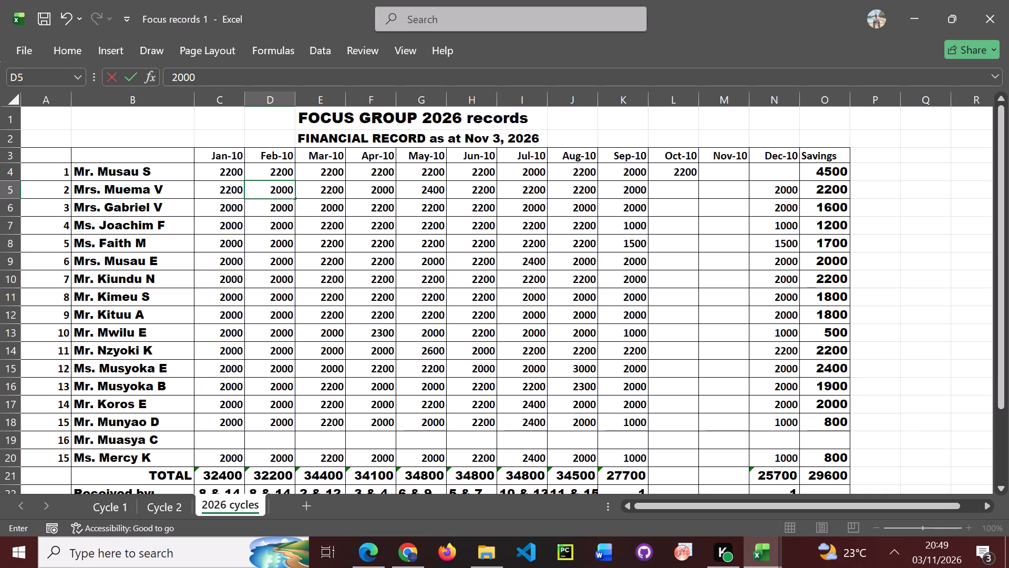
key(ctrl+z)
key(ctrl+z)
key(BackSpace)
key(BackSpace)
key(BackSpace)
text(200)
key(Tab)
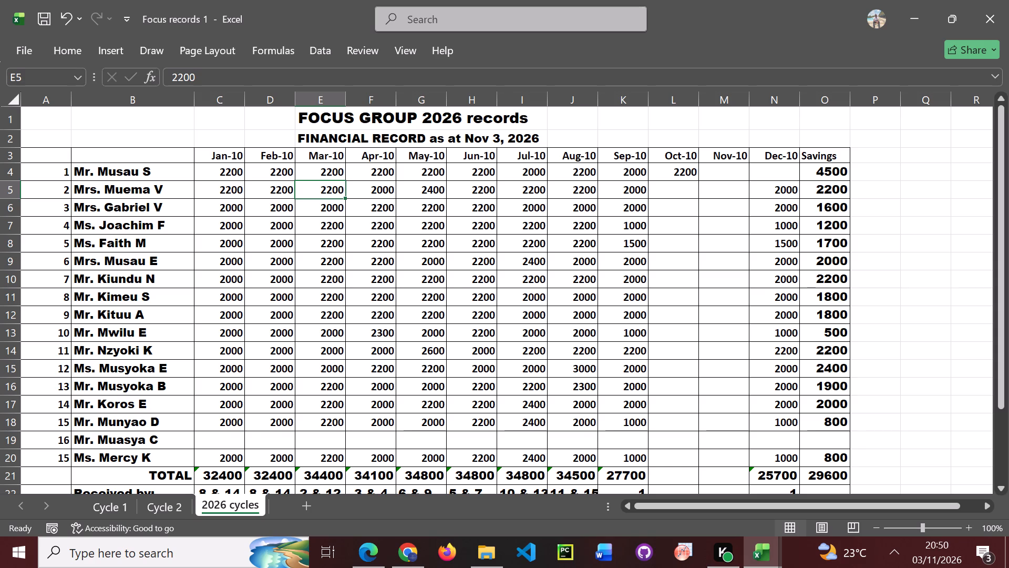
Enter 2200 for the second member's Mar-10, Apr-10 and May-10 contributions in E5 to G5.
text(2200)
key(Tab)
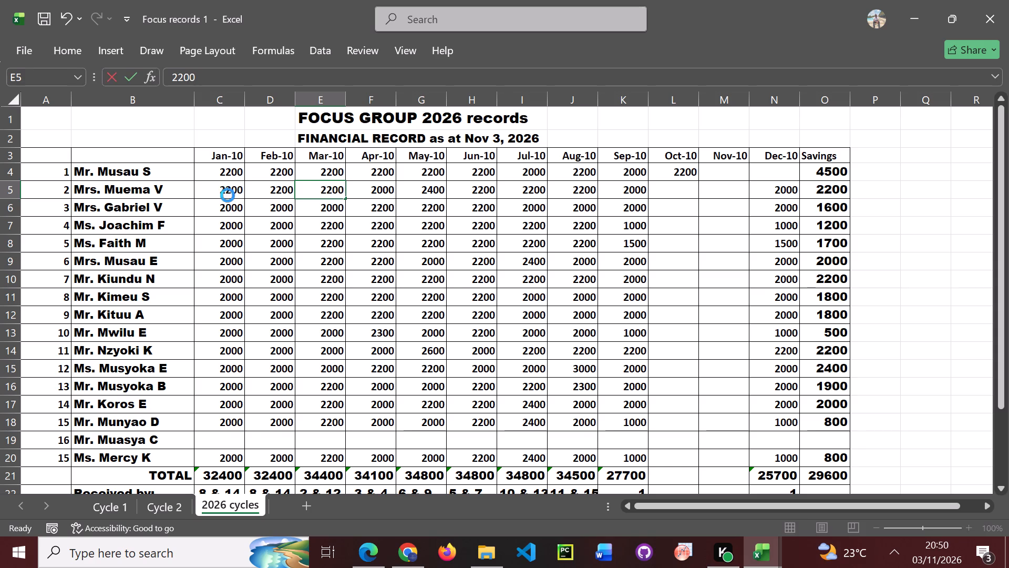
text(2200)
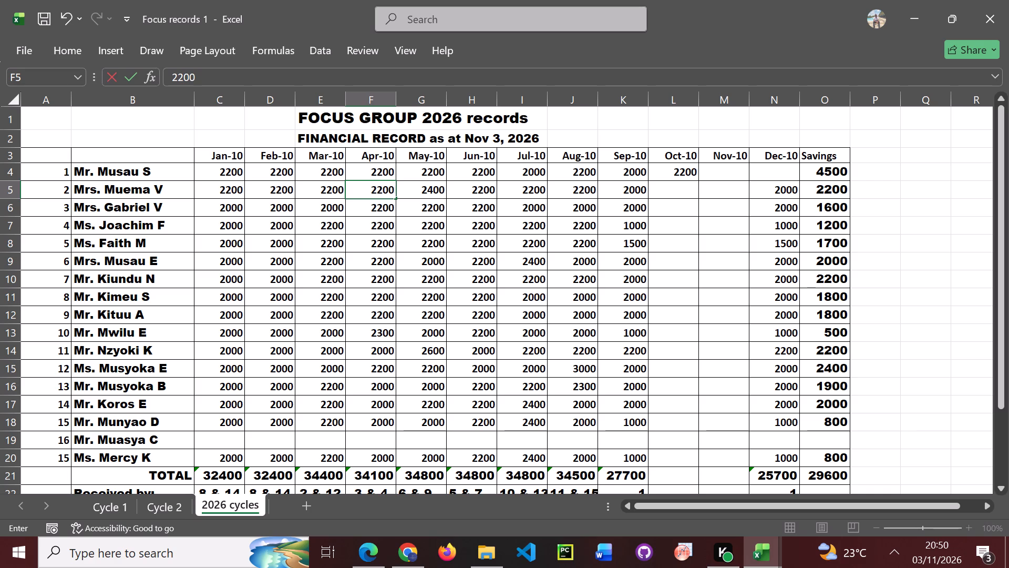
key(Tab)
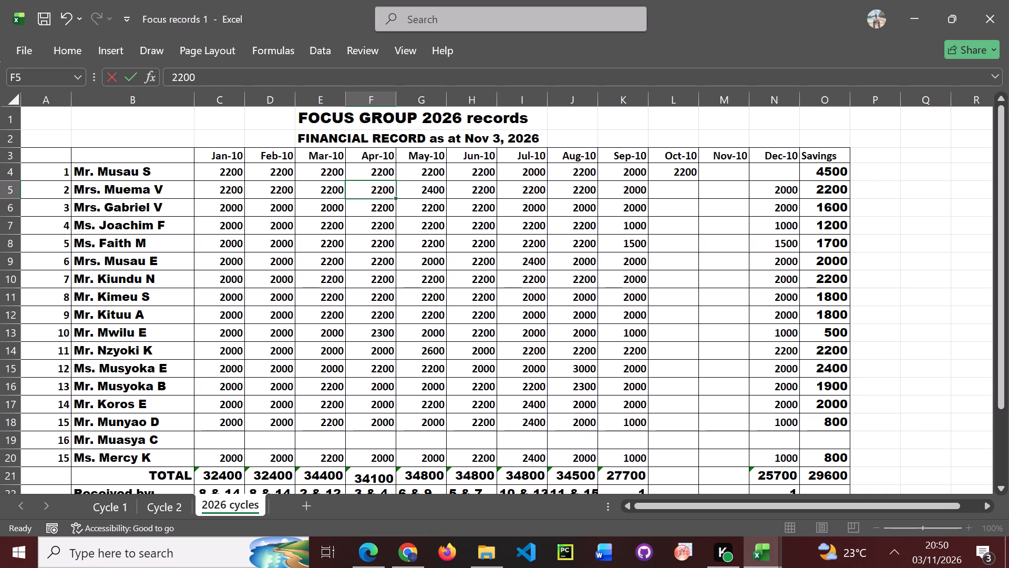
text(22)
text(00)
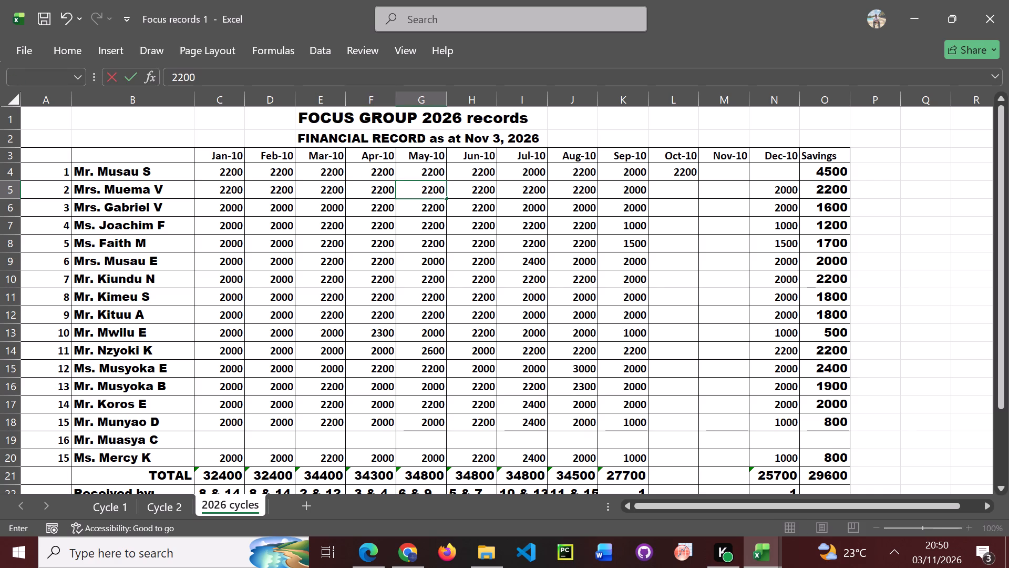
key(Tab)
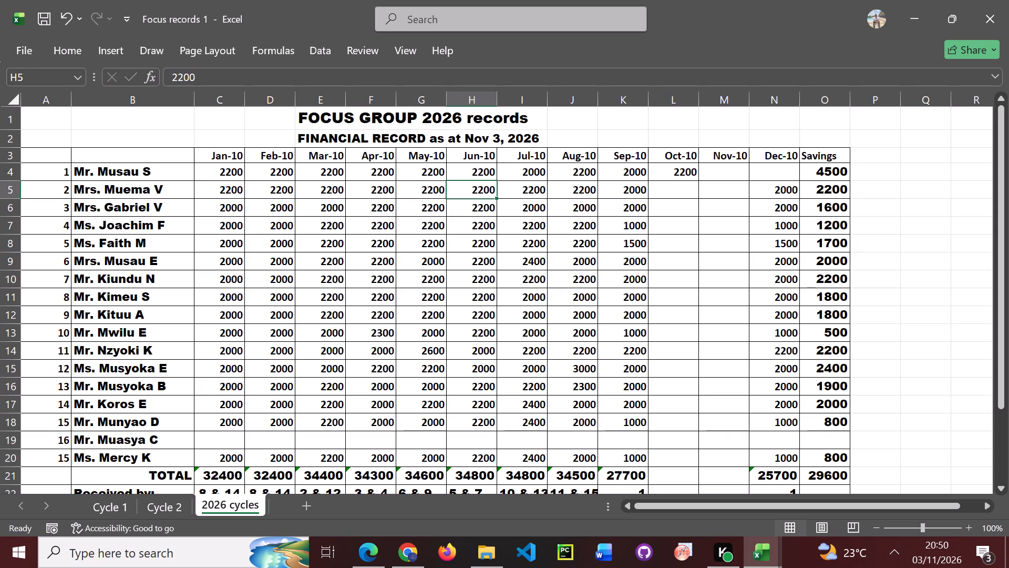
Enter 2200 for the second member's Sep-10 and Oct-10 contributions in K5 and L5.
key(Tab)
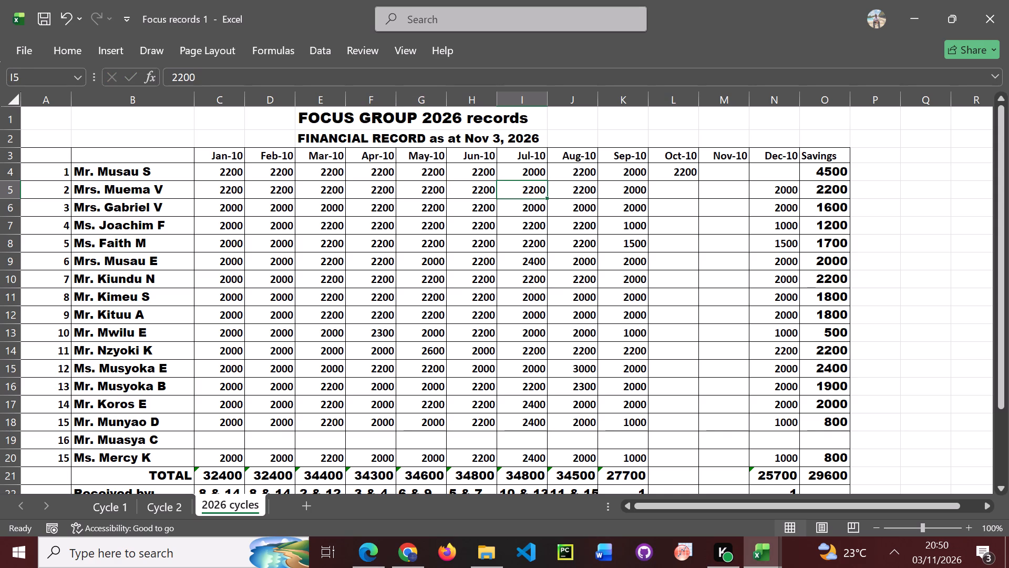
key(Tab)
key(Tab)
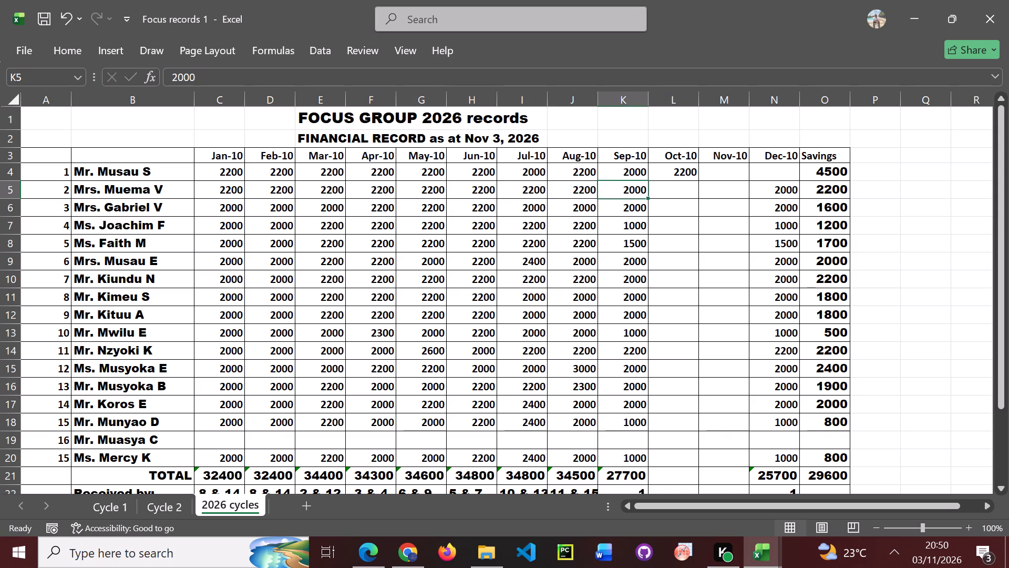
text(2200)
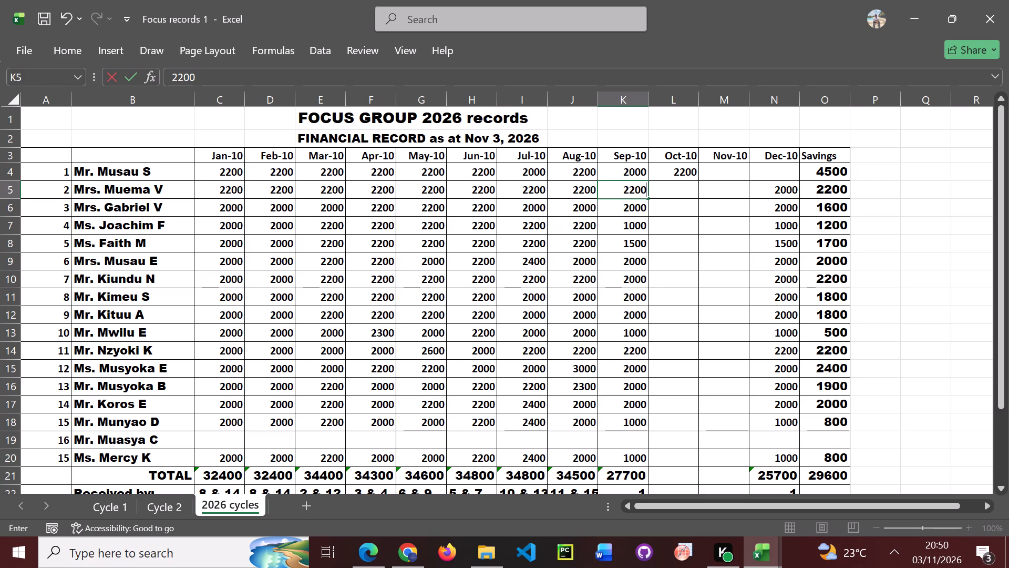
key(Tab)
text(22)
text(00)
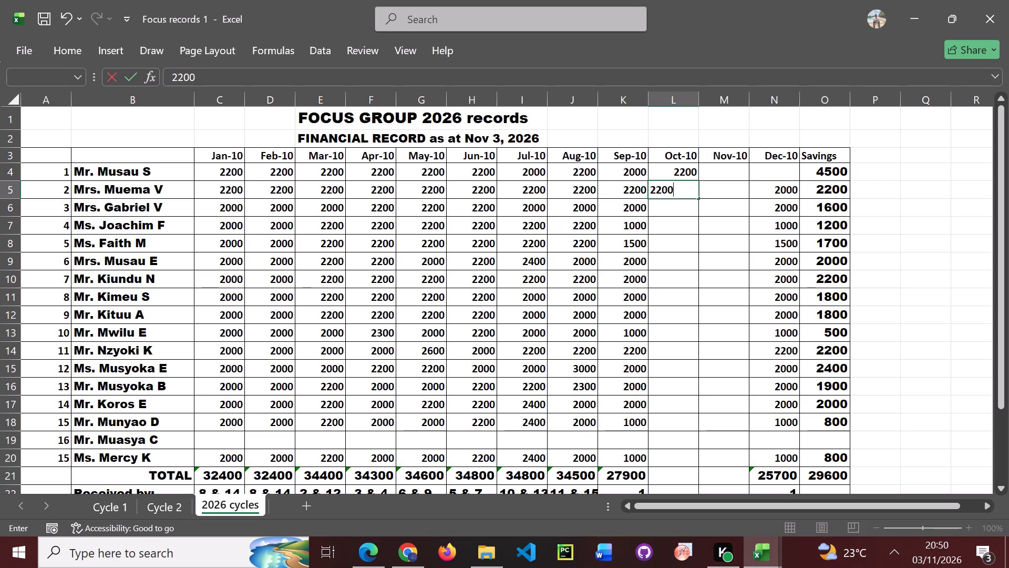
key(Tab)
Clear the second member's Dec-10 contribution in N5 and set the savings in O5 to 4400.
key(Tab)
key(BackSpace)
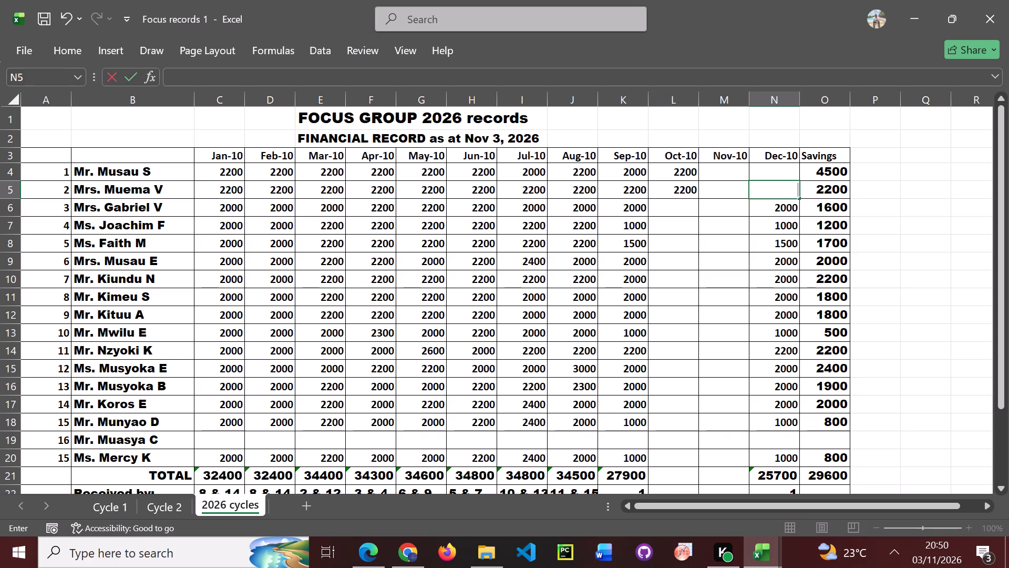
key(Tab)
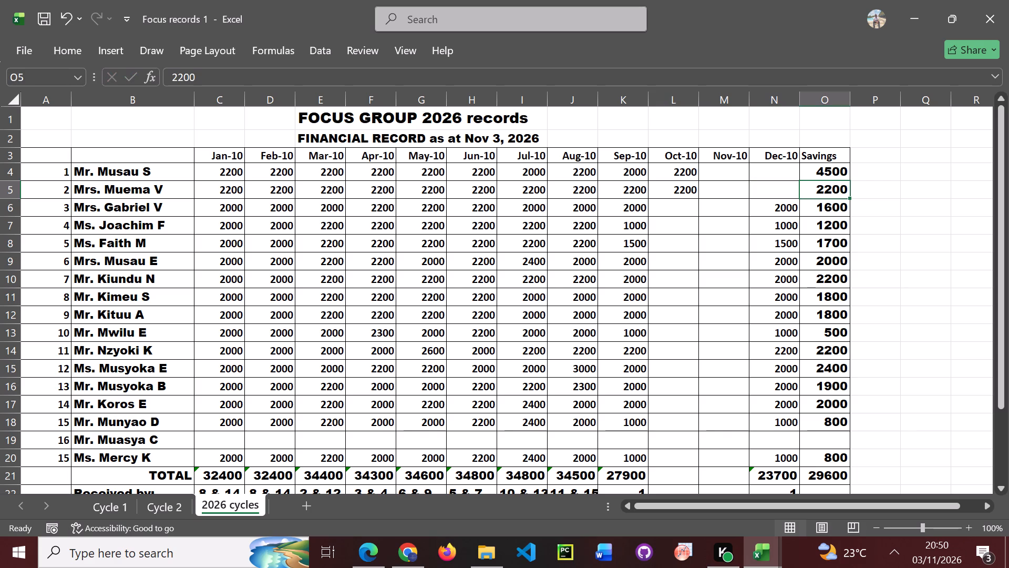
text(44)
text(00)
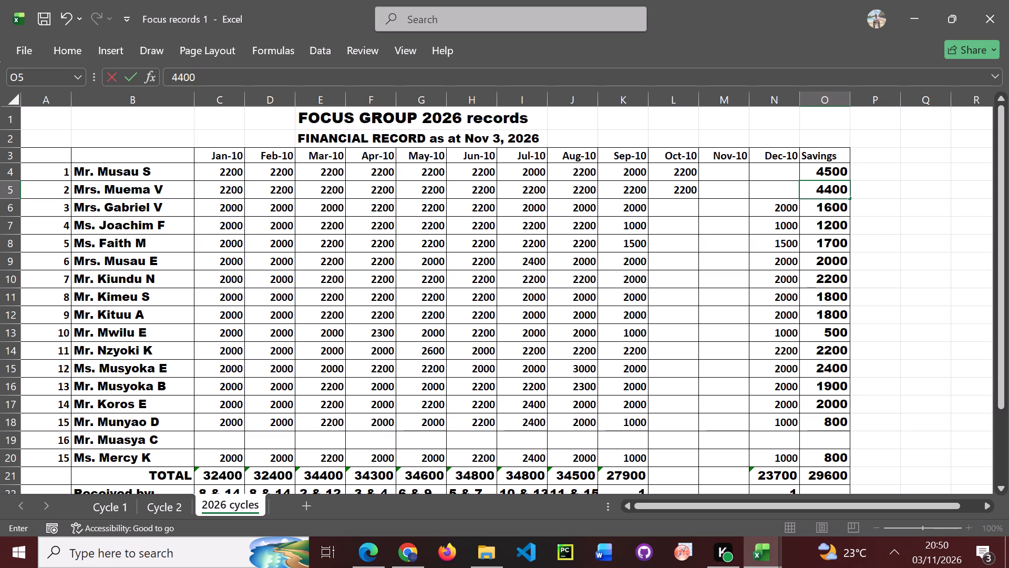
Enter 2000 for each of the third member's contributions from Apr-10 to Jul-10 in F6 to I6.
click(238, 208)
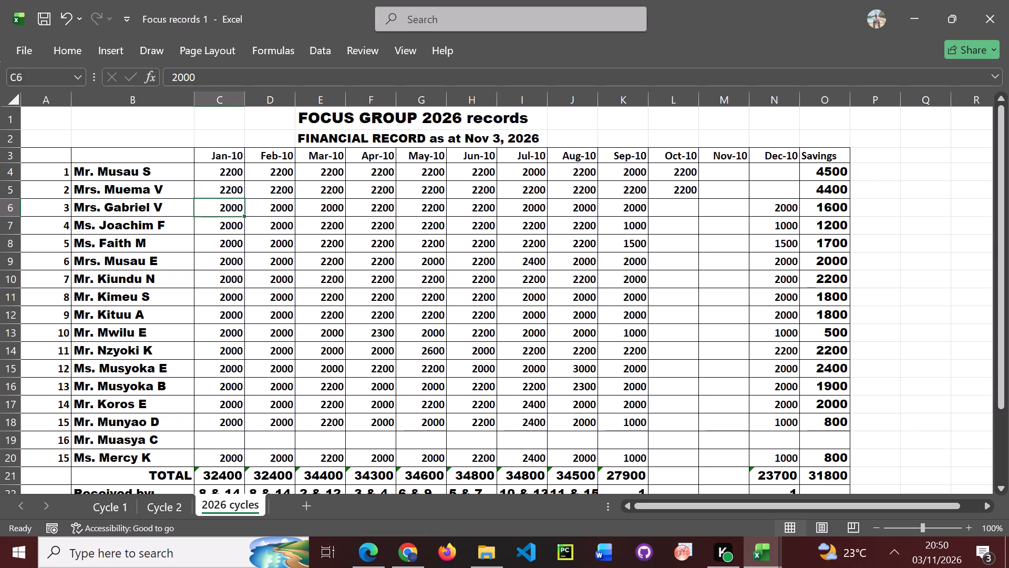
click(388, 208)
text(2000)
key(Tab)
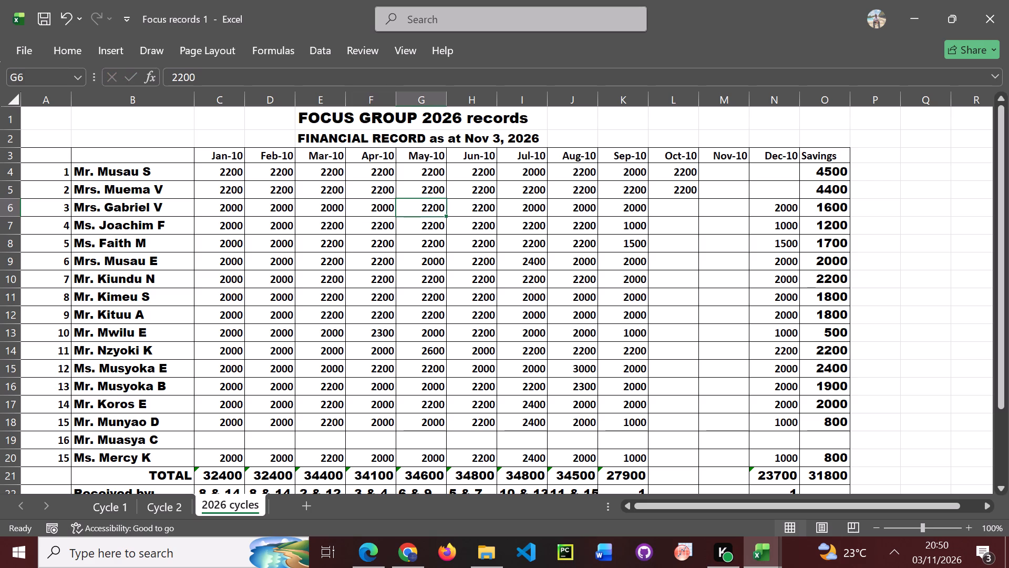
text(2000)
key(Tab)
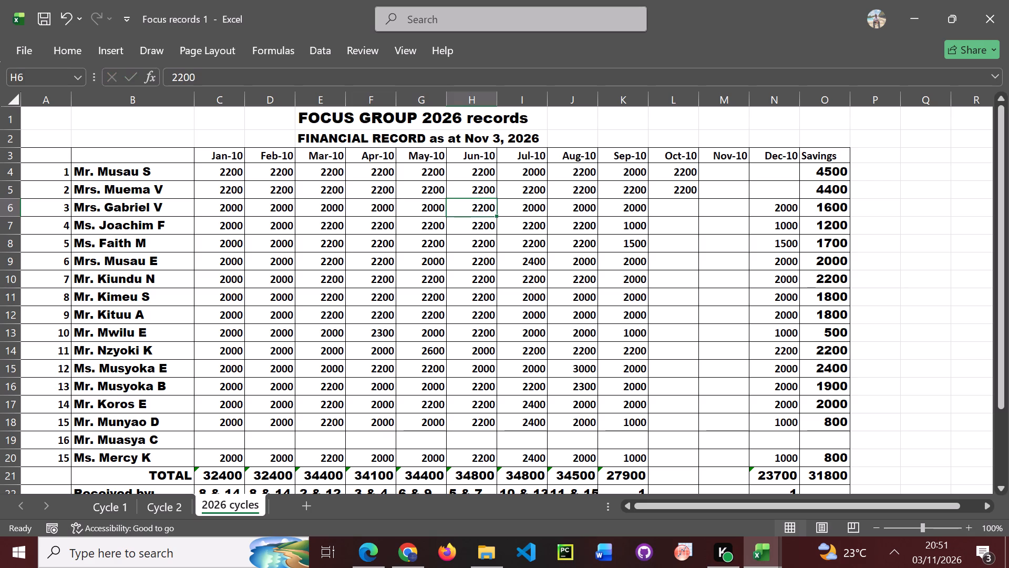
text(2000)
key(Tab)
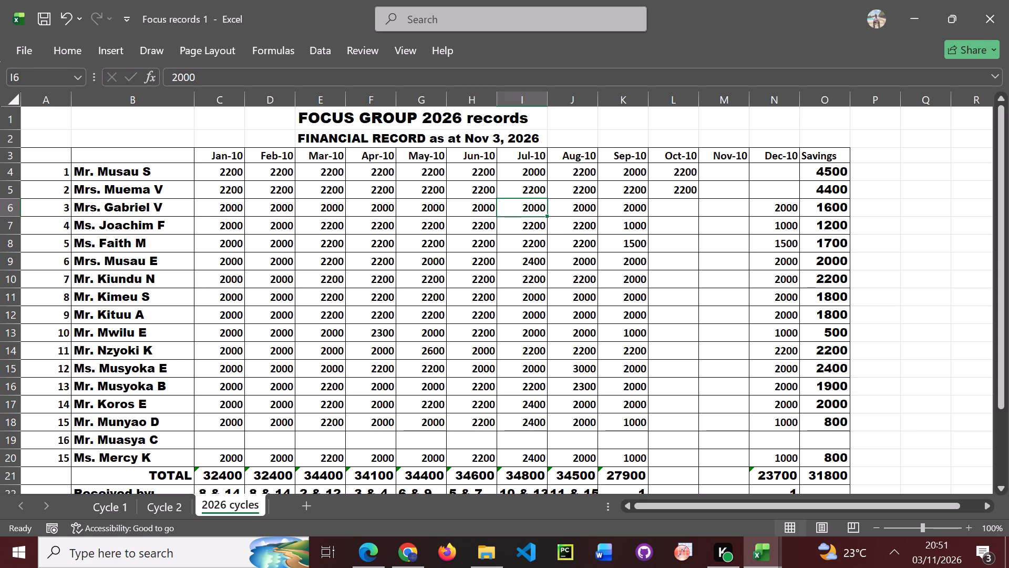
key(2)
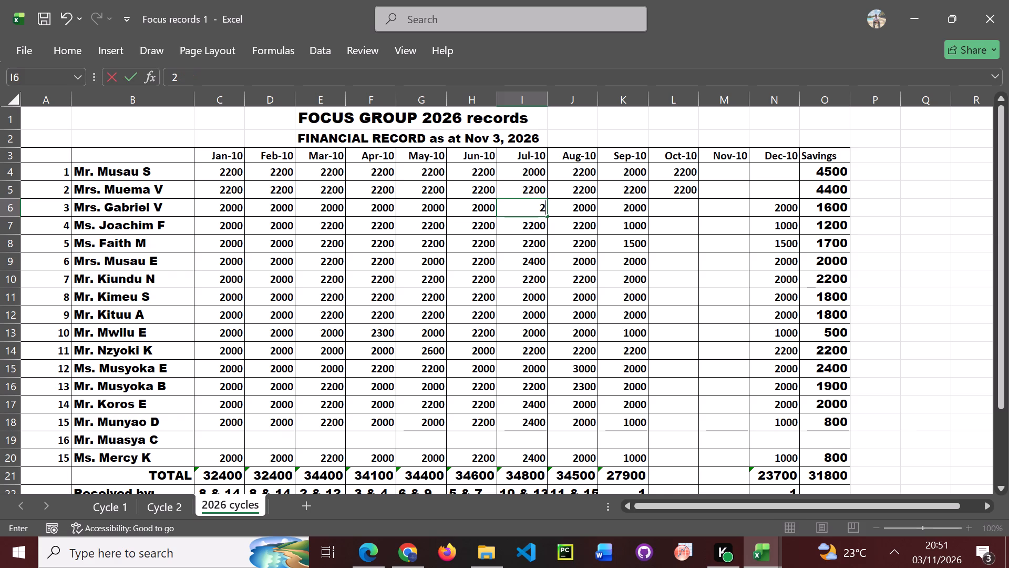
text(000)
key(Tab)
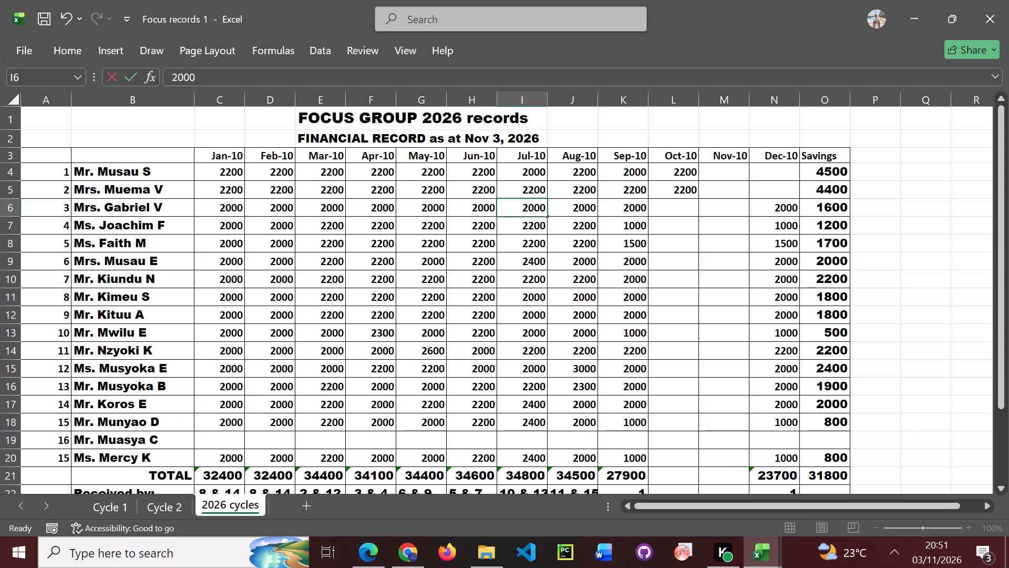
Enter 2200 for the third member's Aug-10 contribution in J6 and Oct-10 contribution in L6.
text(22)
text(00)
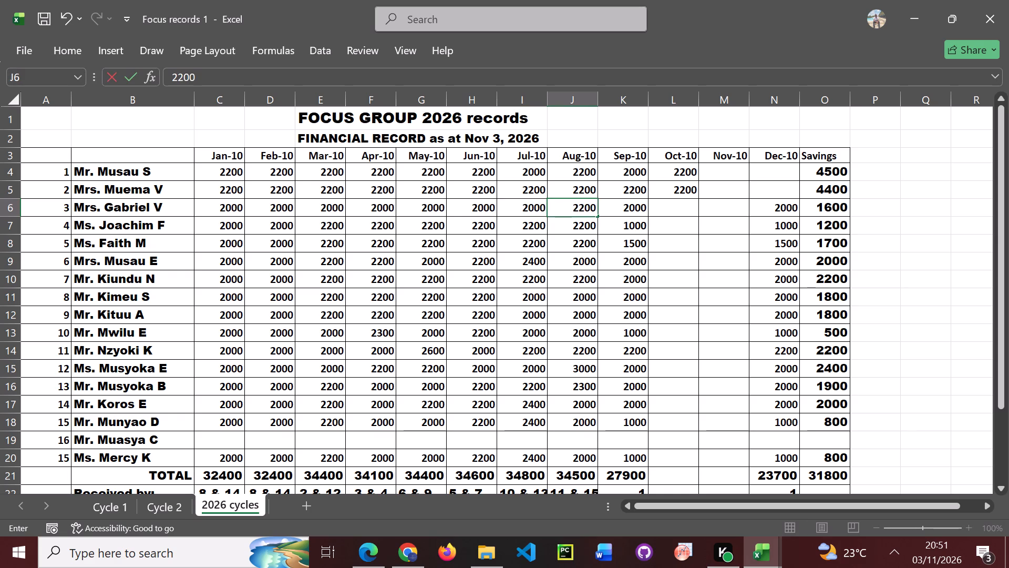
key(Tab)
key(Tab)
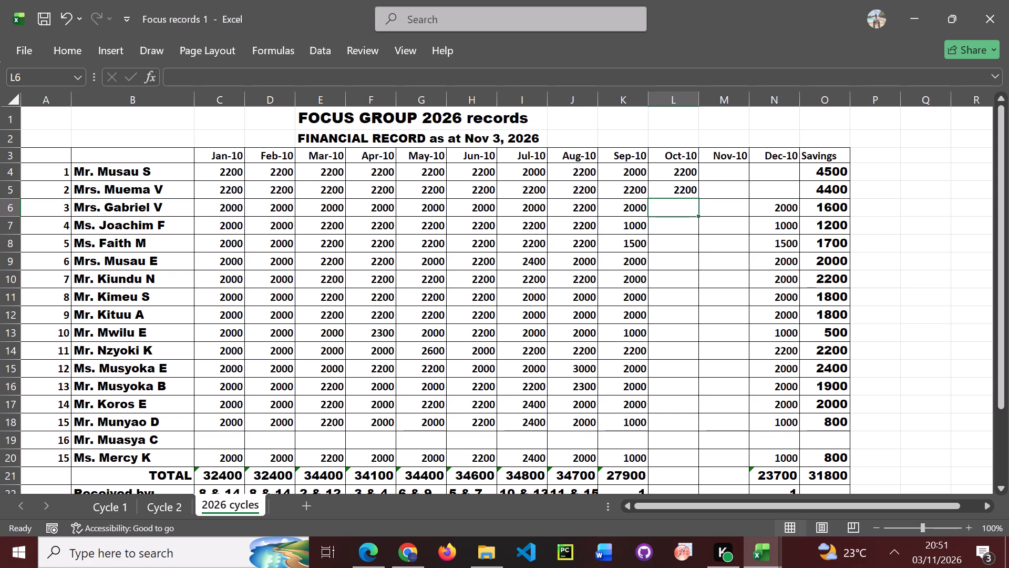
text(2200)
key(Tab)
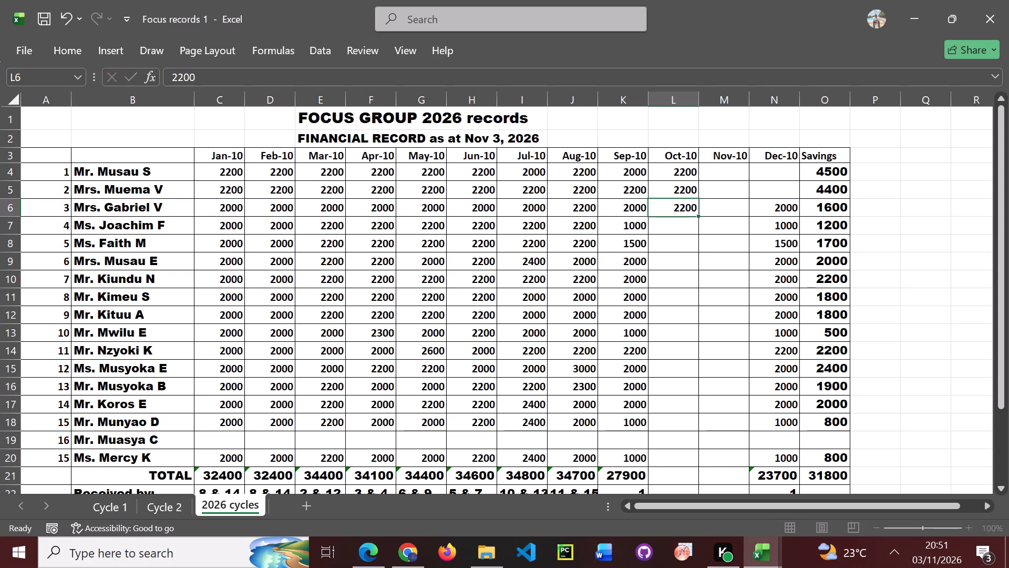
Clear the third member's Dec-10 contribution in N6 and set the savings in O6 to 4000.
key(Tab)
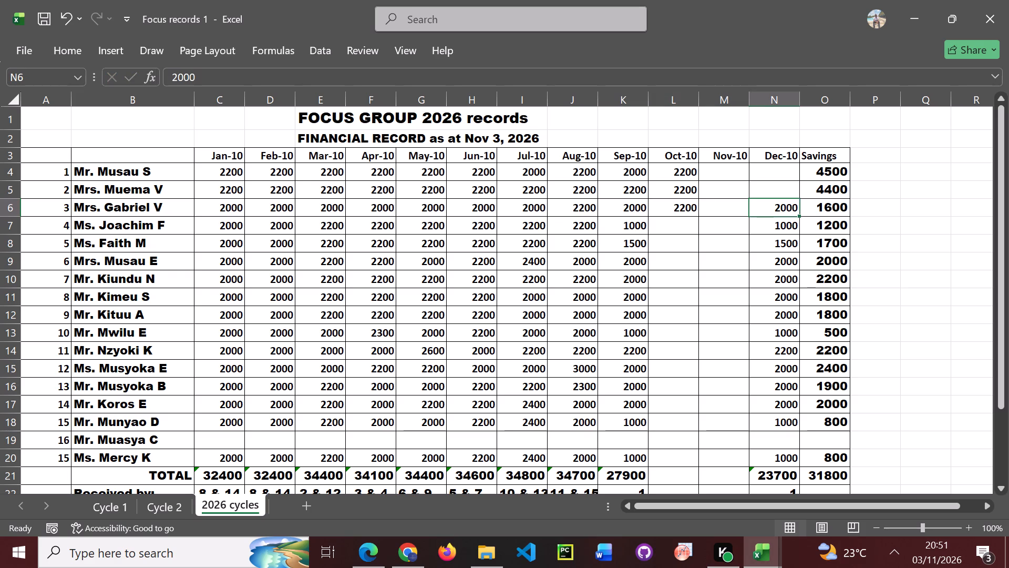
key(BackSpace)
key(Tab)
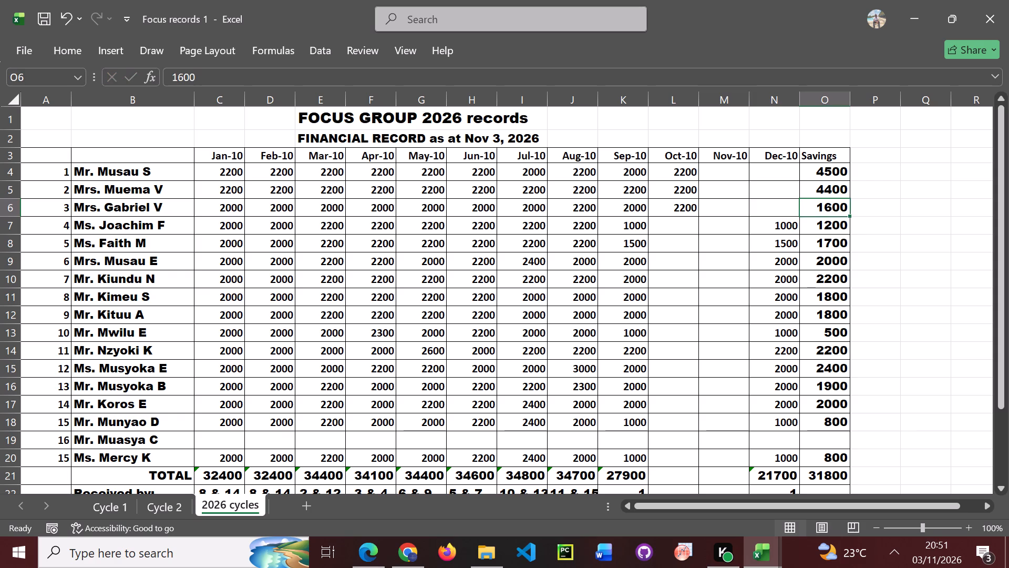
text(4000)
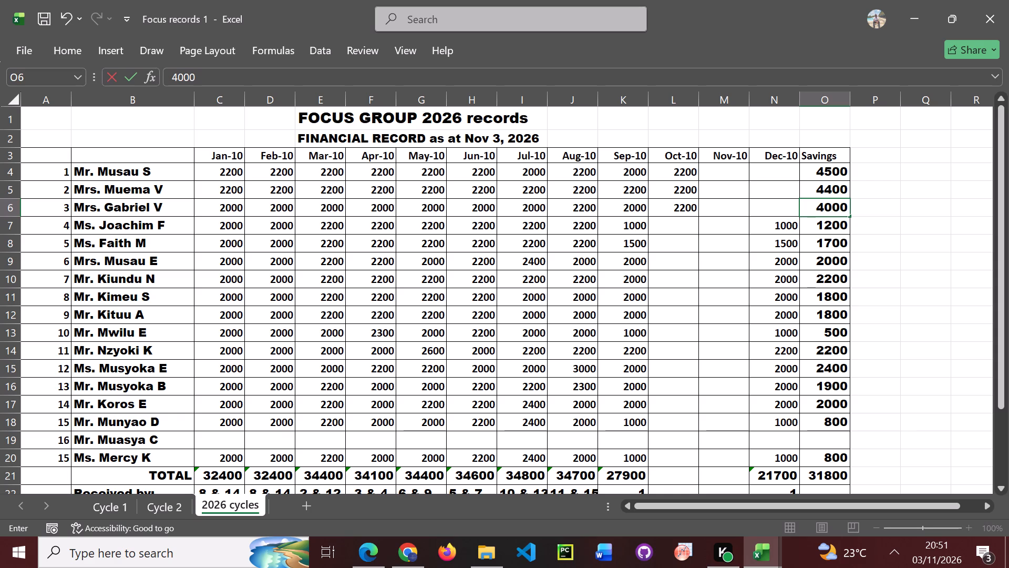
Enter 2200 for the fourth member's Jan-10 and Feb-10 contributions in C7 and D7.
click(222, 234)
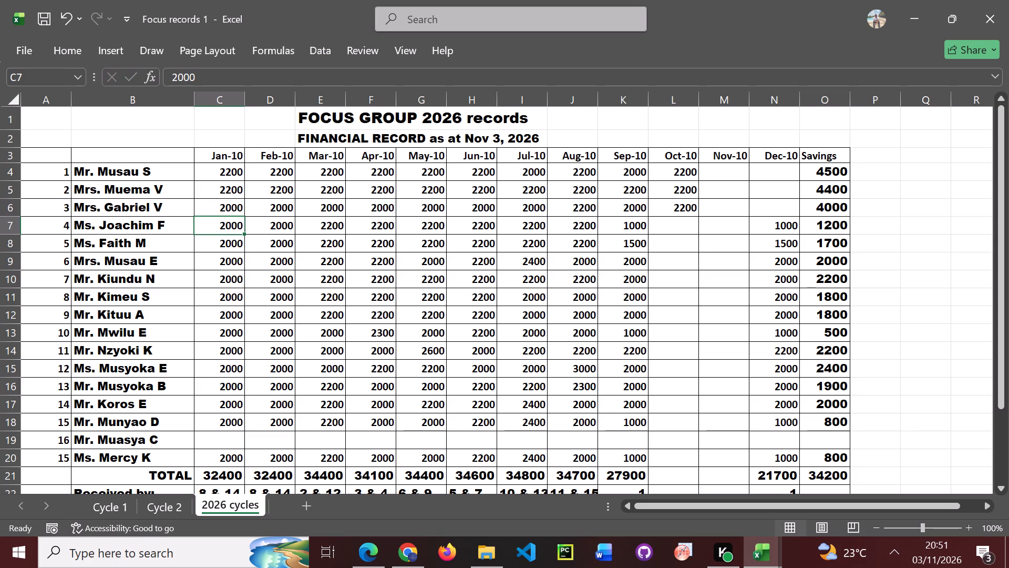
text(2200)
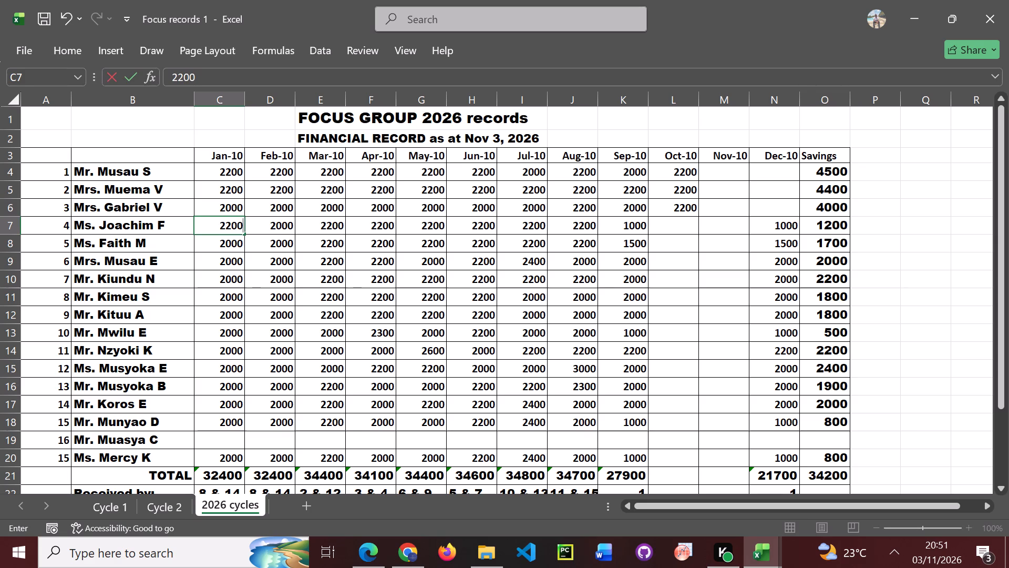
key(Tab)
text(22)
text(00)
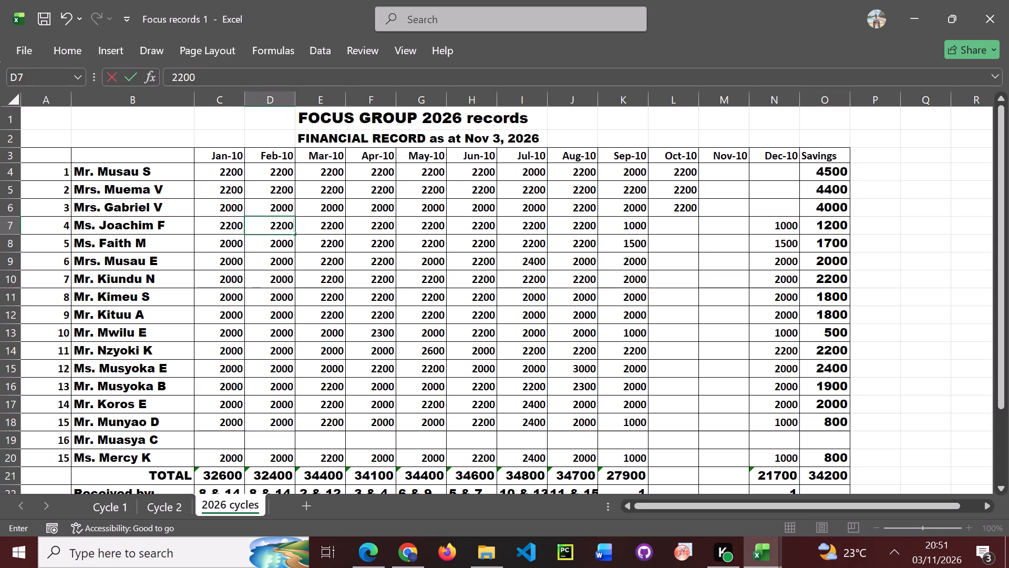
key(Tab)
Enter 2200 for the fourth member's Sep-10 contribution in K7 and Oct-10 contribution in L7.
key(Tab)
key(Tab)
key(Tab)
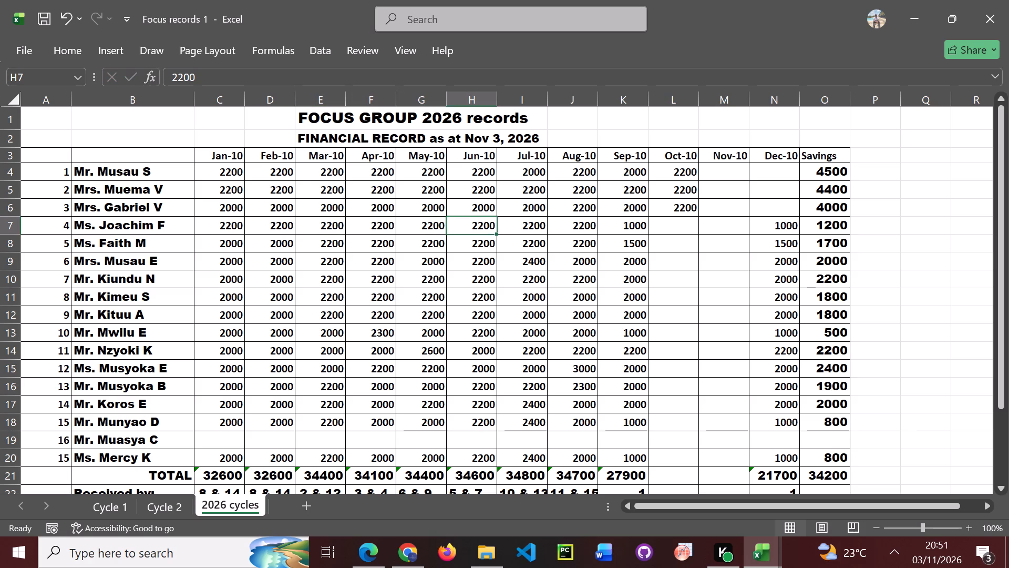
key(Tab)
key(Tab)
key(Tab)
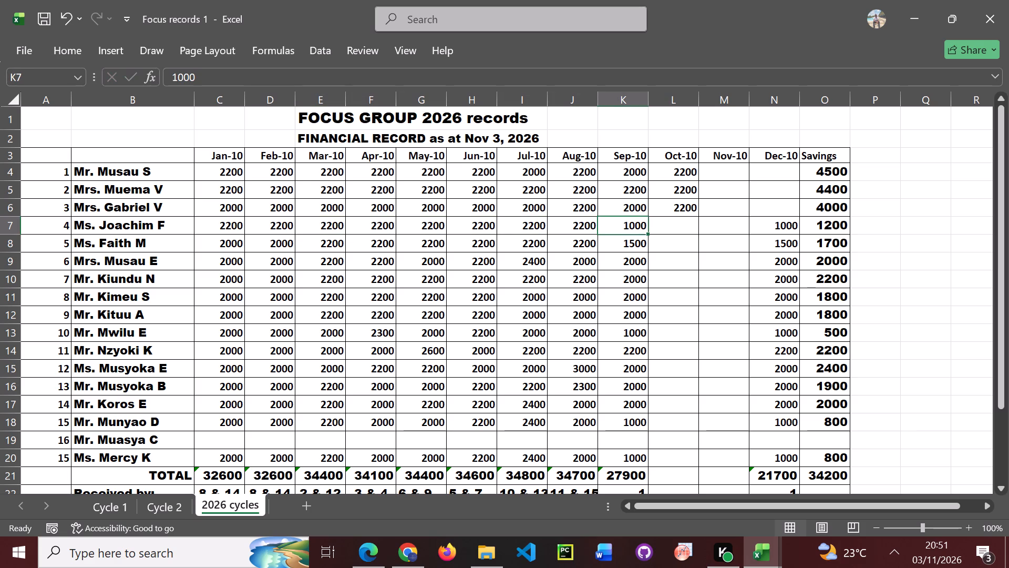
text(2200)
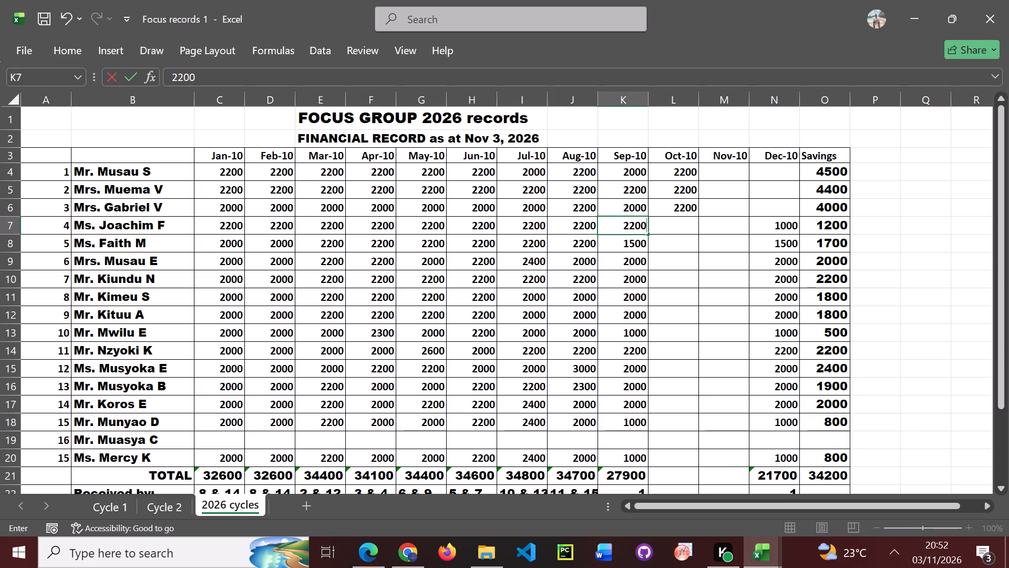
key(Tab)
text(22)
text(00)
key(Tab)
Clear the fourth member's Dec-10 contribution in N7.
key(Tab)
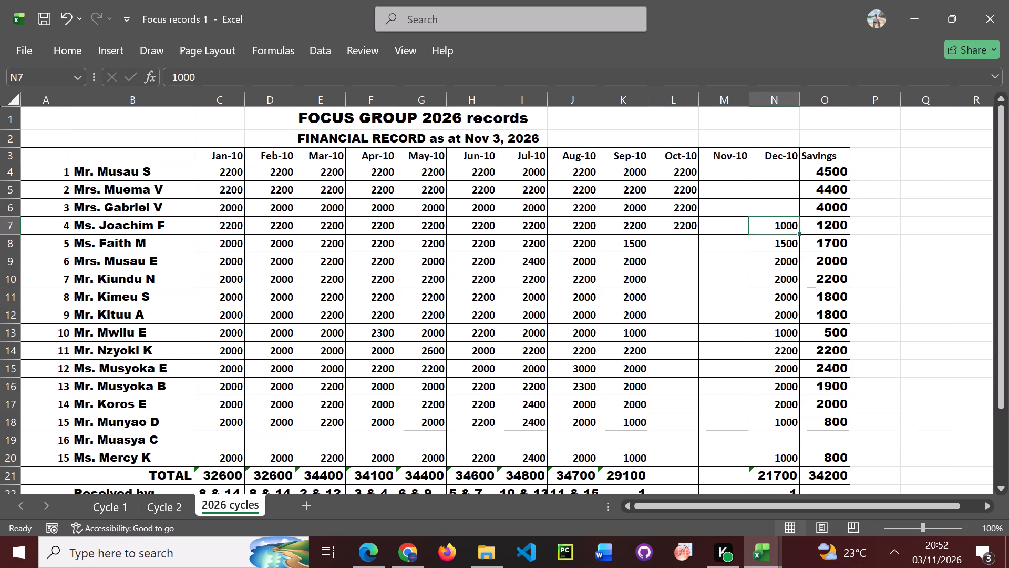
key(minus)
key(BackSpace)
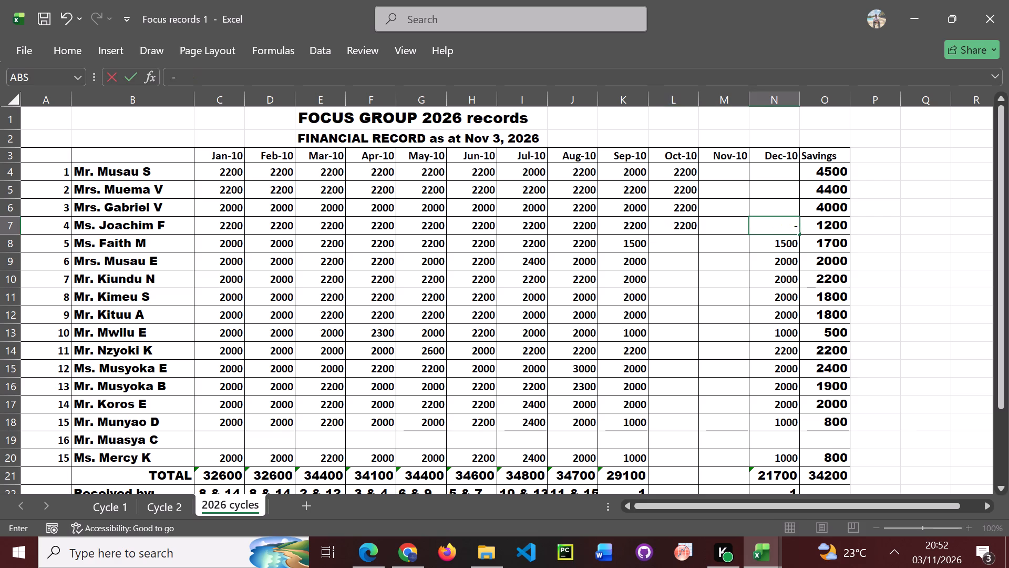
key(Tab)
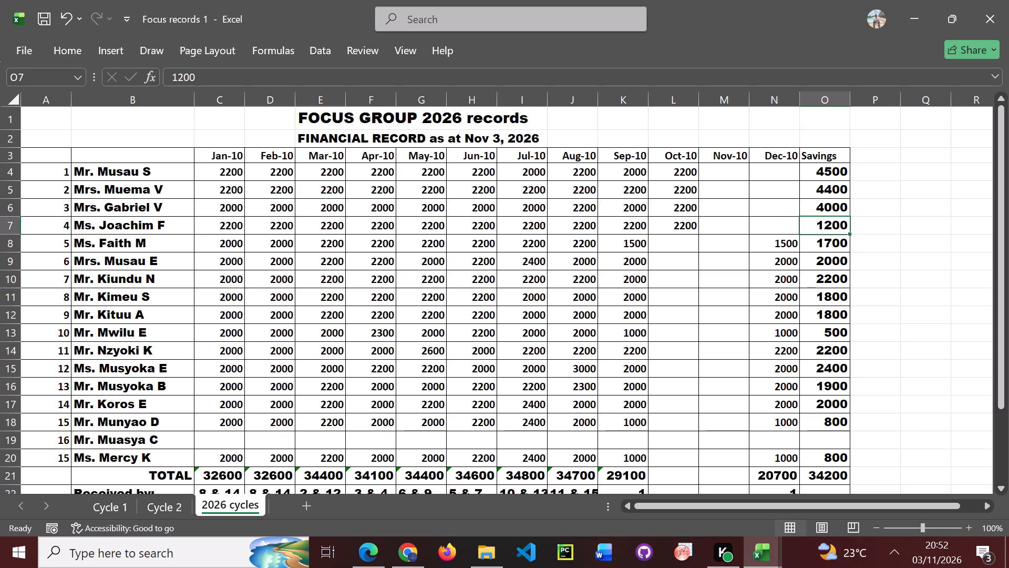
Set the fourth member's savings in O7 to 4500.
text(4500)
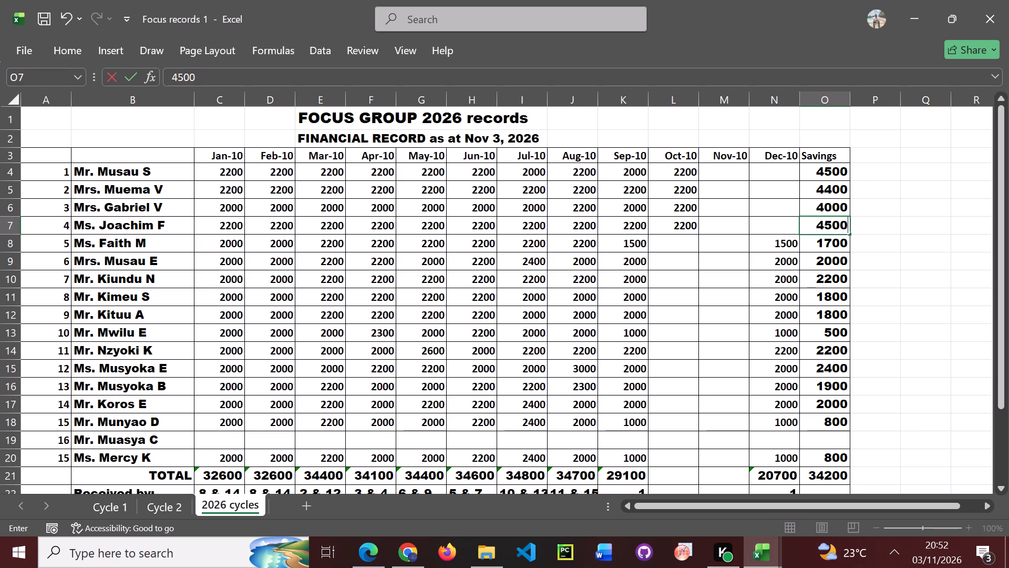
key(Return)
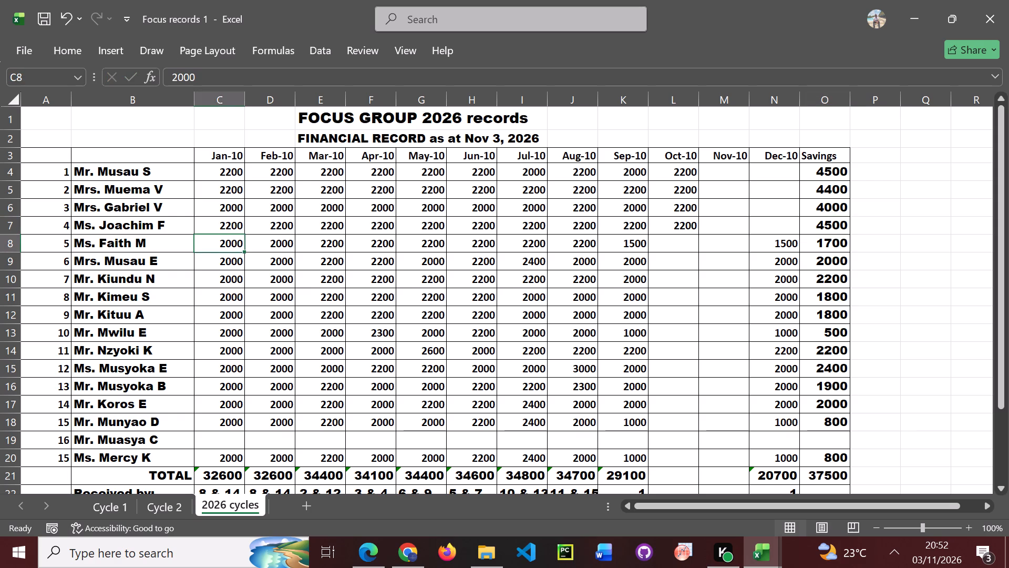
Update the fifth member's contributions in row 8: 2200 for Jan-10 in C8, 2000 for Mar-10 in E8 and Jun-10 in H8.
click(381, 225)
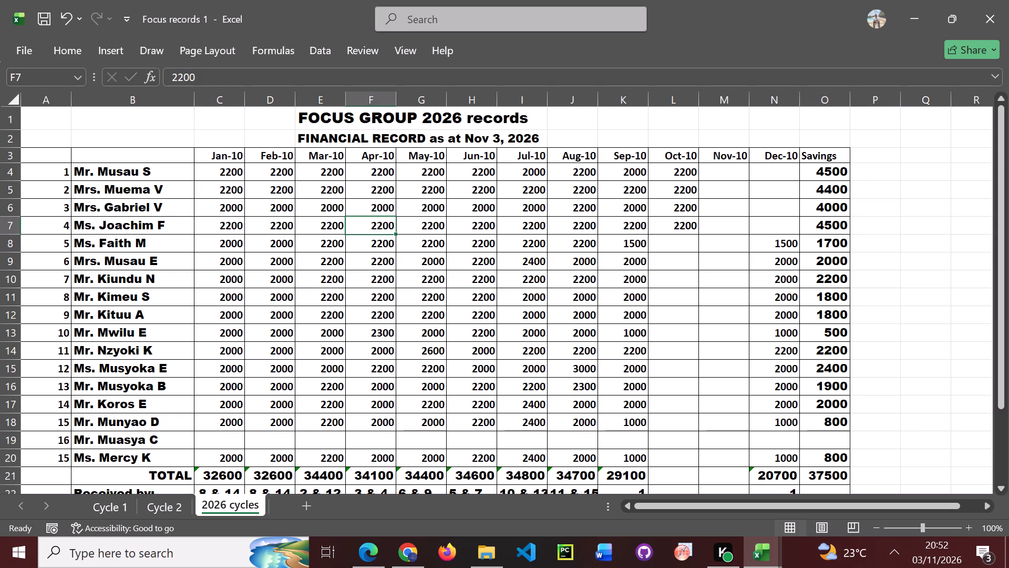
click(286, 242)
click(233, 244)
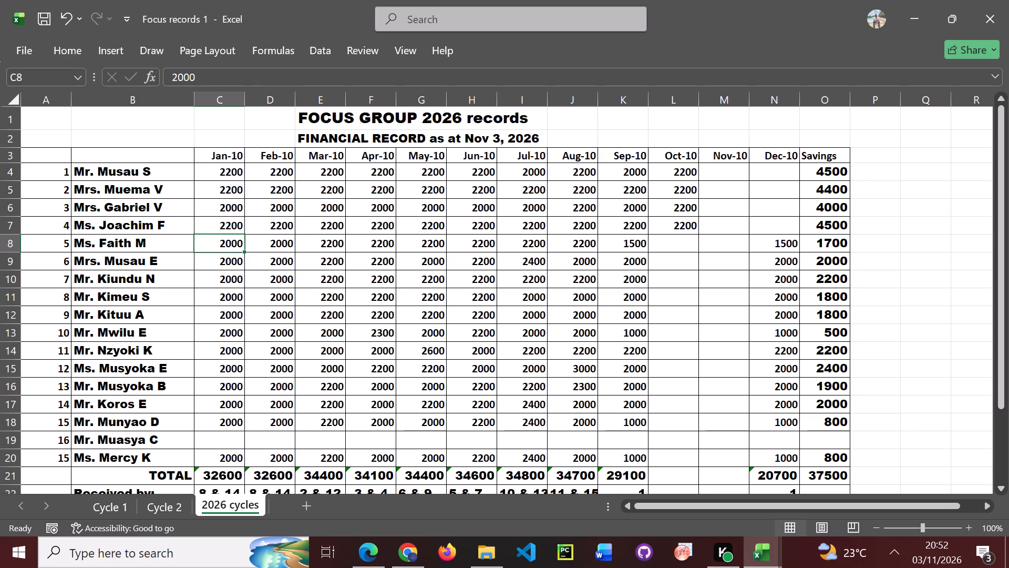
text(22)
text(00)
key(Tab)
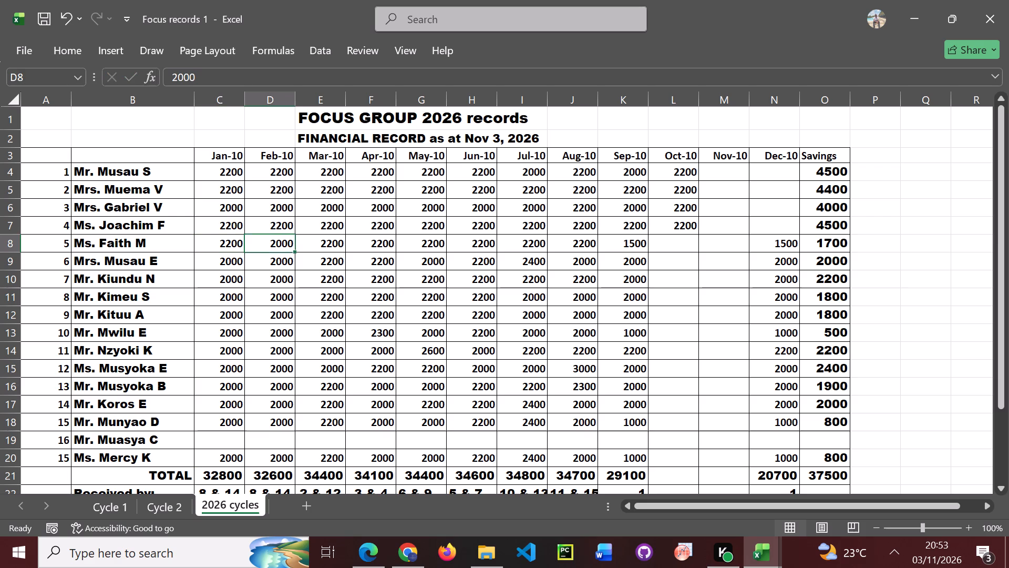
key(Tab)
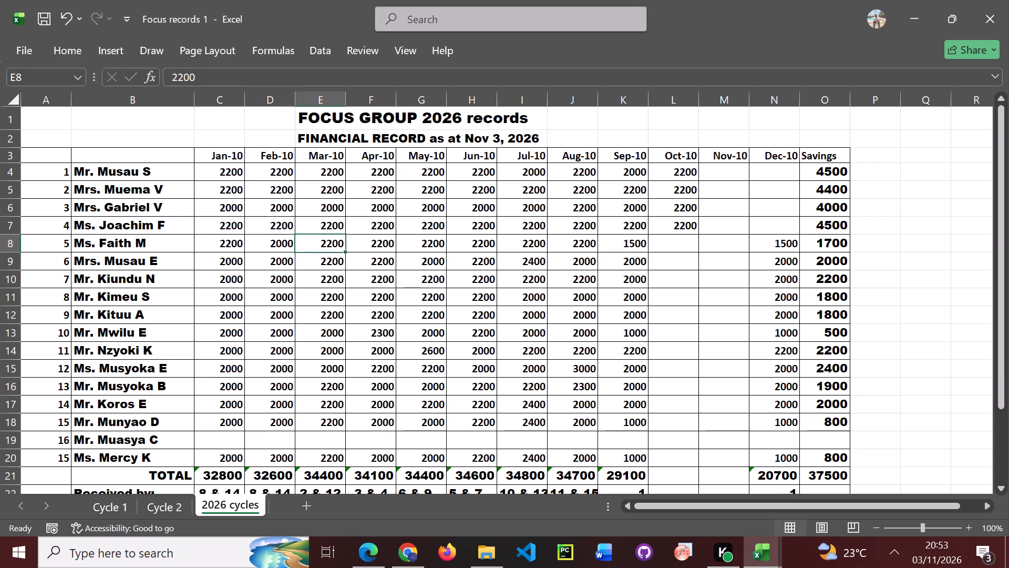
key(2)
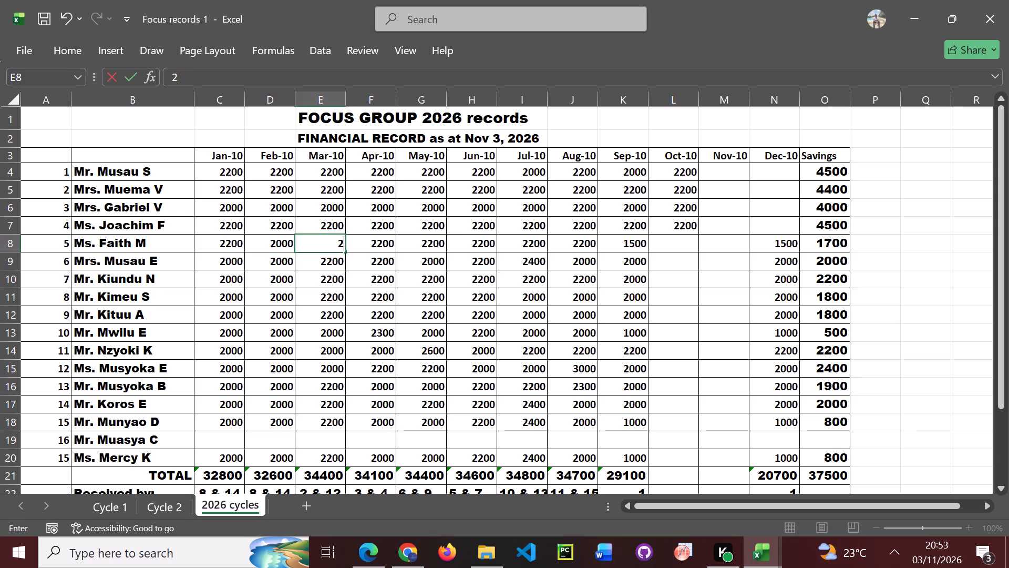
text(000)
key(Tab)
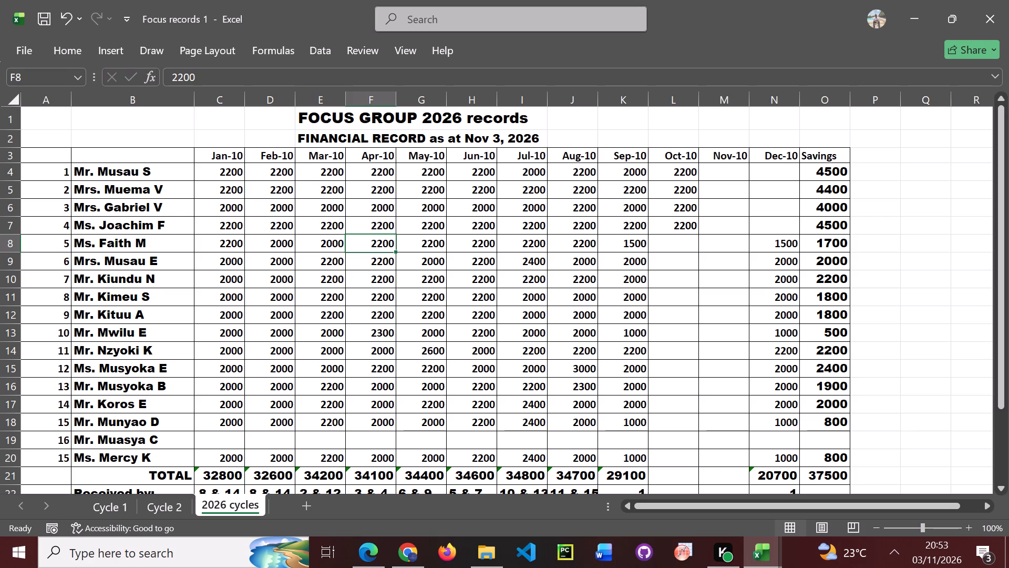
key(Tab)
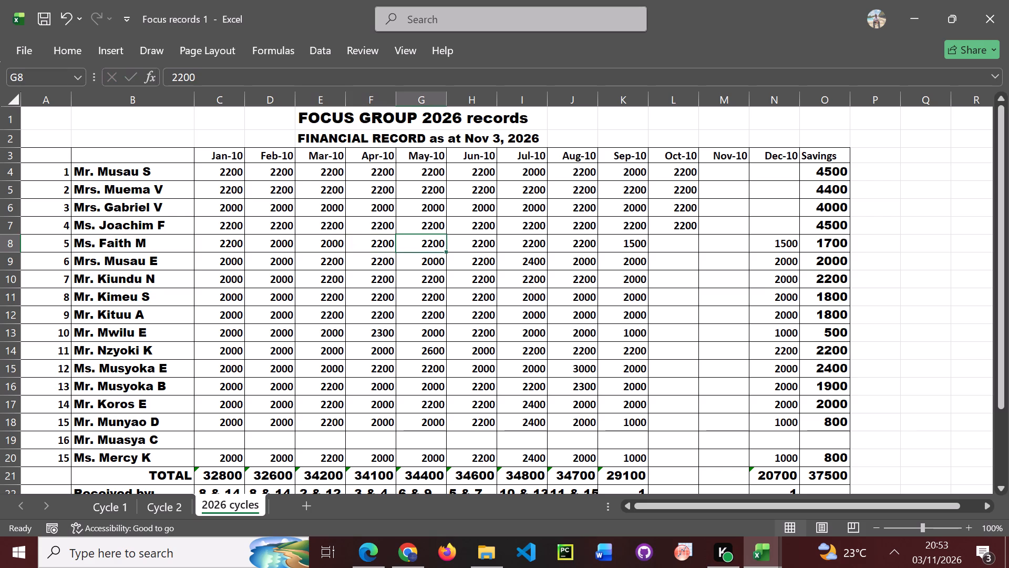
key(Tab)
text(2000)
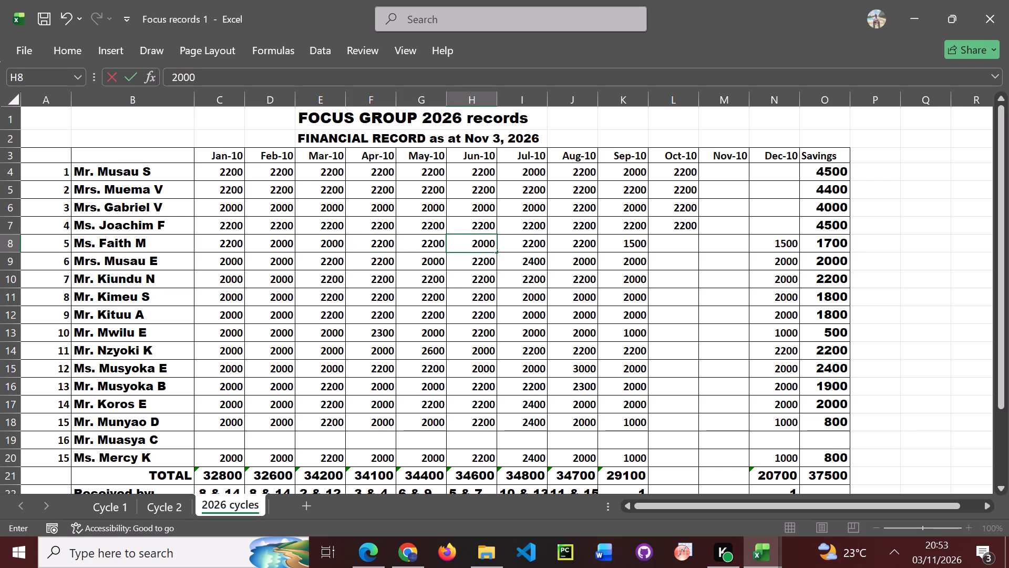
key(Tab)
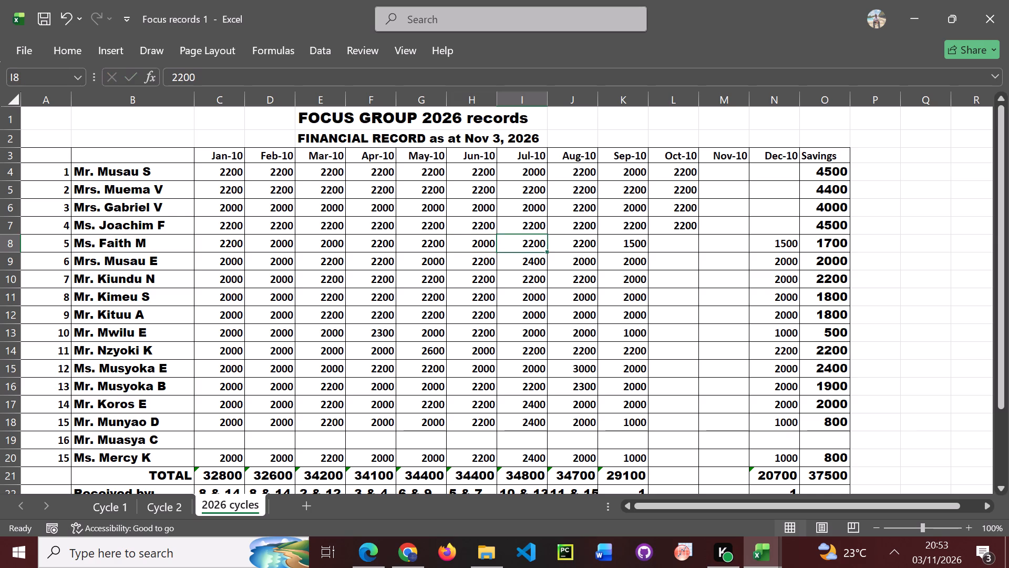
Set the fifth member's Aug-10, Sep-10 and Oct-10 contributions in J8:L8 to 2000 each, and clear the Dec-10 value in N8.
key(Tab)
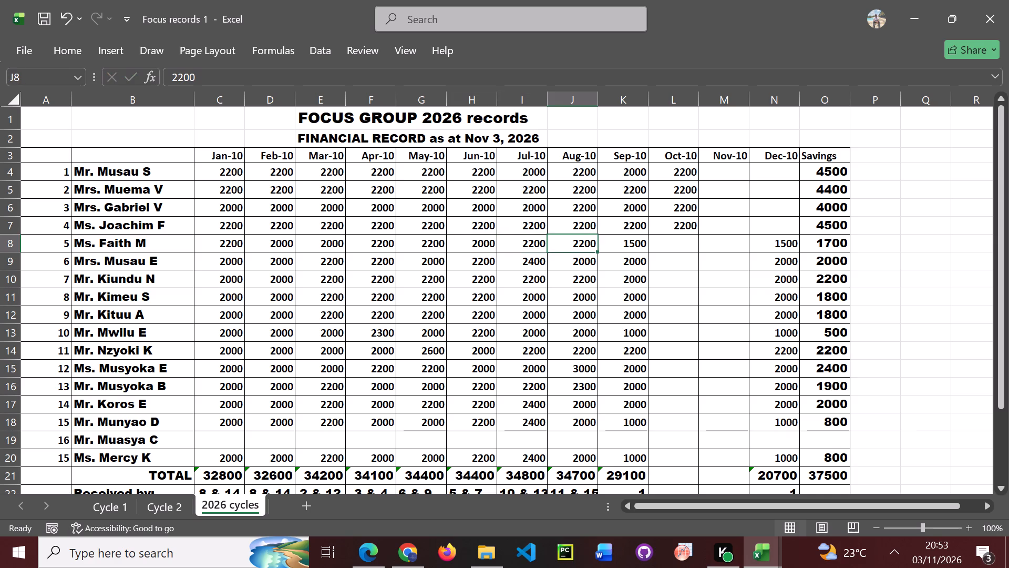
text(2000)
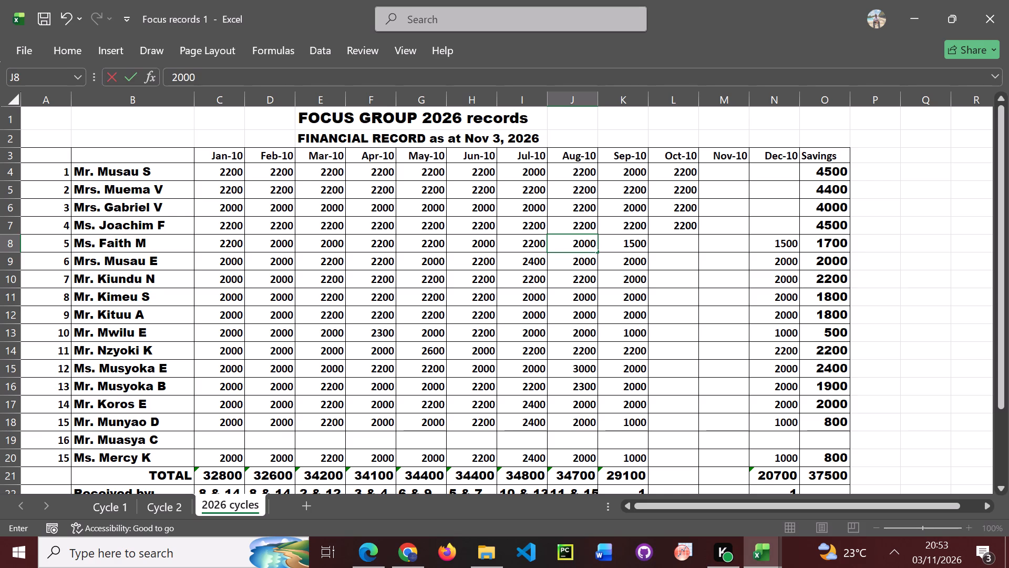
key(Tab)
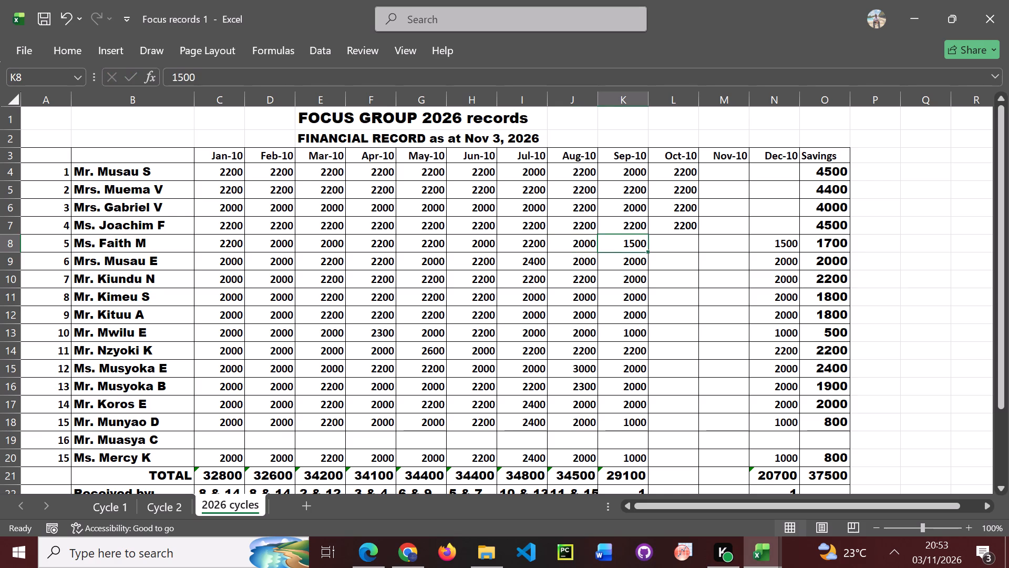
text(2000)
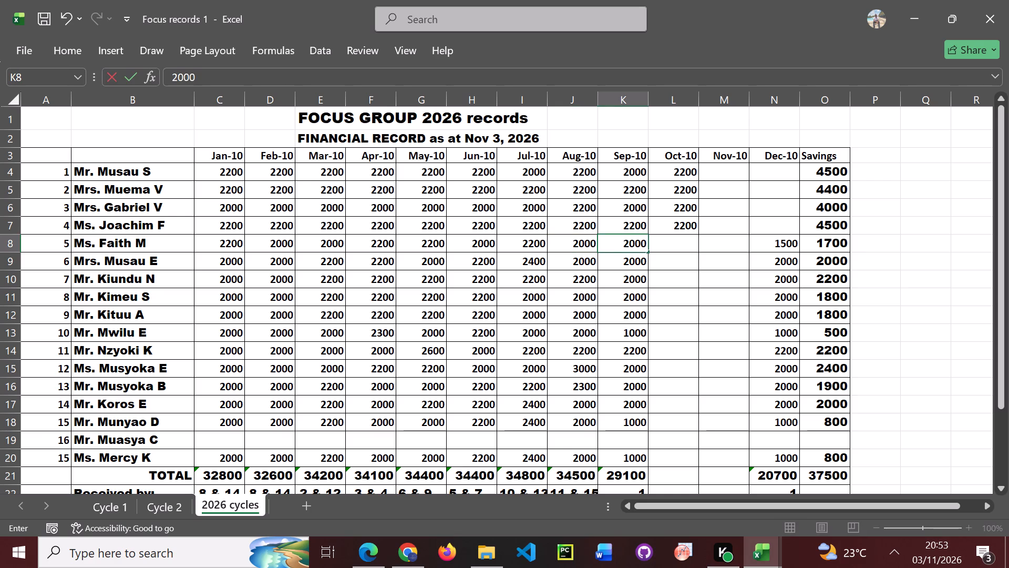
key(Tab)
text(2000)
key(Tab)
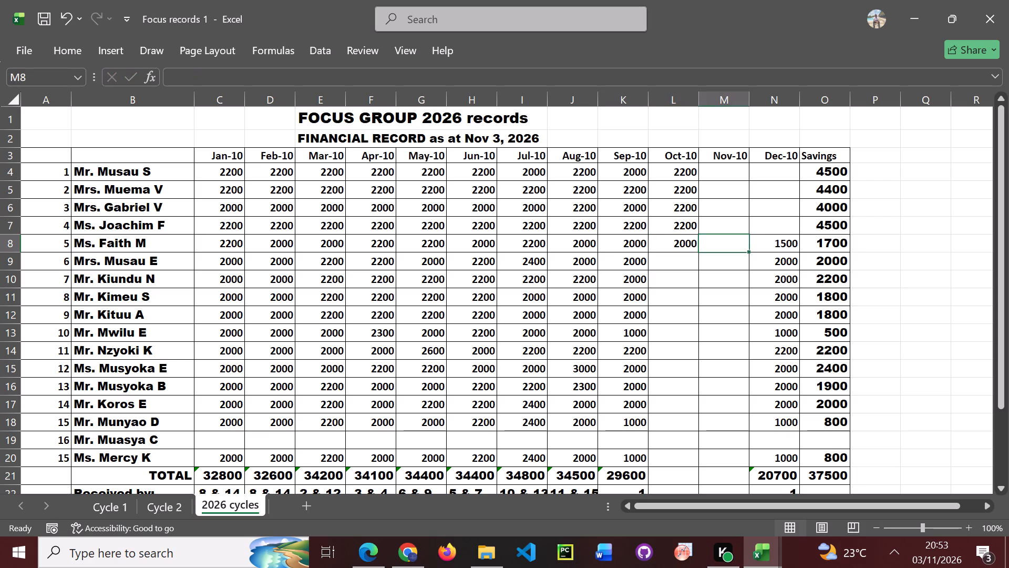
key(Tab)
key(BackSpace)
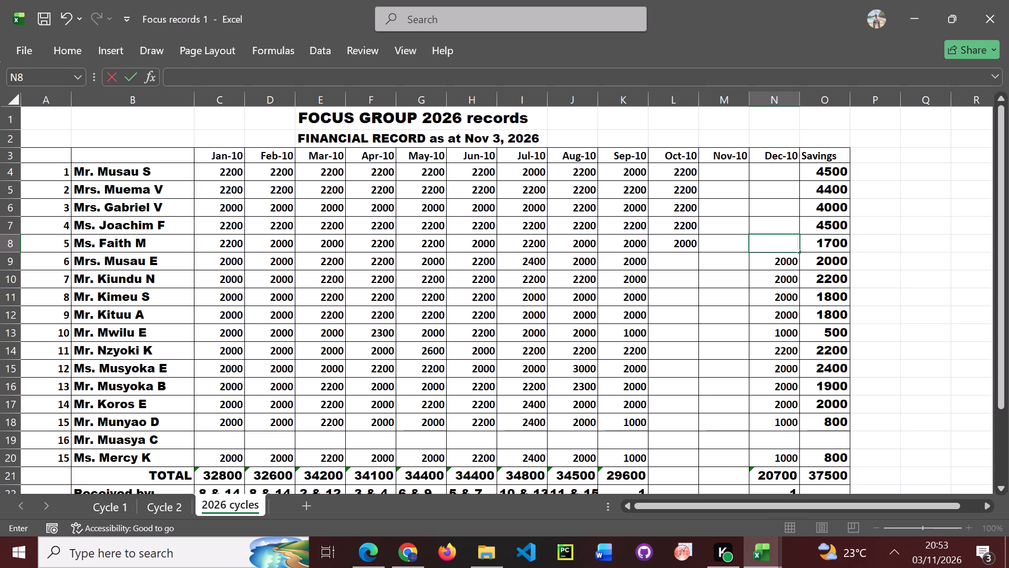
Set the fifth member's savings in O8 to 2900.
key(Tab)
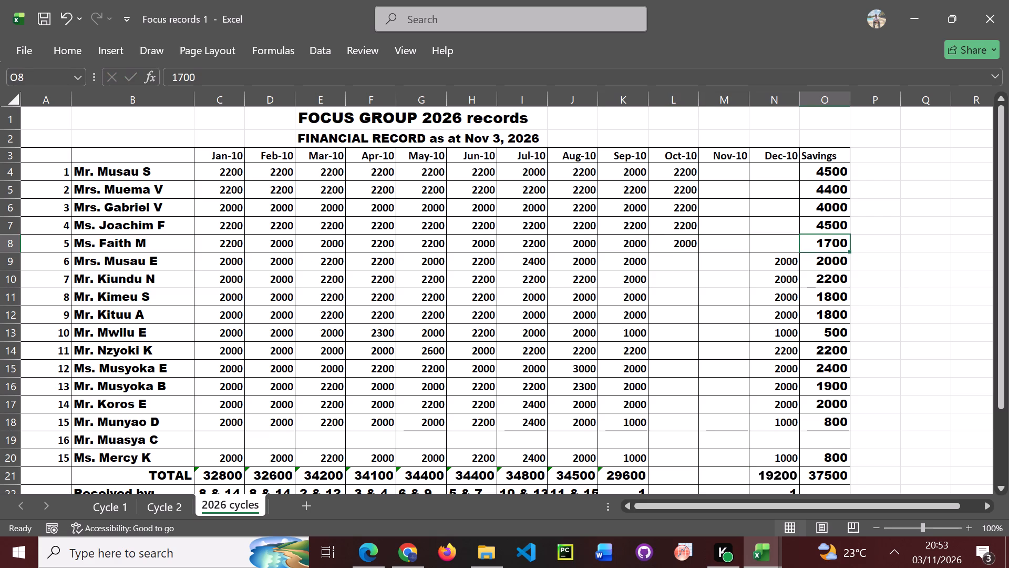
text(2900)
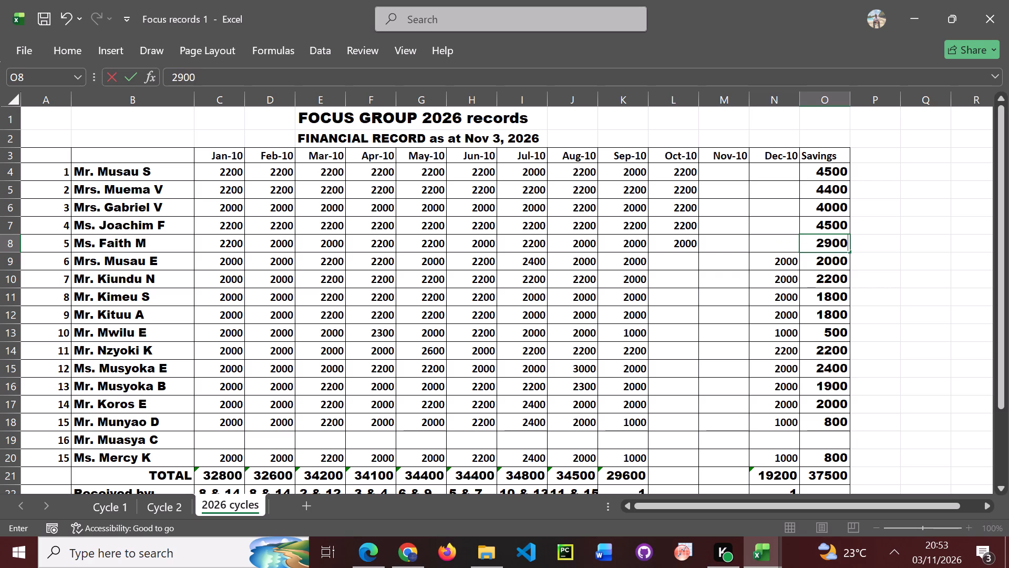
Set the sixth member's Jan-10 and Feb-10 contributions in C9:D9 to 2200 each.
click(232, 259)
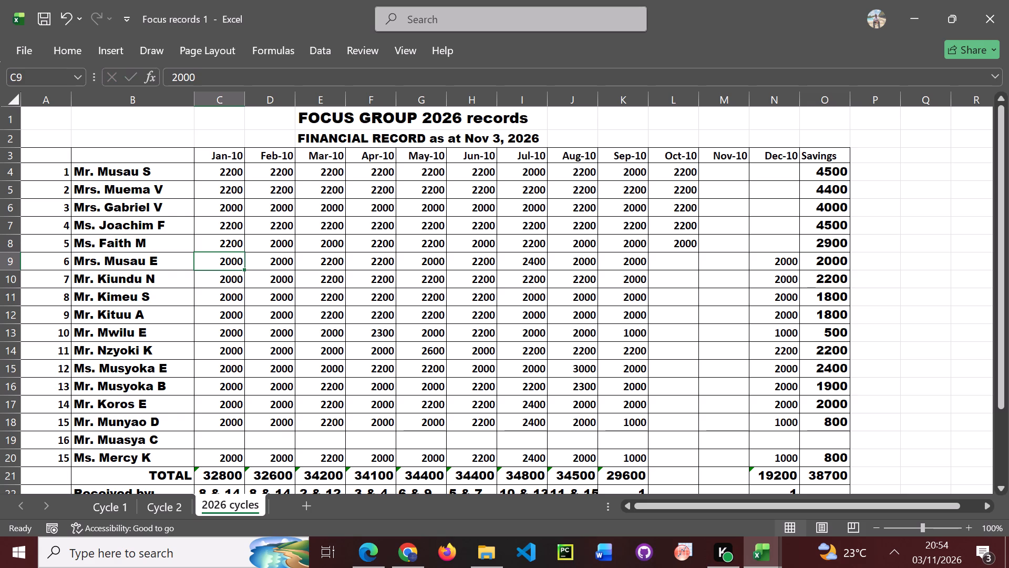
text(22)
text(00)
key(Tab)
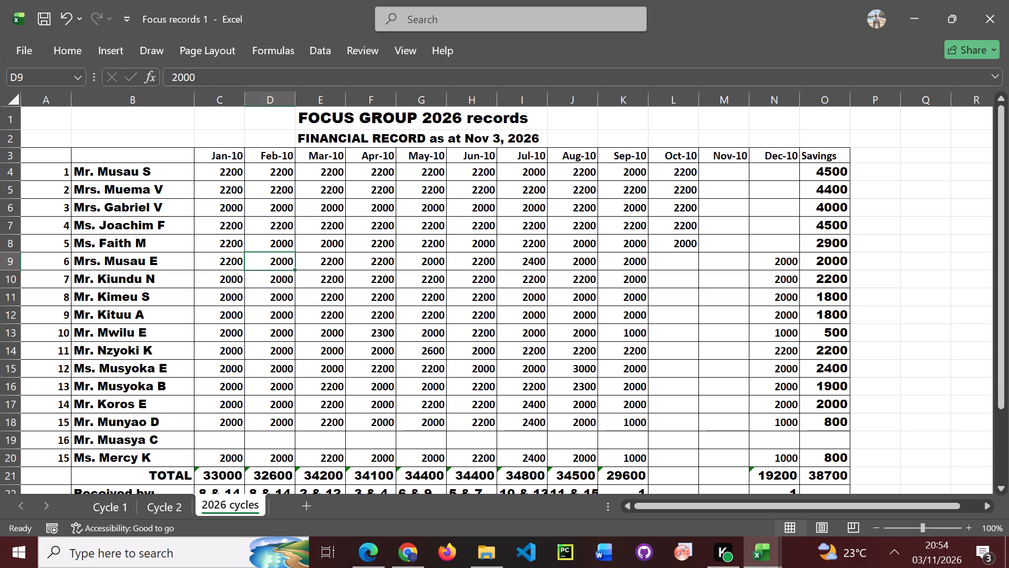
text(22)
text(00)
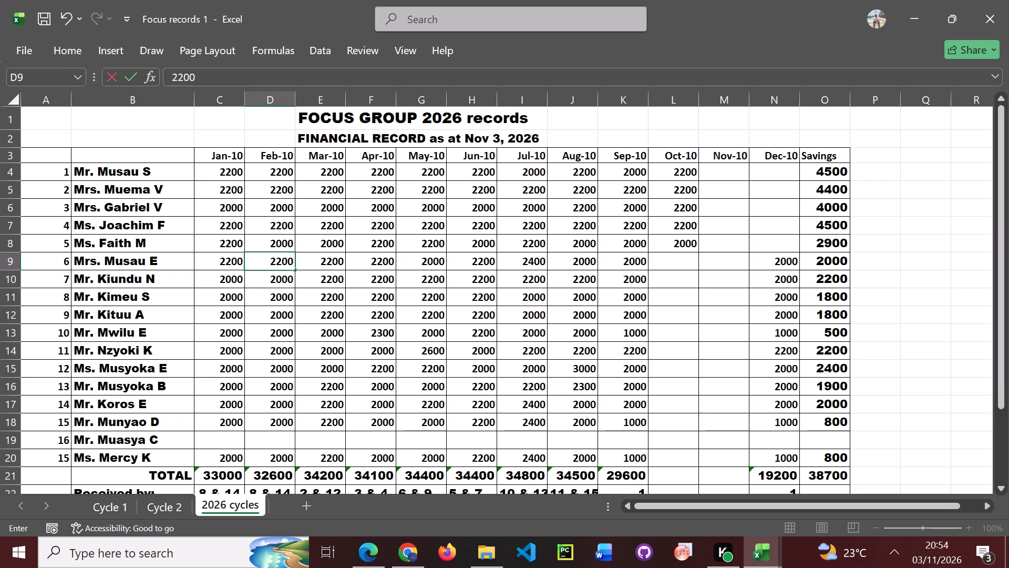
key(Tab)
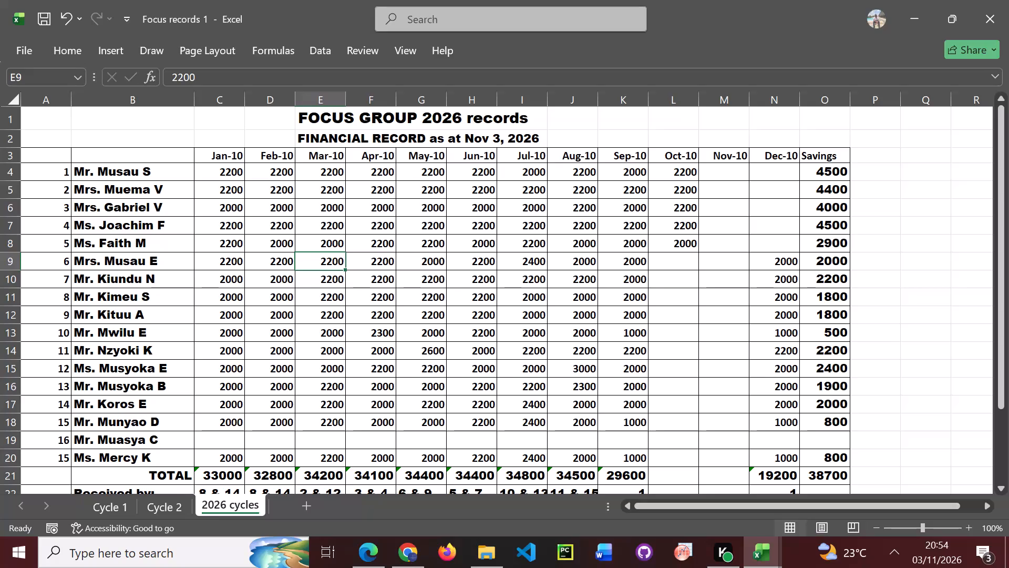
Set the sixth member's contributions in row 9 to 2000 for Jun-10 in H9 and 2200 for Jul-10 in I9.
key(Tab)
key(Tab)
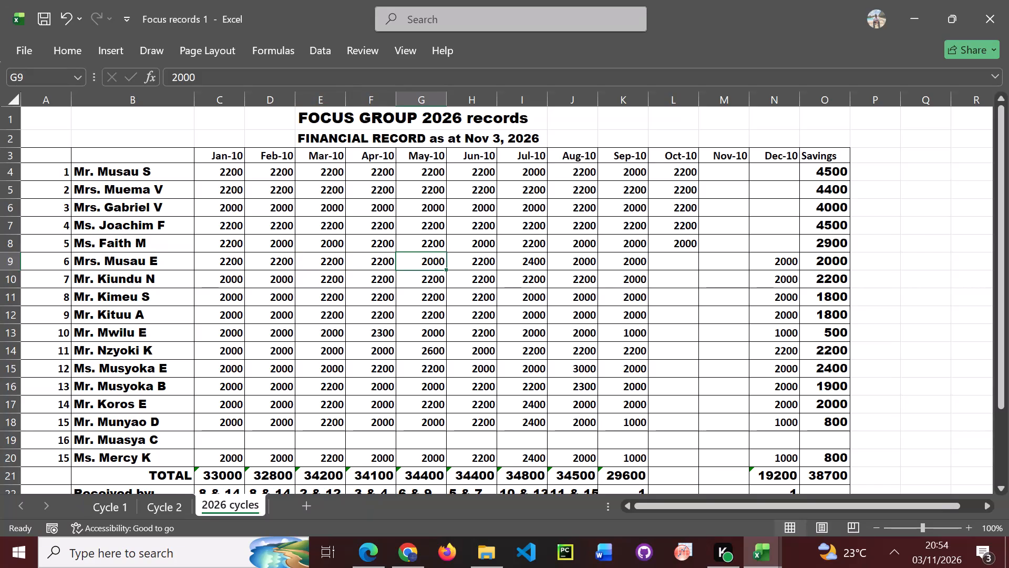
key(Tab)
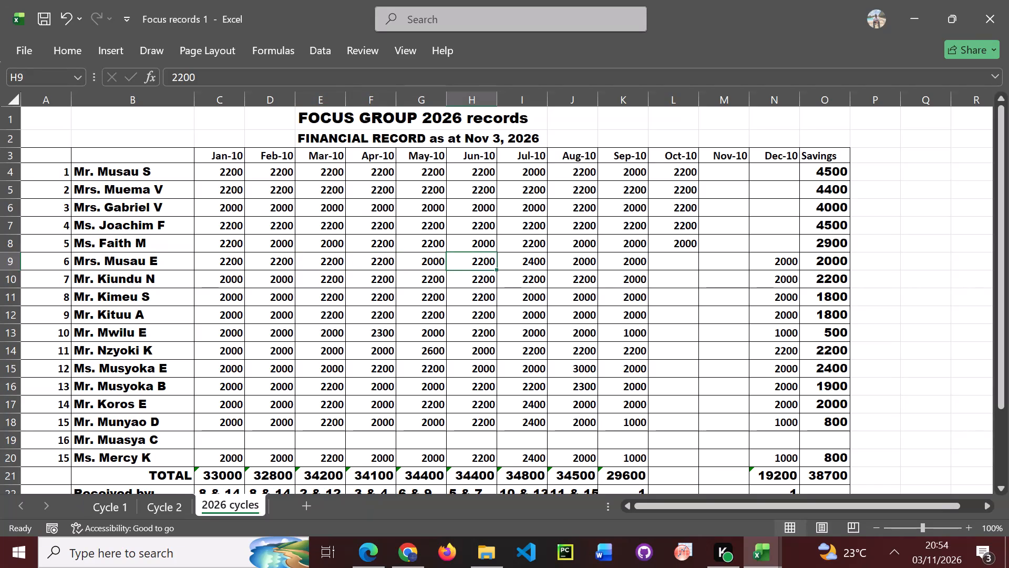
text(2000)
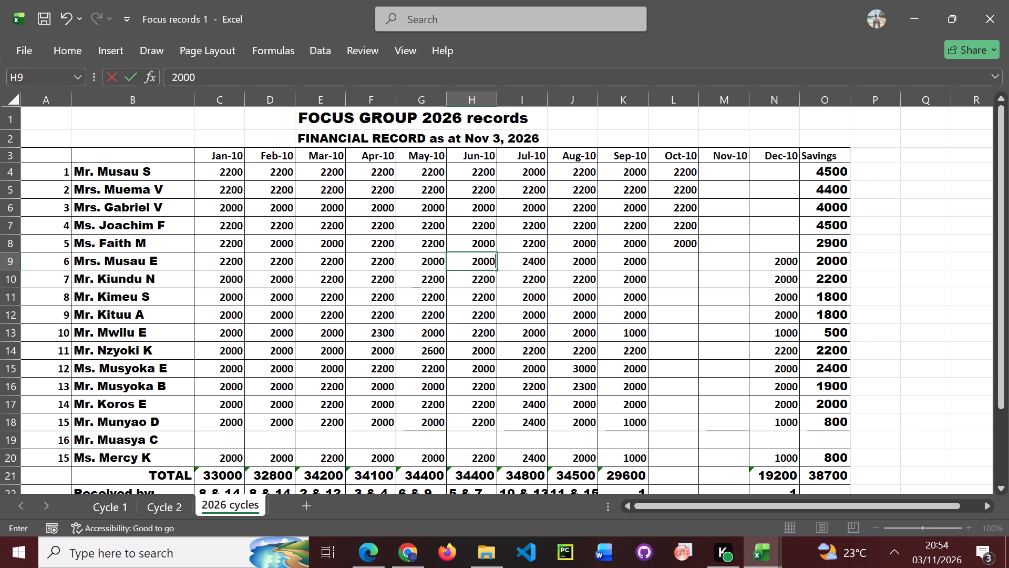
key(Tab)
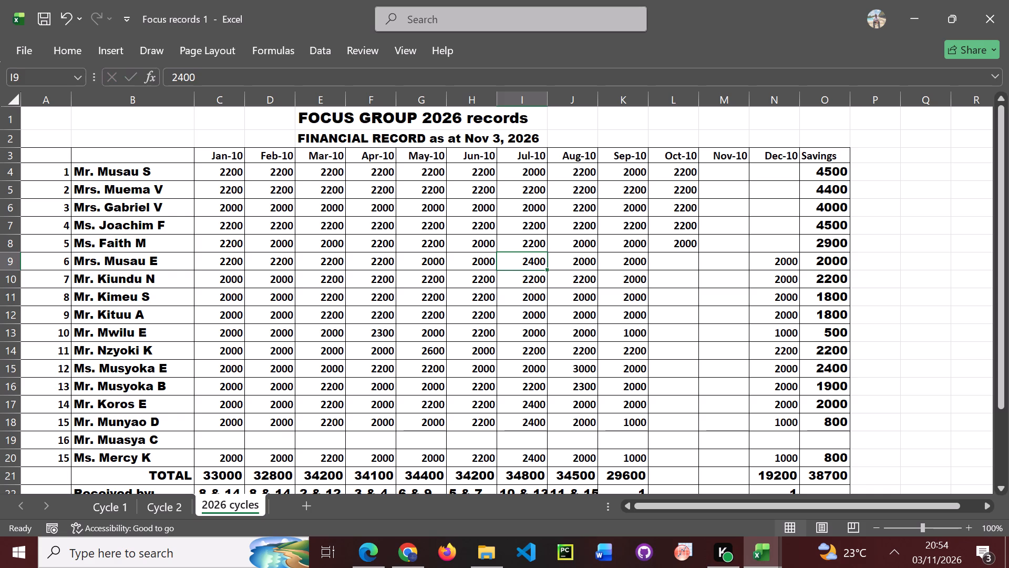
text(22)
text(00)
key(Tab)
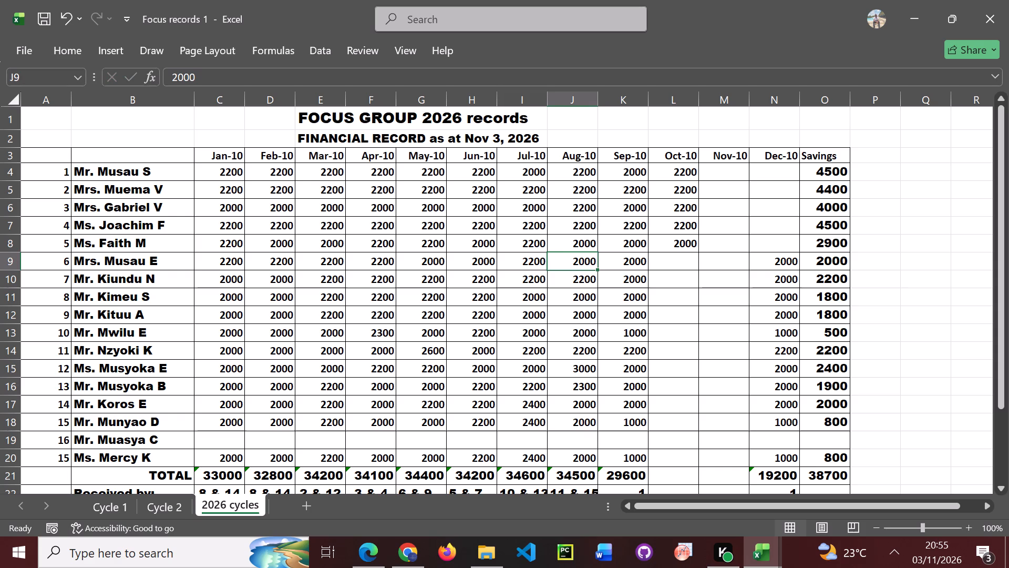
Enter 3000 as the sixth member's Oct-10 contribution in L9, and clear the Dec-10 value in N9.
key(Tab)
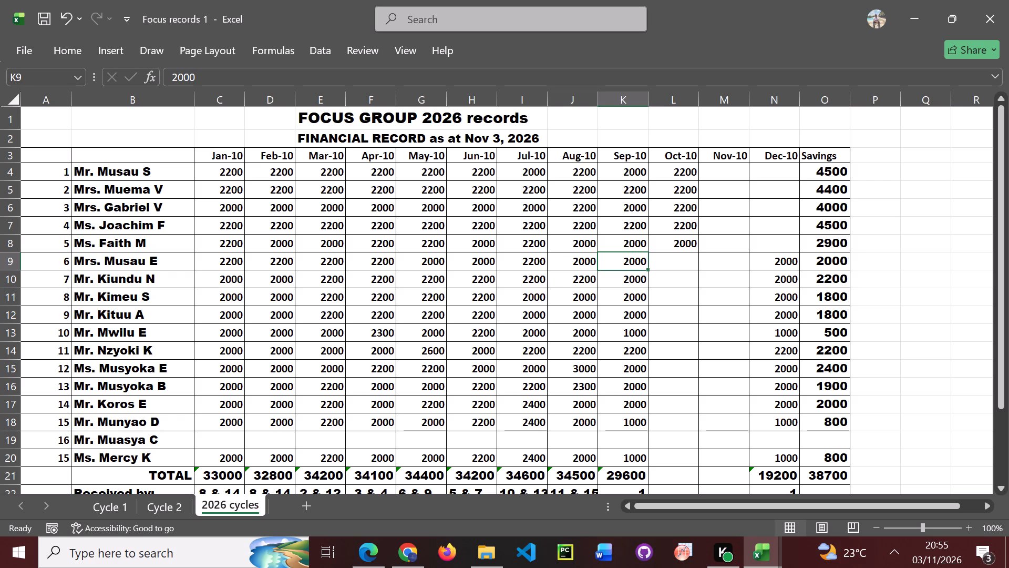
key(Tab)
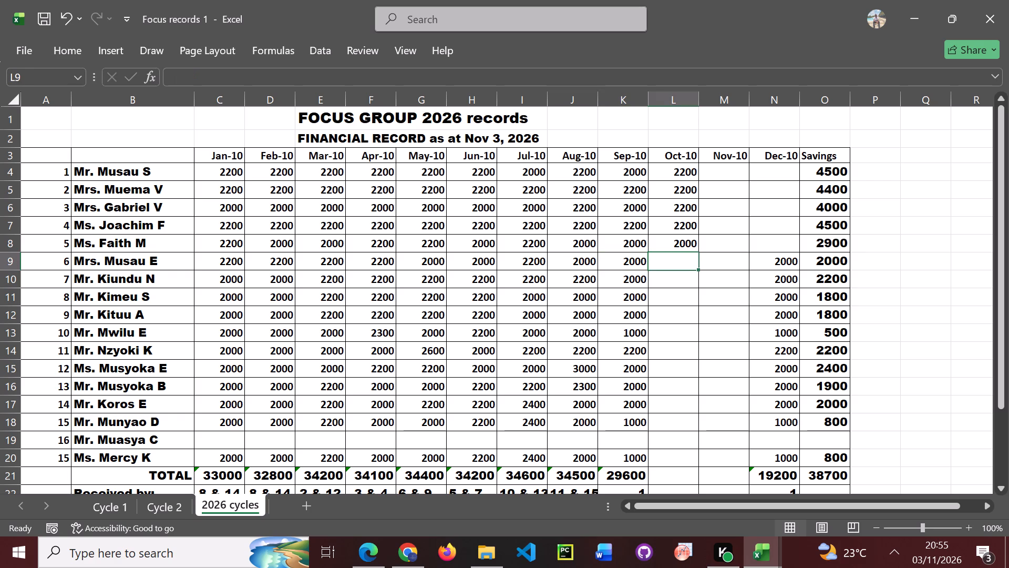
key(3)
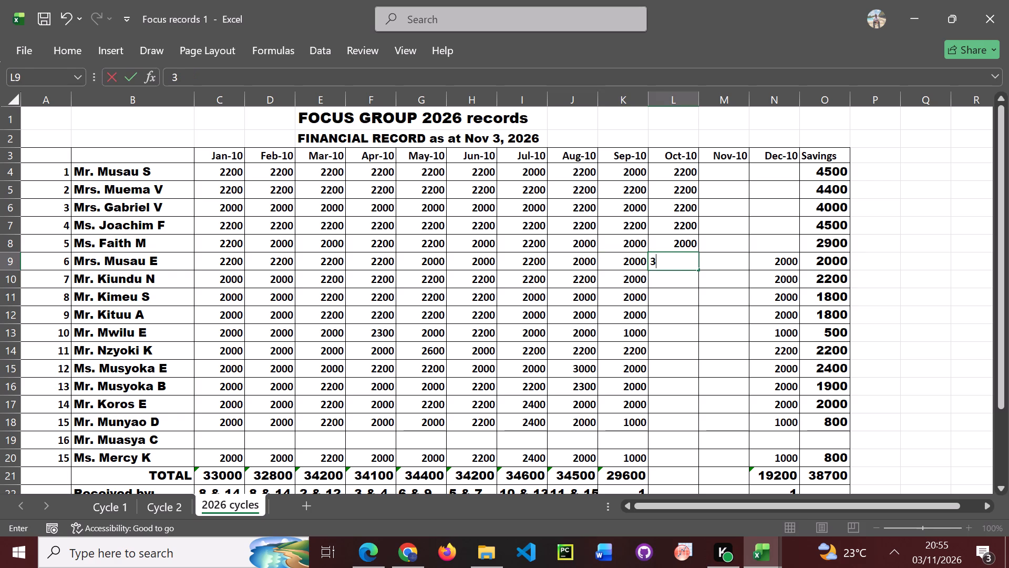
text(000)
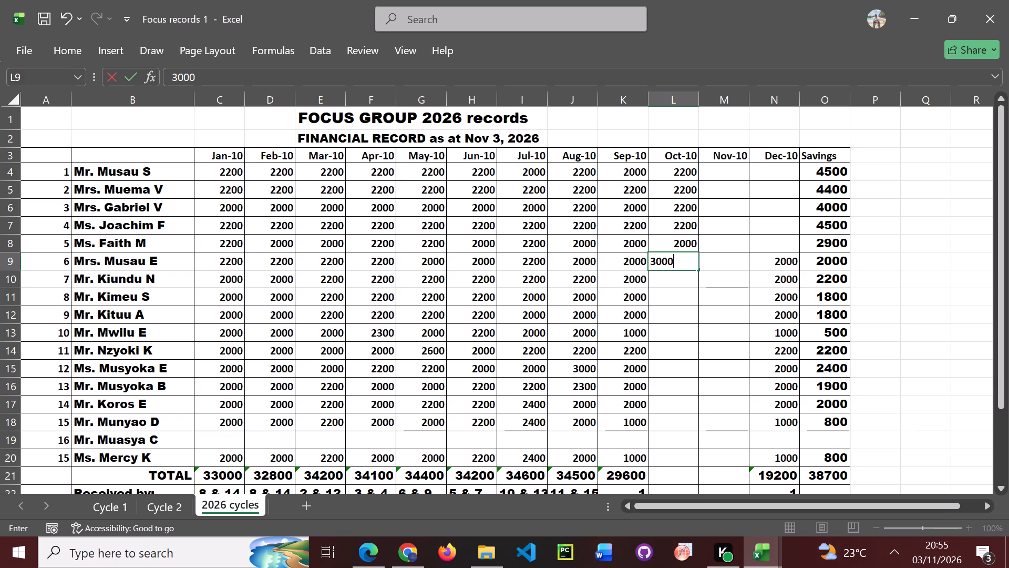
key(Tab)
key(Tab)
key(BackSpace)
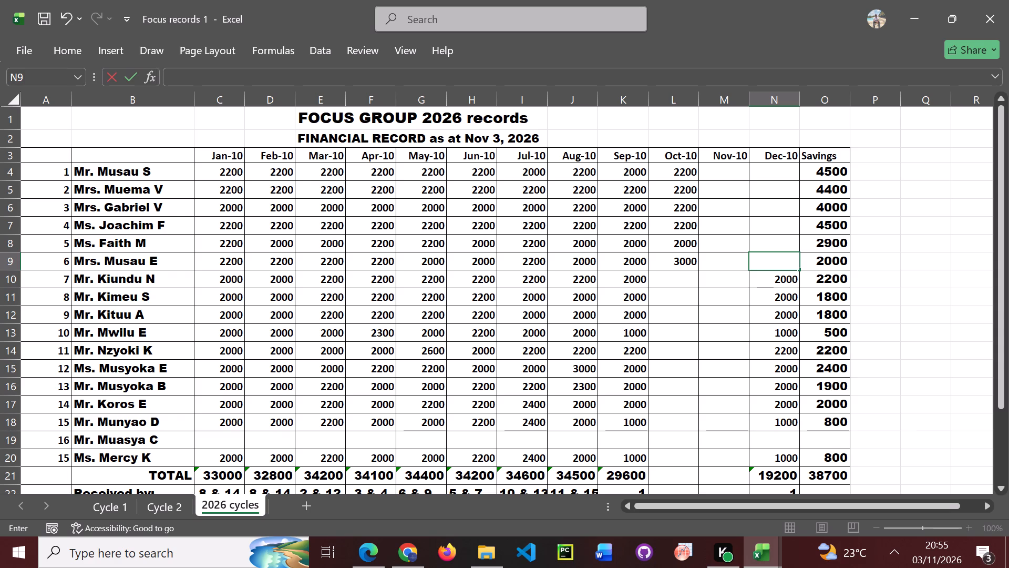
Set the sixth member's savings in O9 to 4000.
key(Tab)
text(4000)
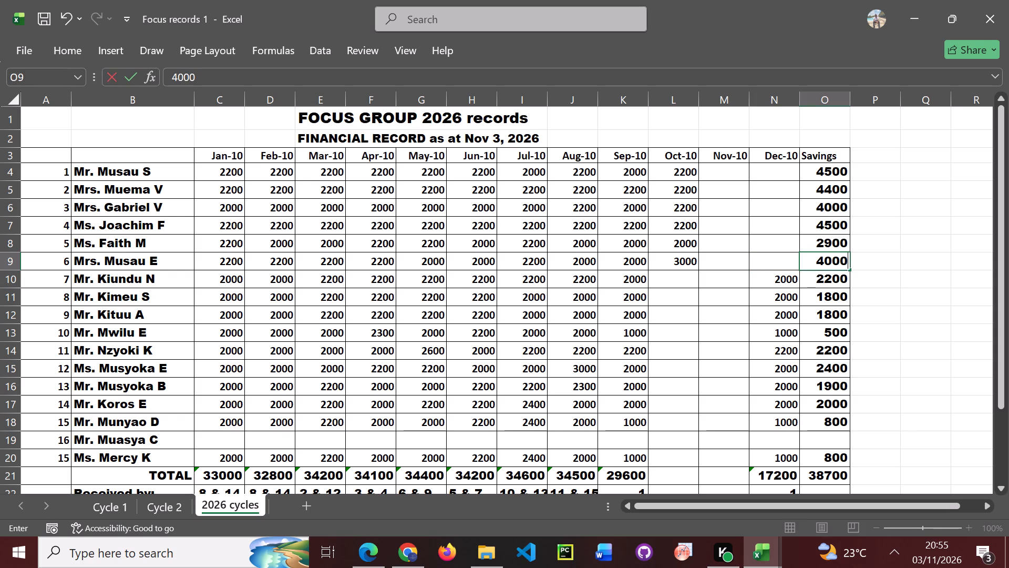
Update the seventh member's contributions in row 10: 2400 for Jan-10 in C10 and Mar-10 in E10, 2000 for Apr-10 and May-10 in F10:G10.
click(228, 279)
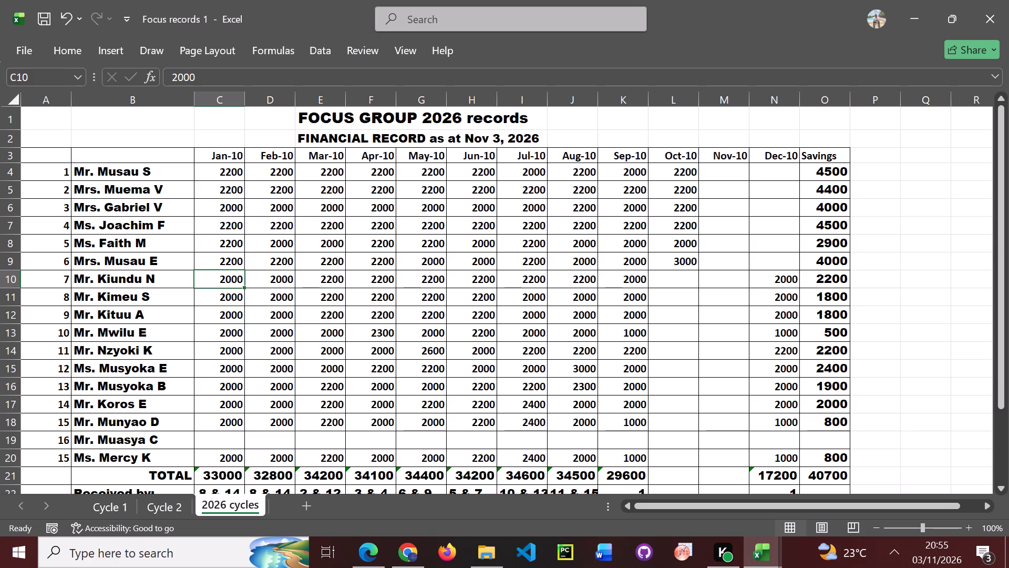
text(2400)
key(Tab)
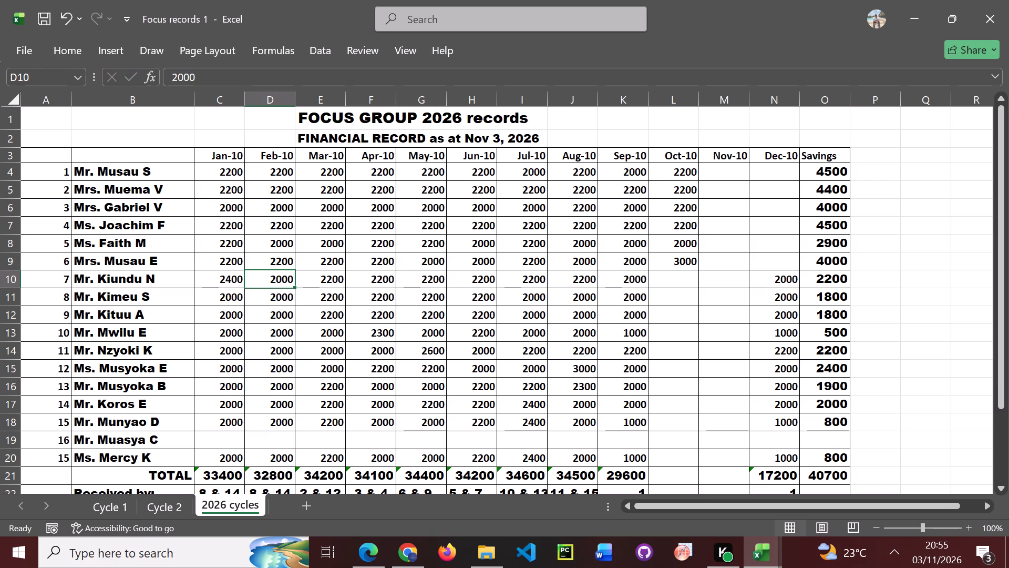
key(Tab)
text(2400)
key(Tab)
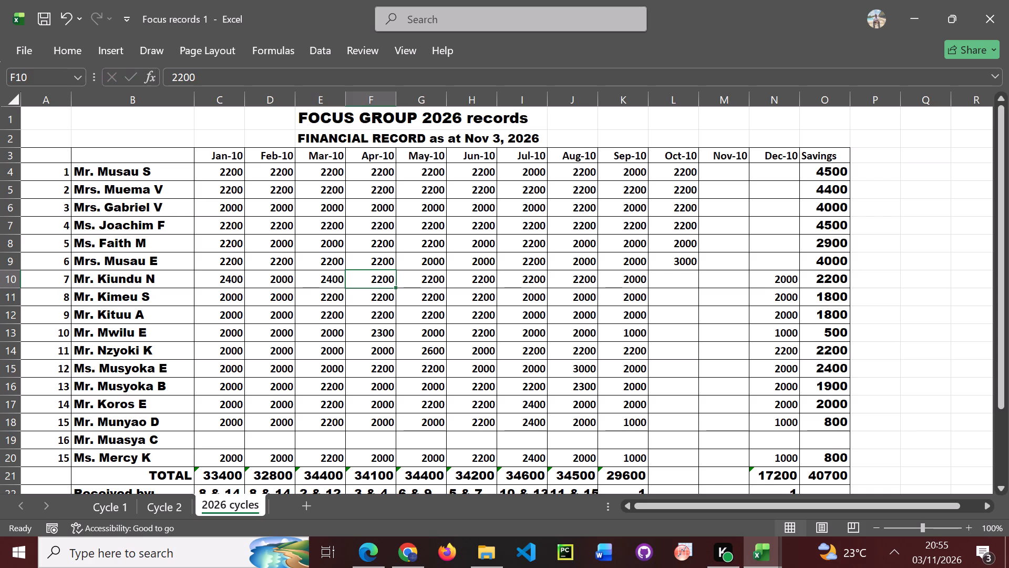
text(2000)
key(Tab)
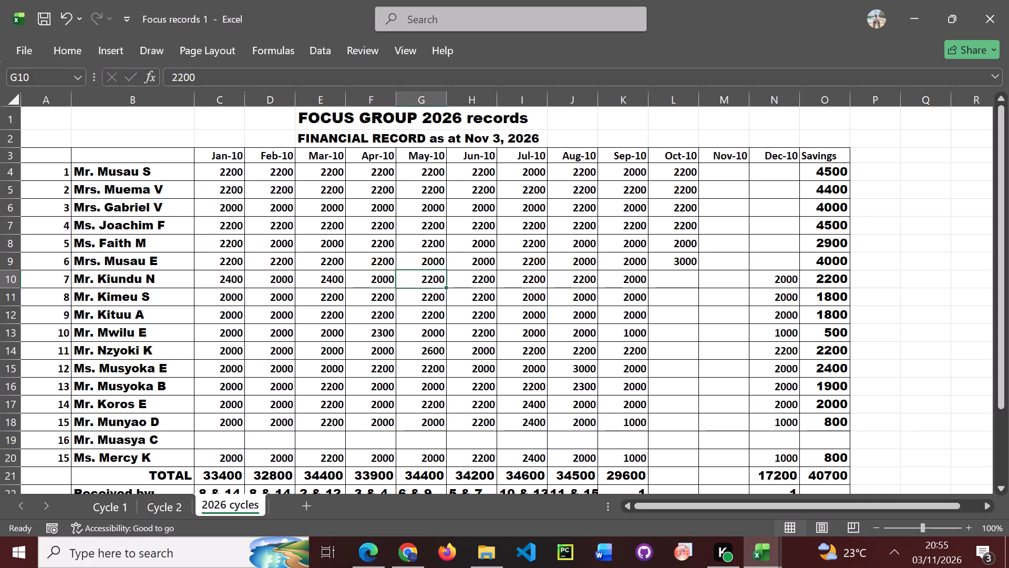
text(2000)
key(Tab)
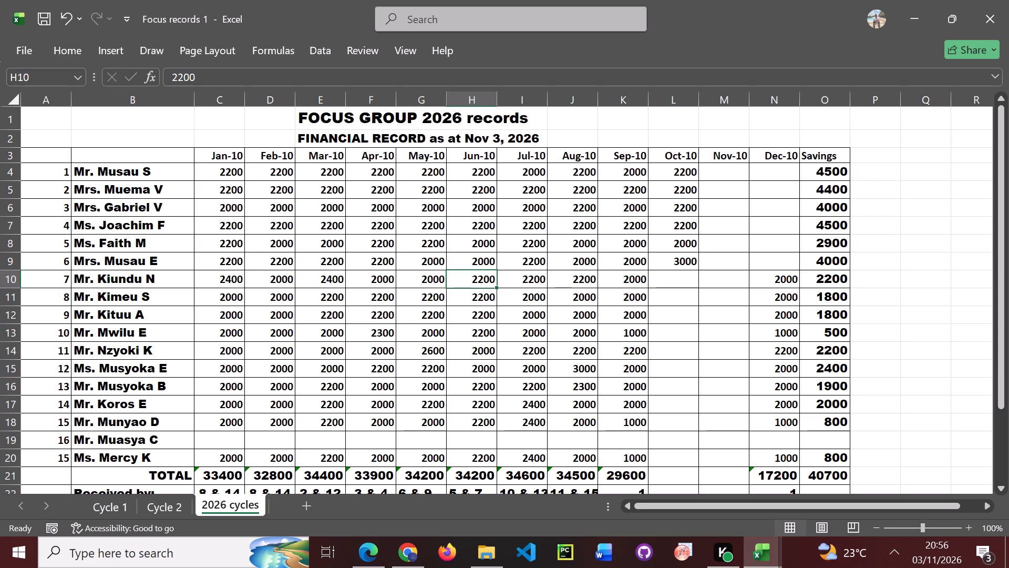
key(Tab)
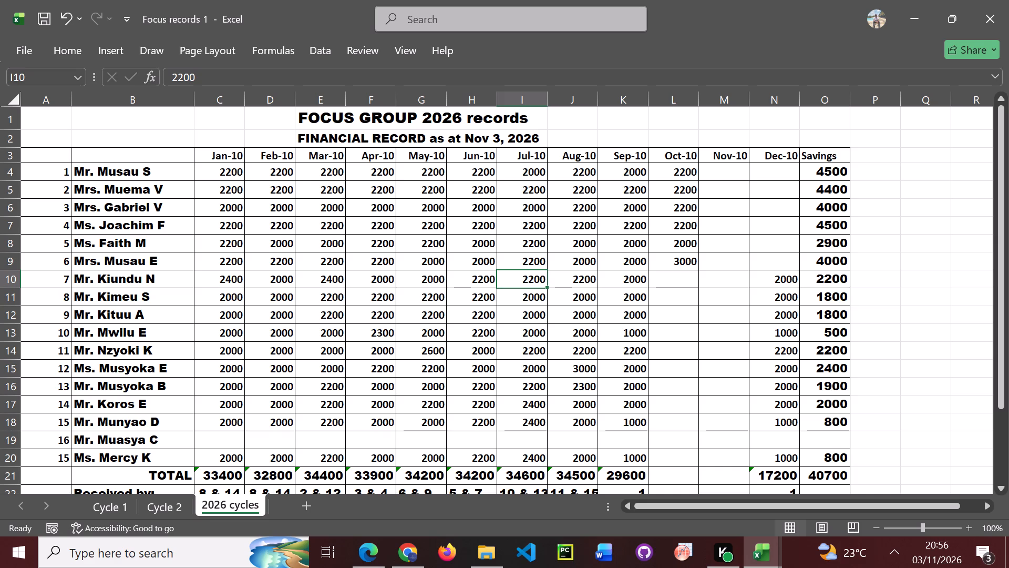
Enter the seventh member's contributions: 2000 for Aug-10 in J10, 2200 for Sep-10 and Oct-10 in K10:L10, and clear Dec-10 in N10.
key(Tab)
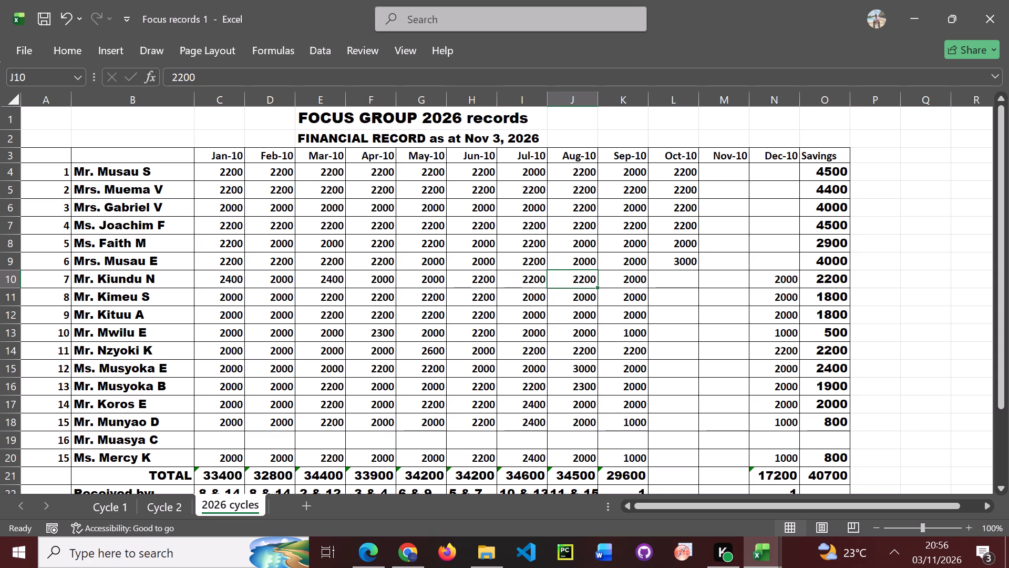
text(2000)
key(Tab)
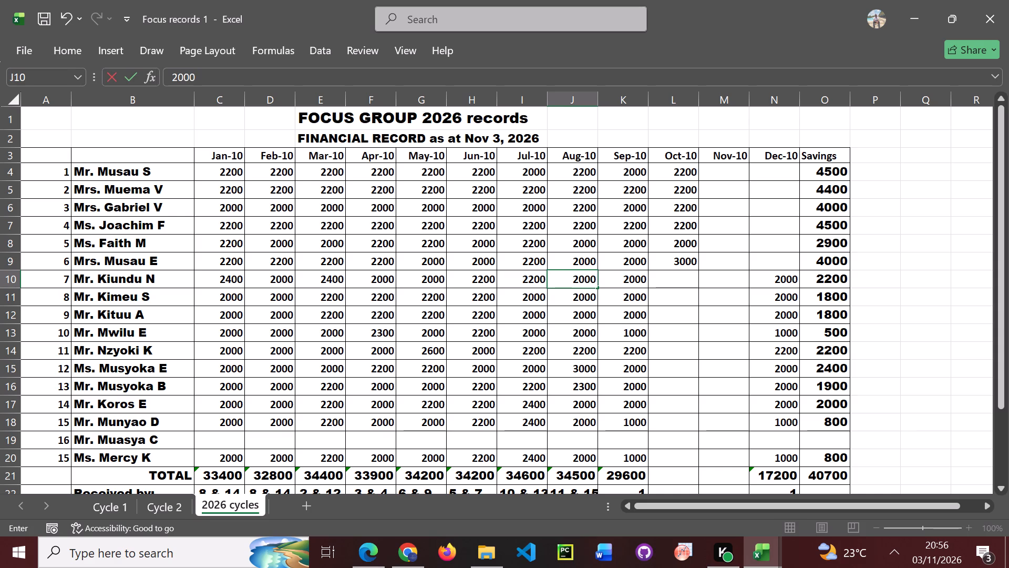
text(22)
text(00)
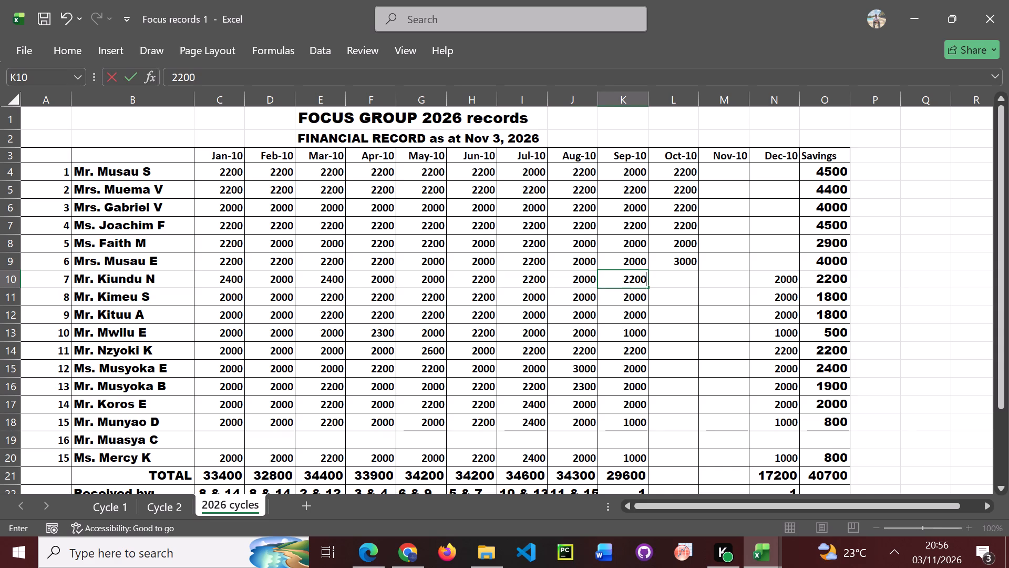
key(Tab)
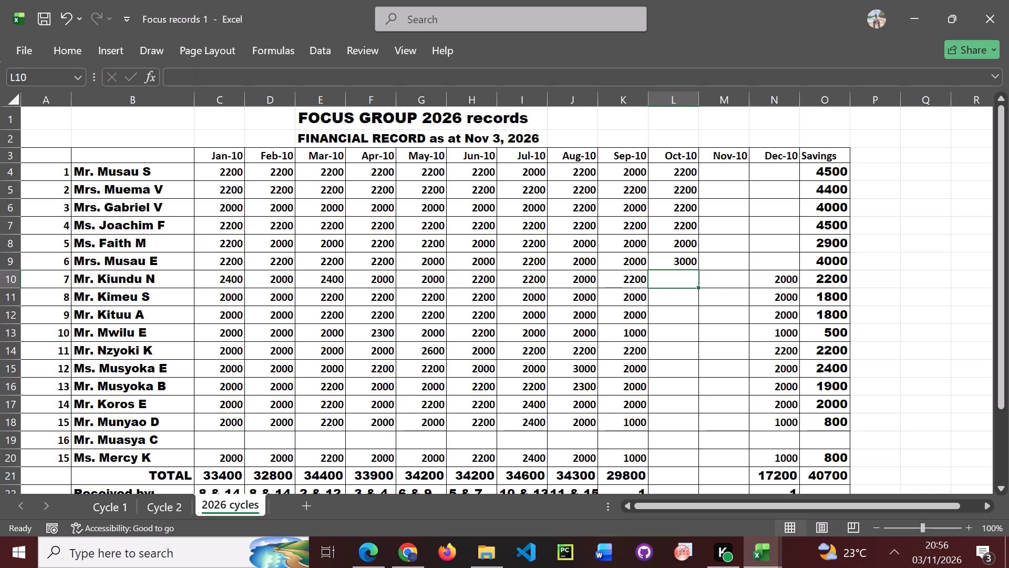
text(22)
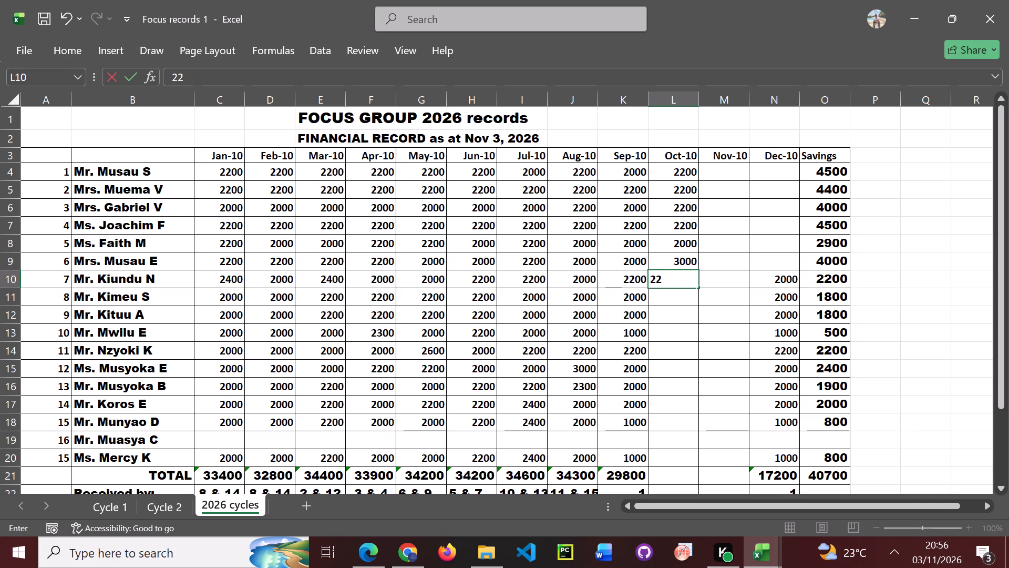
text(00)
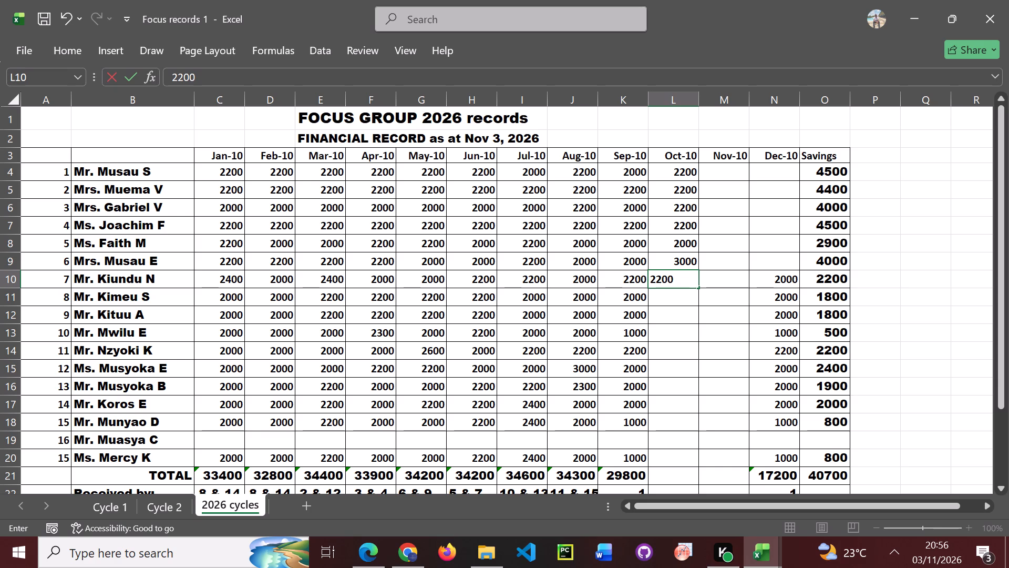
key(Tab)
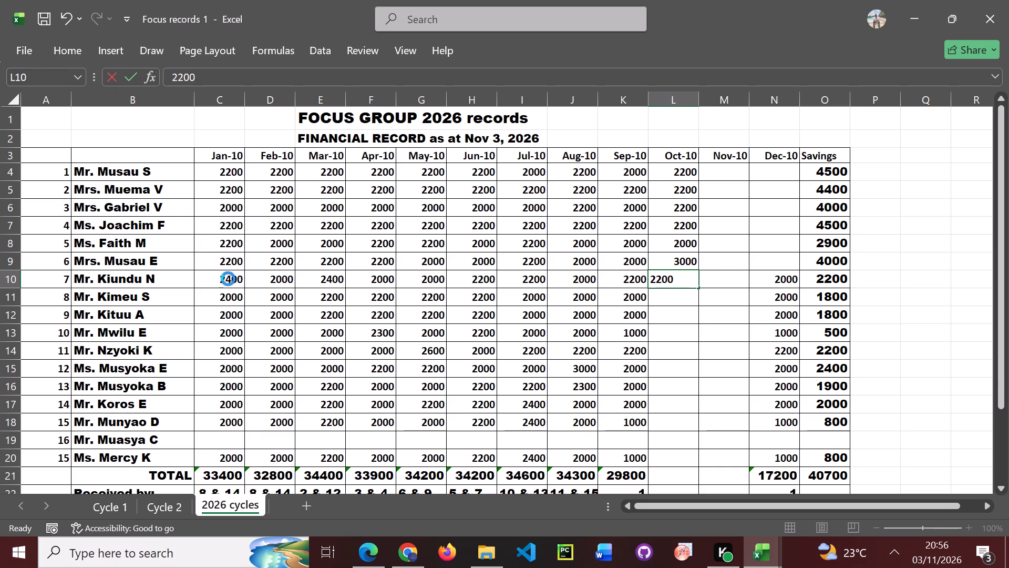
key(Tab)
key(BackSpace)
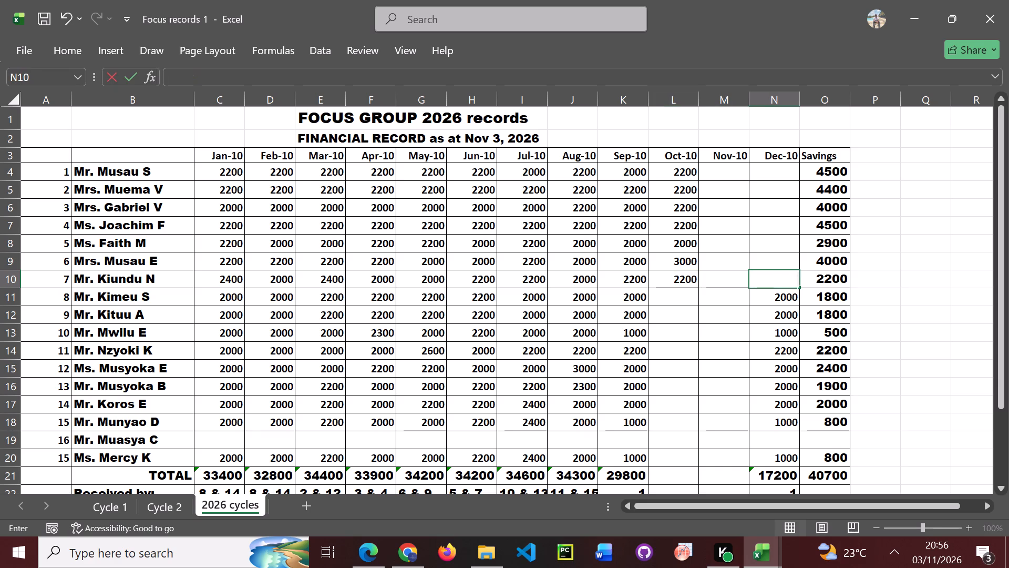
Set the seventh member's savings in O10 to 3800.
key(Tab)
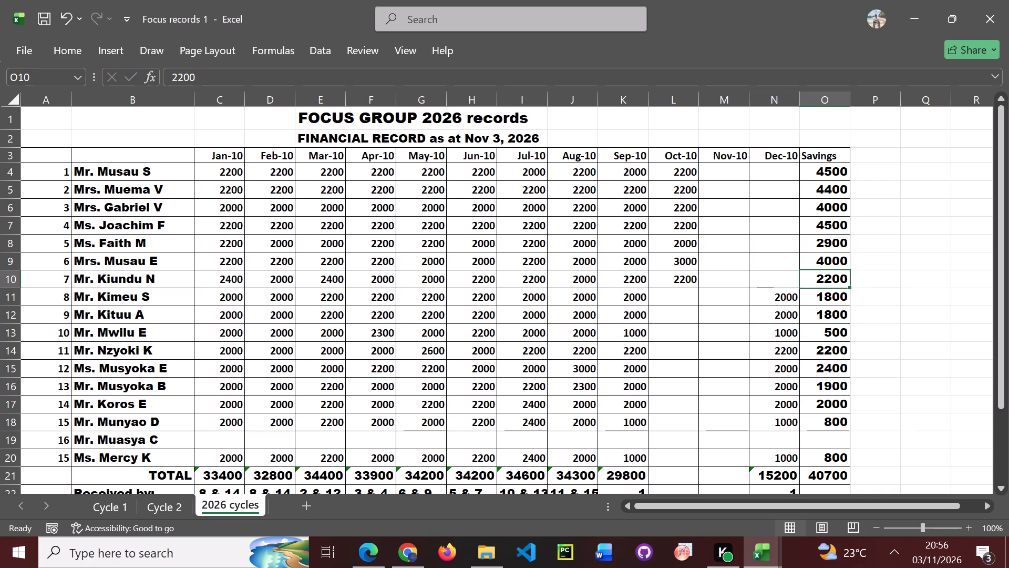
key(3)
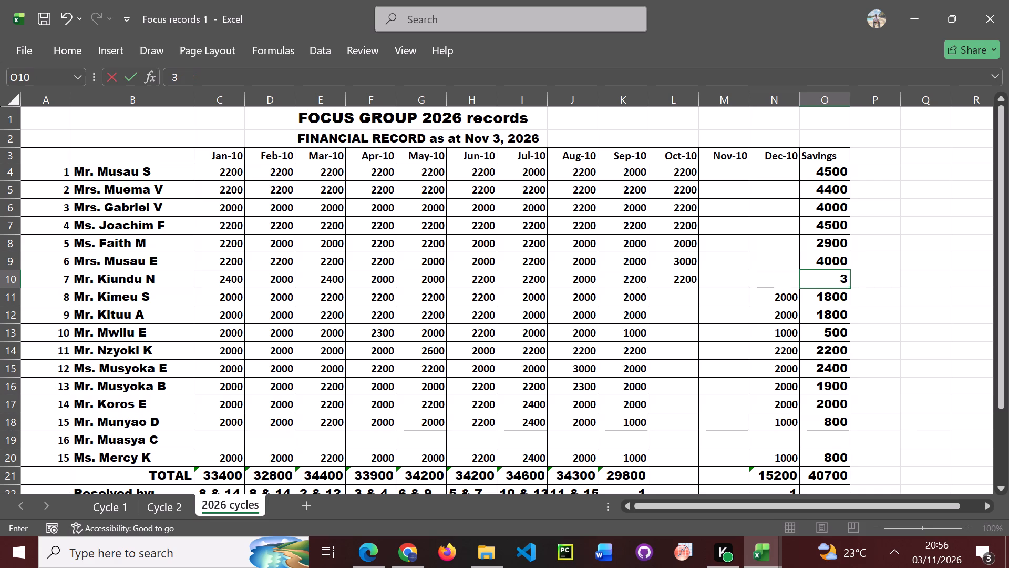
key(8)
text(00)
click(217, 298)
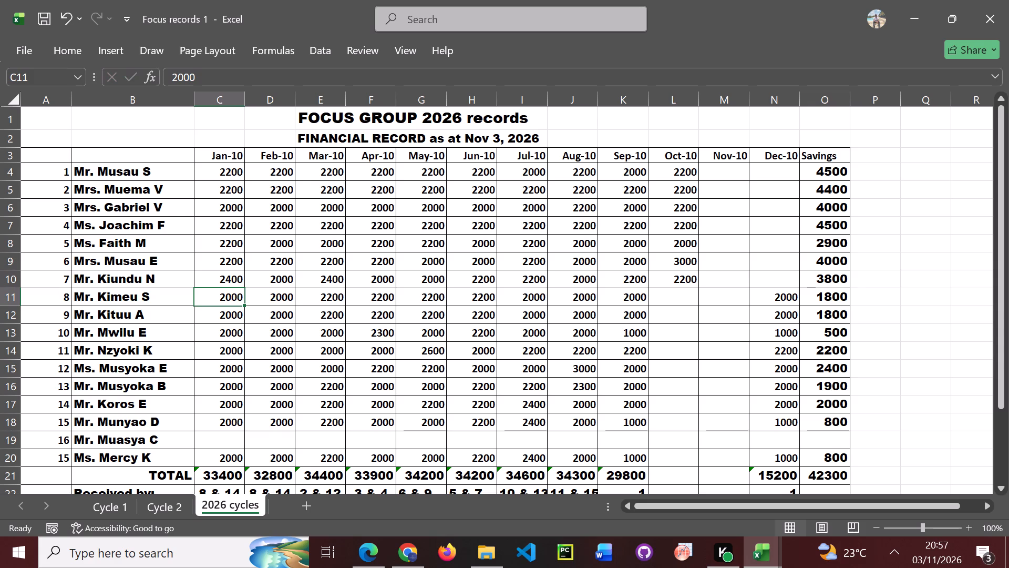
Update the eighth member's contributions in row 11: 2200 for Feb-10 in D11 and 2000 each for Mar-10 to Jun-10 in E11:H11.
key(Tab)
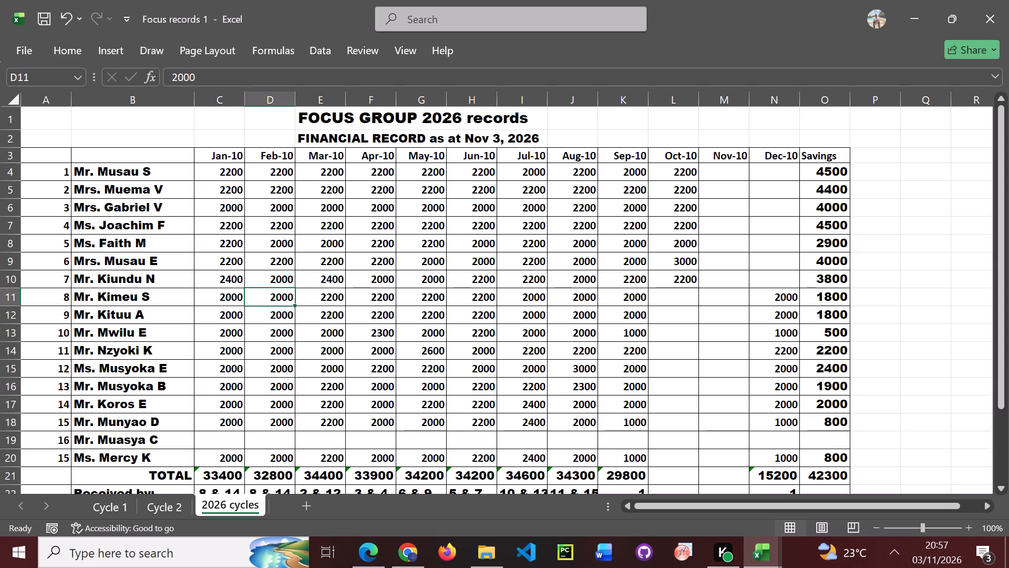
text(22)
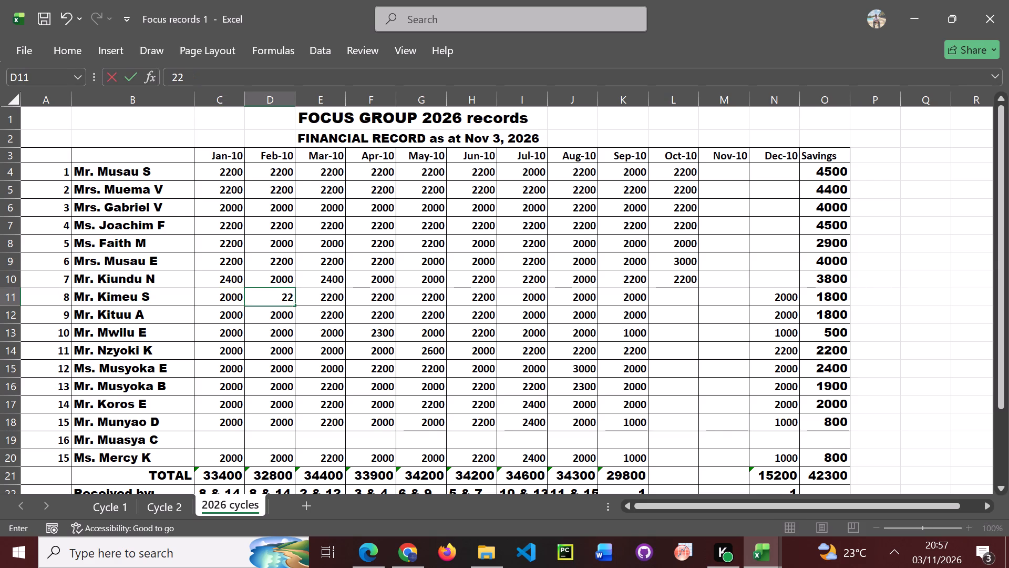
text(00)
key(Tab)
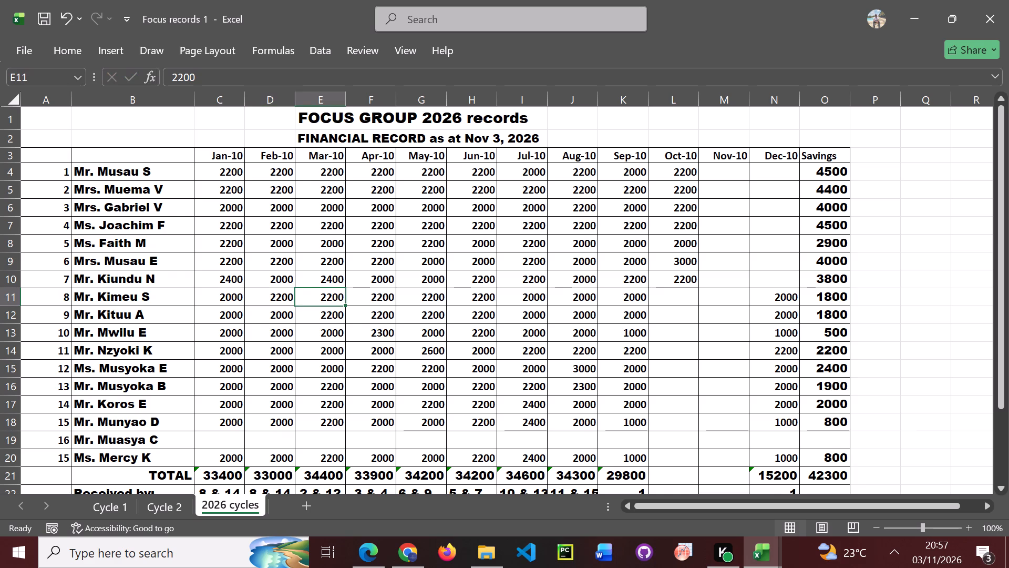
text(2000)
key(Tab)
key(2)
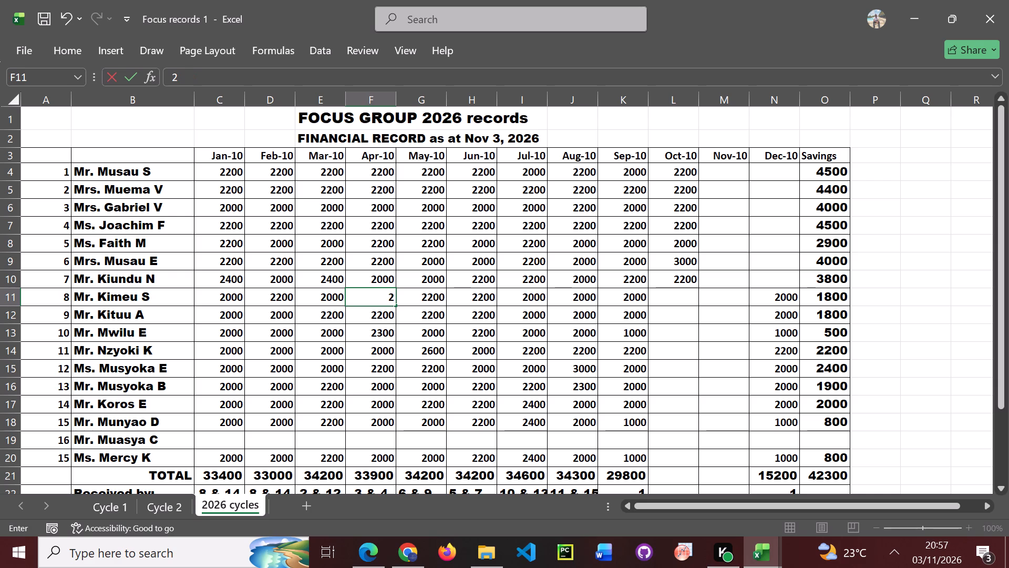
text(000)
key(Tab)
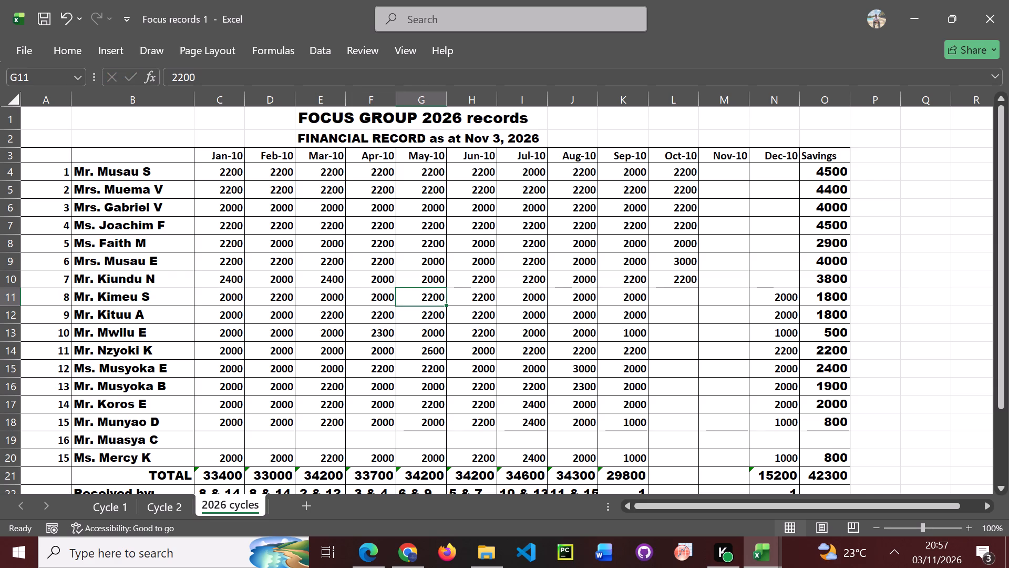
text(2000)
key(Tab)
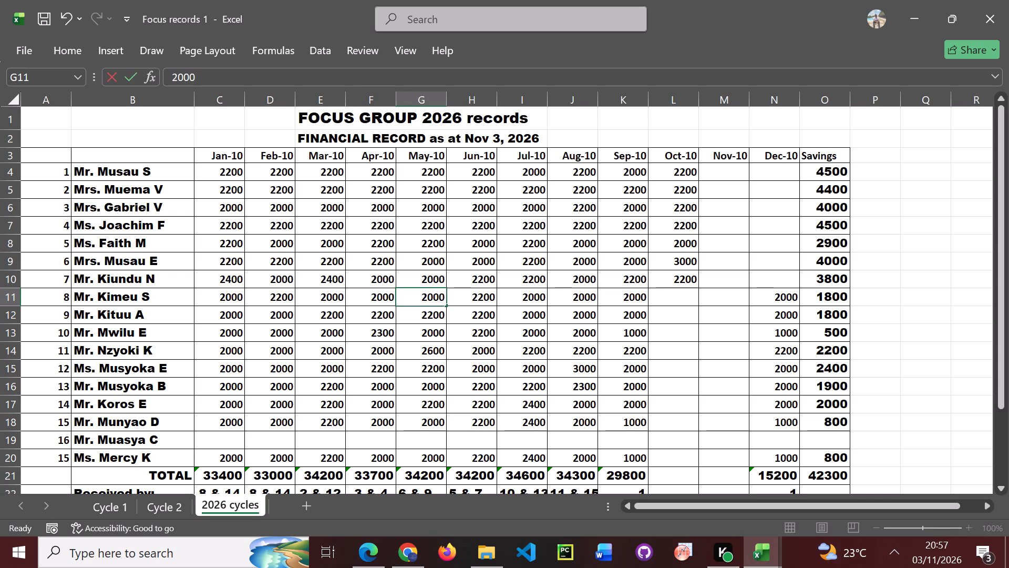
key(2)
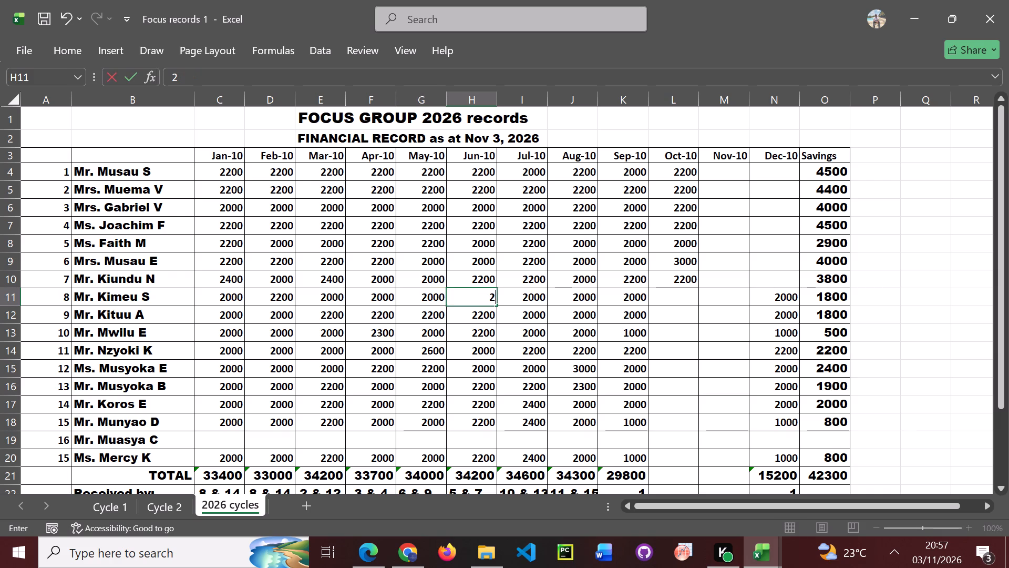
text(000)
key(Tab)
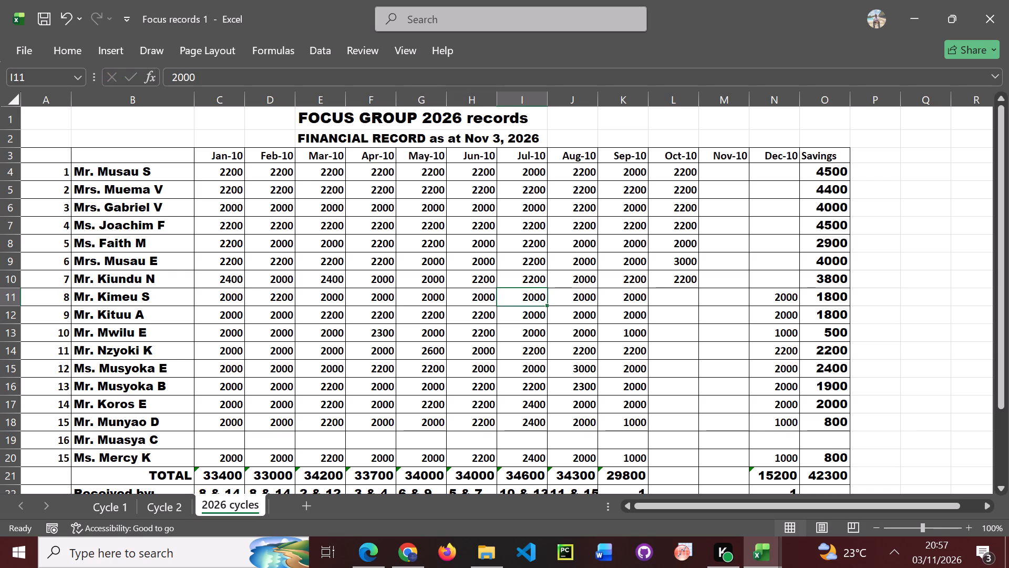
Set the eighth member's Jul-10 and Aug-10 contributions in I11:J11 to 2200, Oct-10 in L11 to 2000, and clear Dec-10 in N11.
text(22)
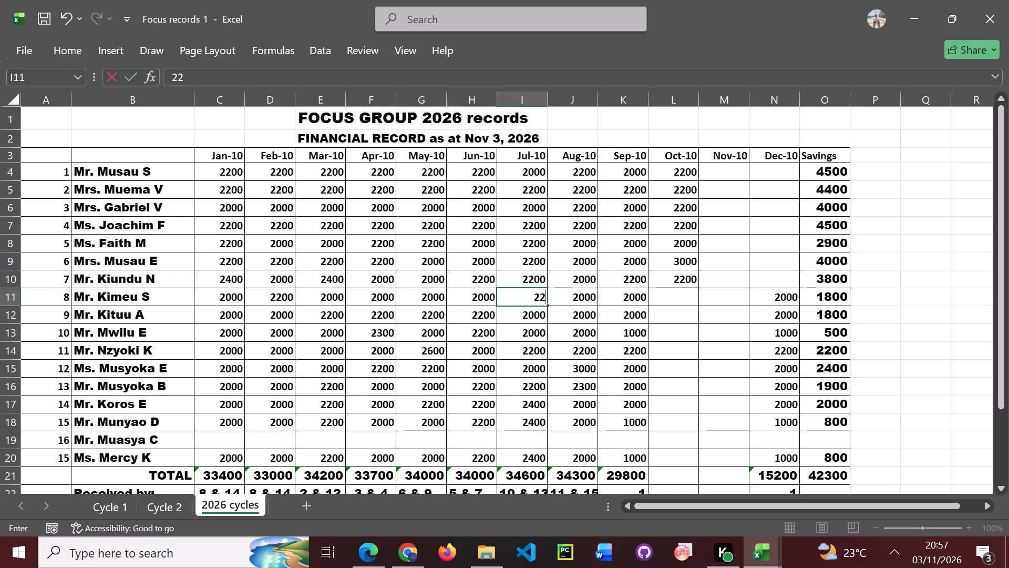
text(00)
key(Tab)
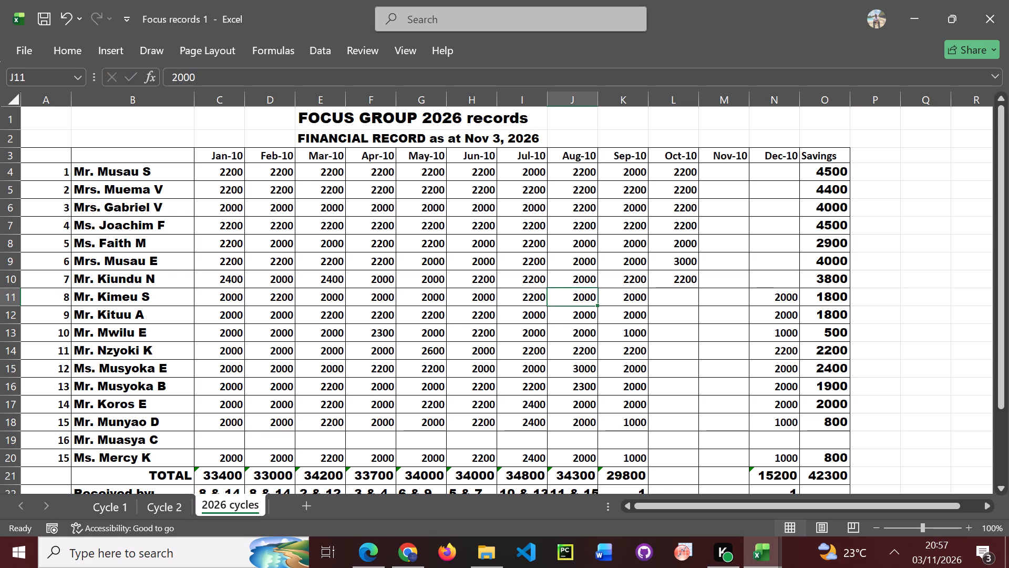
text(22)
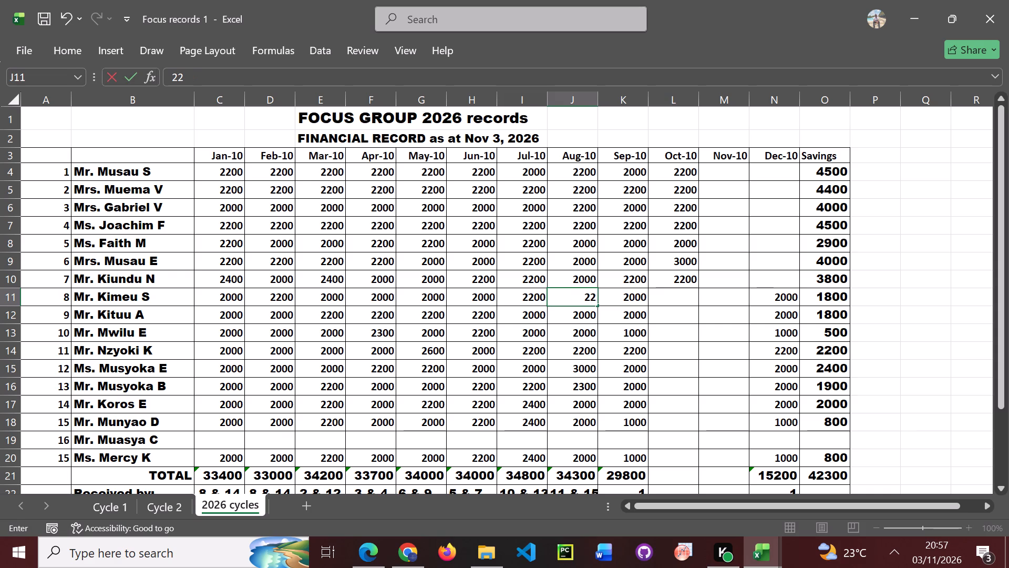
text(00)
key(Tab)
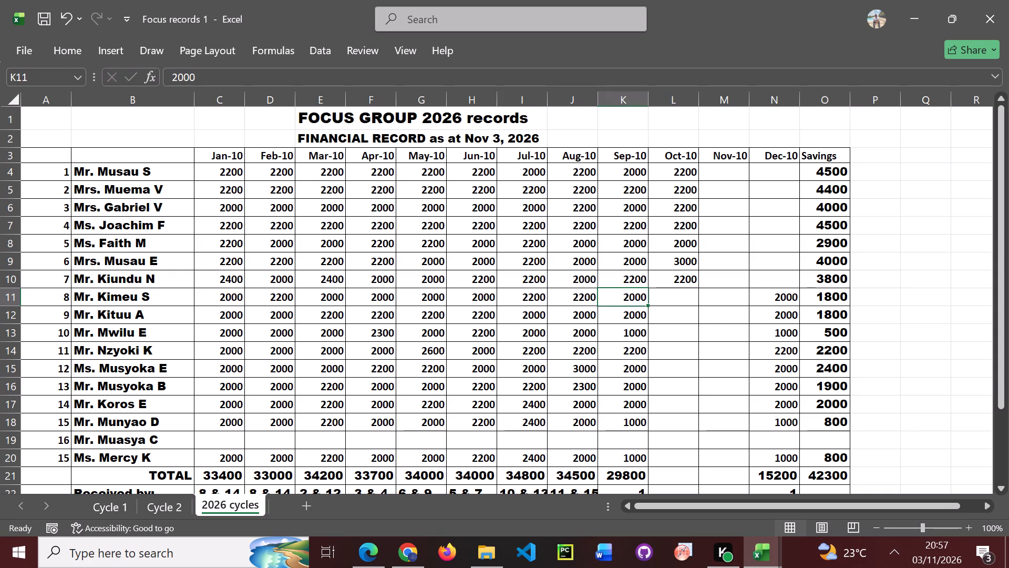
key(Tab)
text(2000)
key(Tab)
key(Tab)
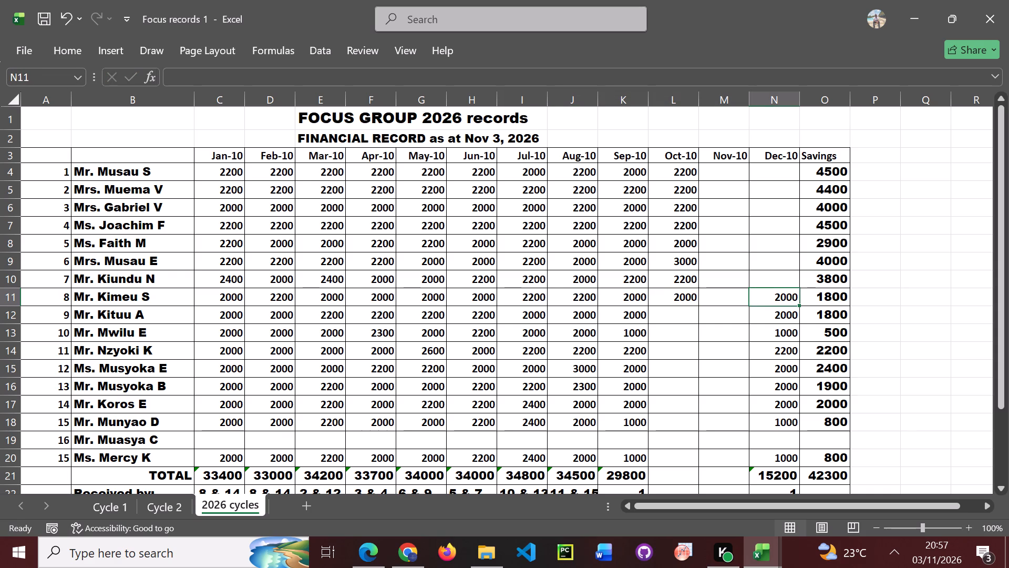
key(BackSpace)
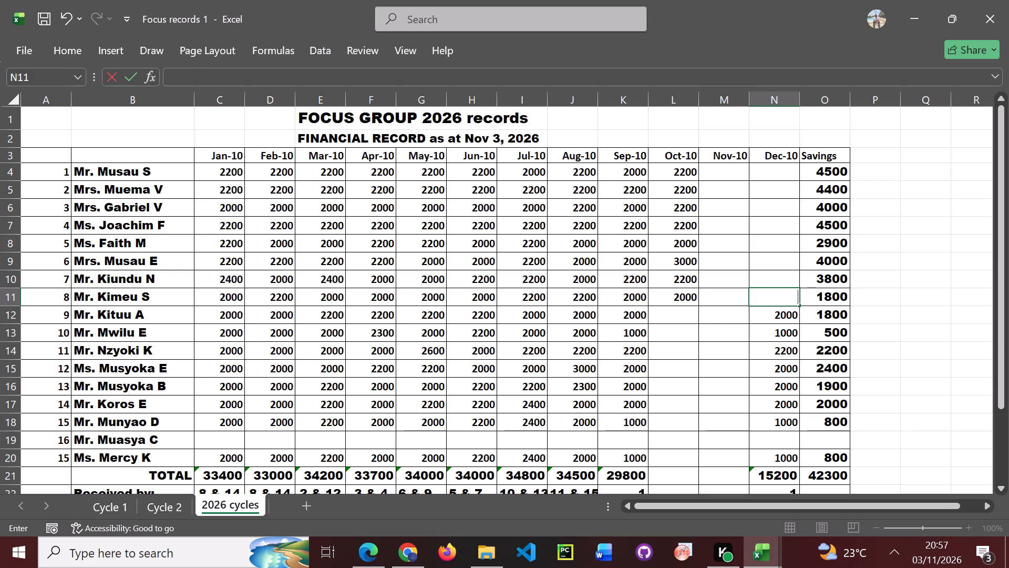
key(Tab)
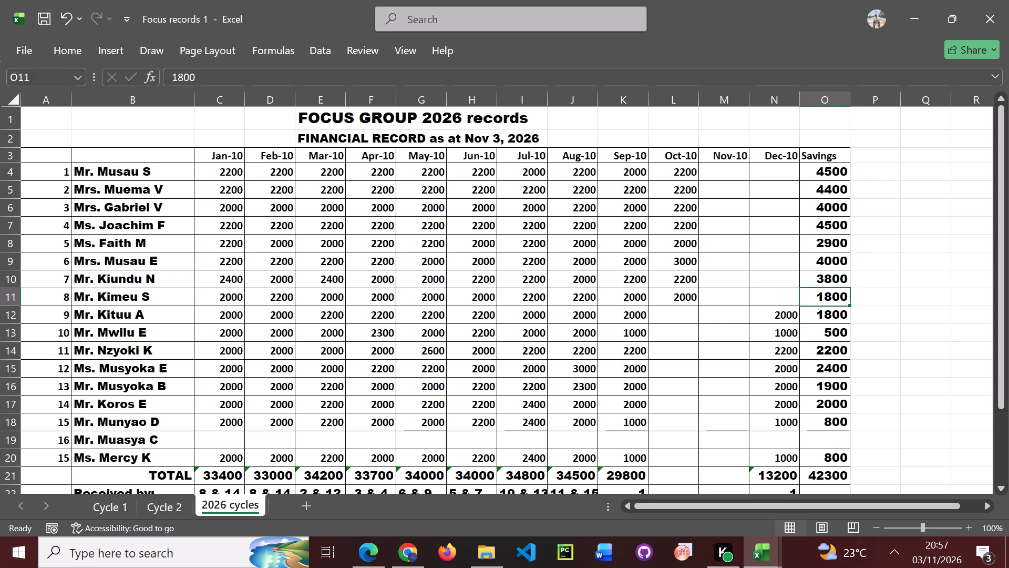
Set the eighth member's savings in O11 to 2900.
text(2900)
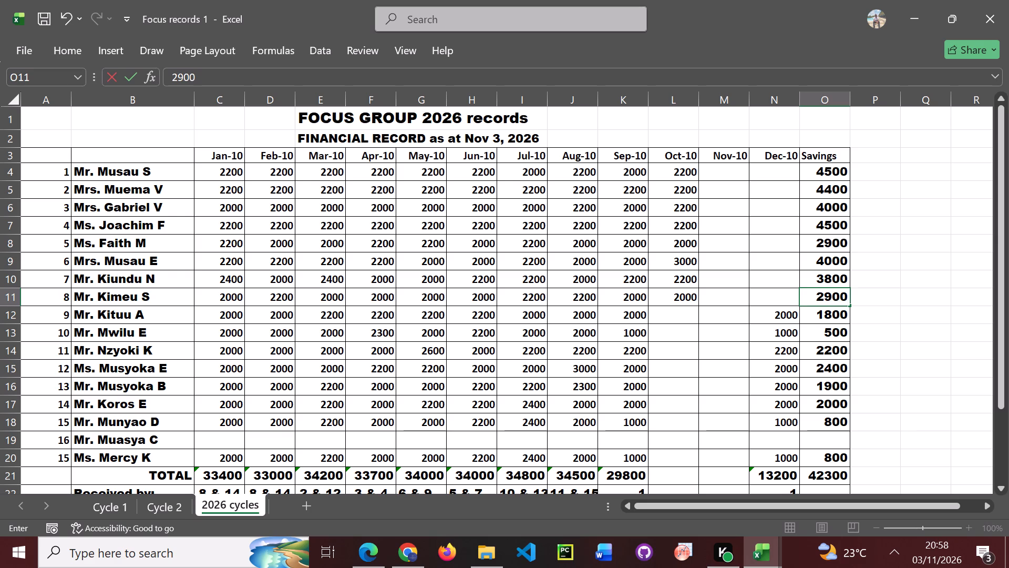
Update the ninth member's contributions in row 12: 2000 for Mar-10 in E12 and Jun-10 in H12, and 2500 for Jul-10 in I12.
click(226, 313)
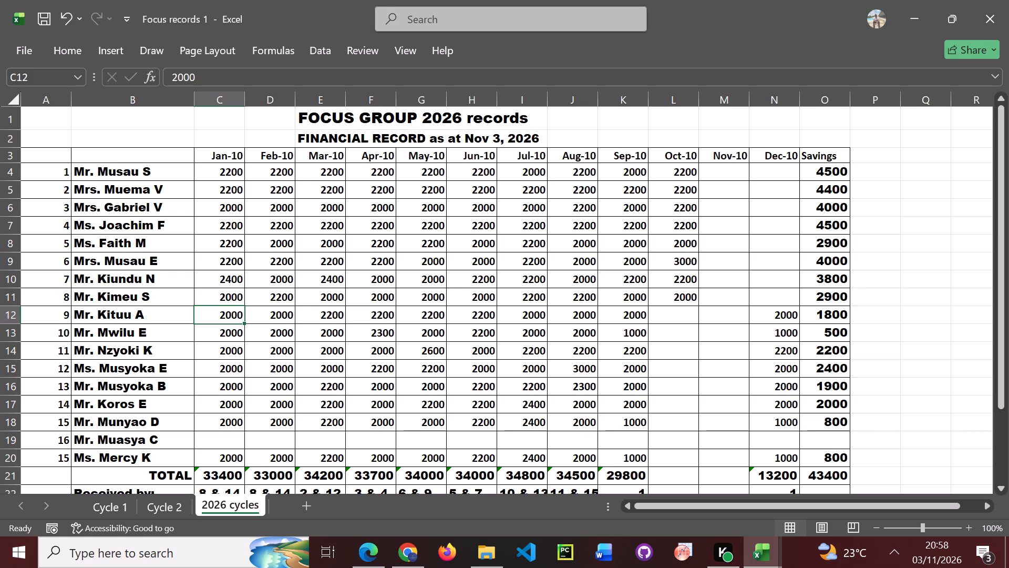
key(Tab)
key(Tab)
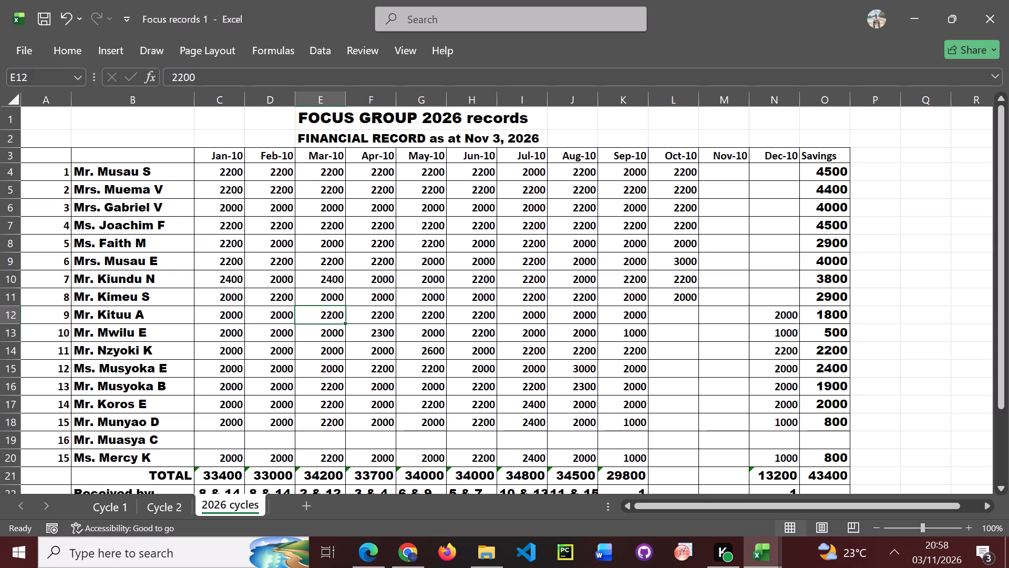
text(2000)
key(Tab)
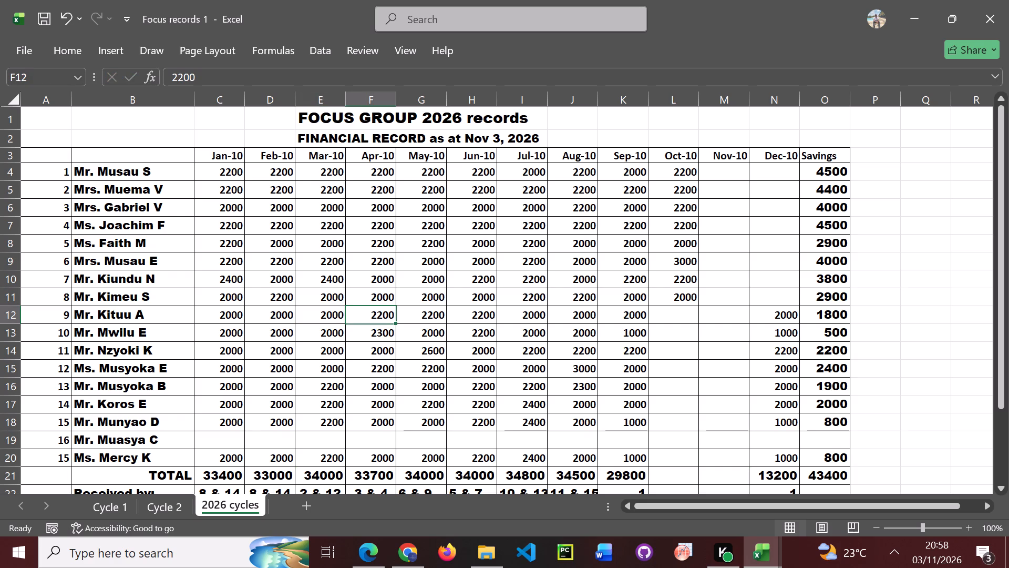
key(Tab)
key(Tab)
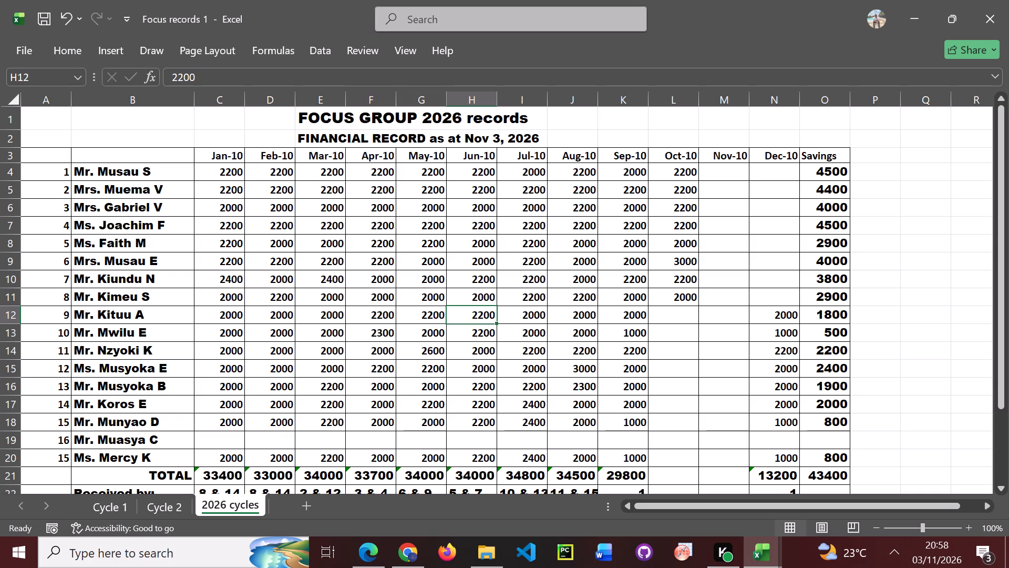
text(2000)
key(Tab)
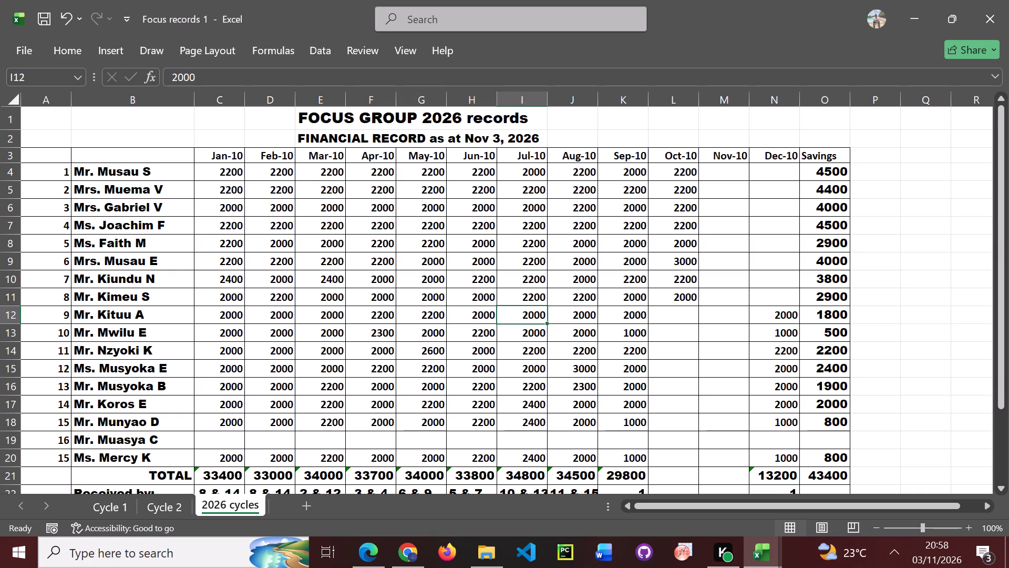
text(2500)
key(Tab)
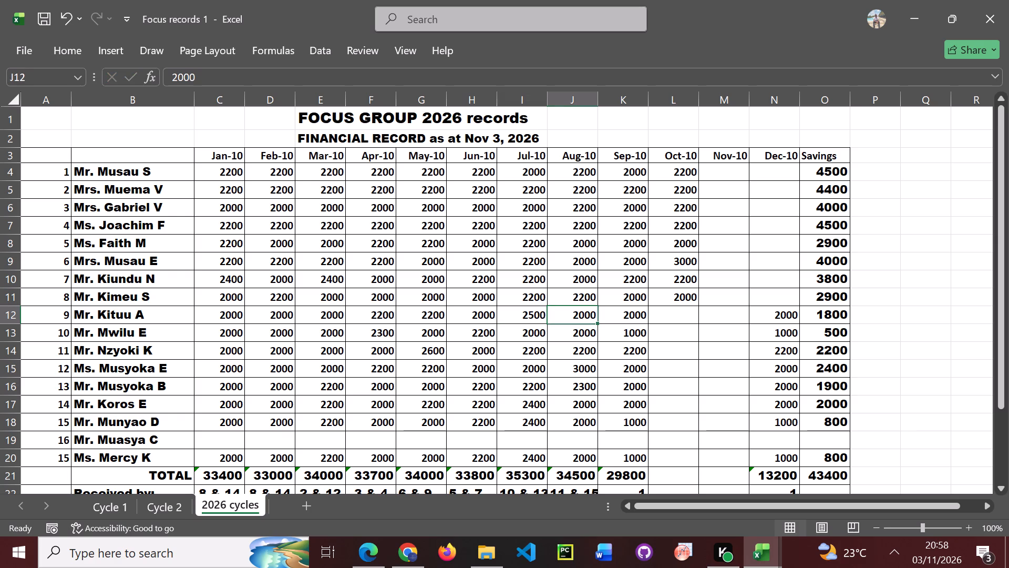
Set the ninth member's Sep-10 contribution in K12 to 2200 and Oct-10 in L12 to 2000, and clear Dec-10 in N12.
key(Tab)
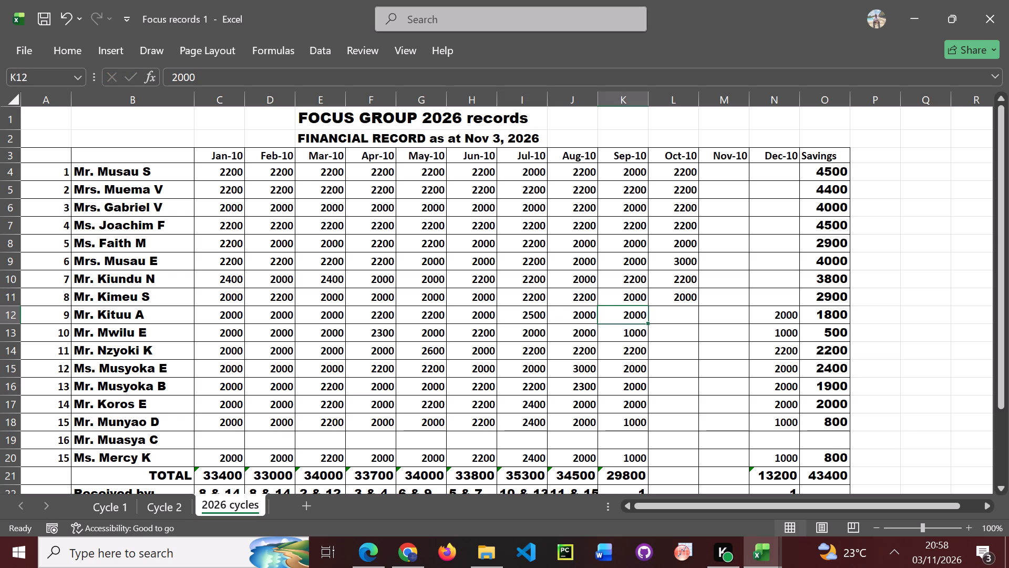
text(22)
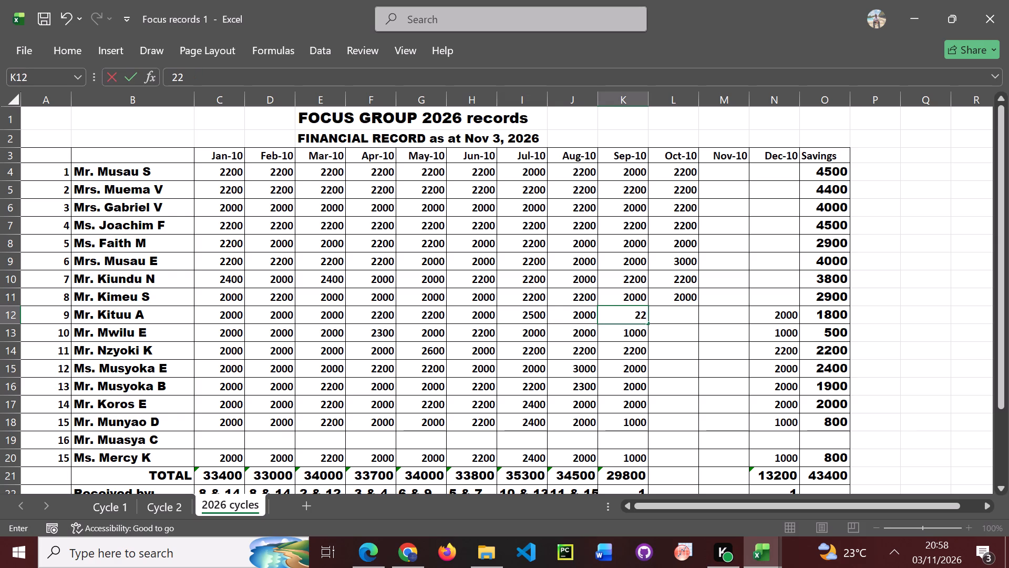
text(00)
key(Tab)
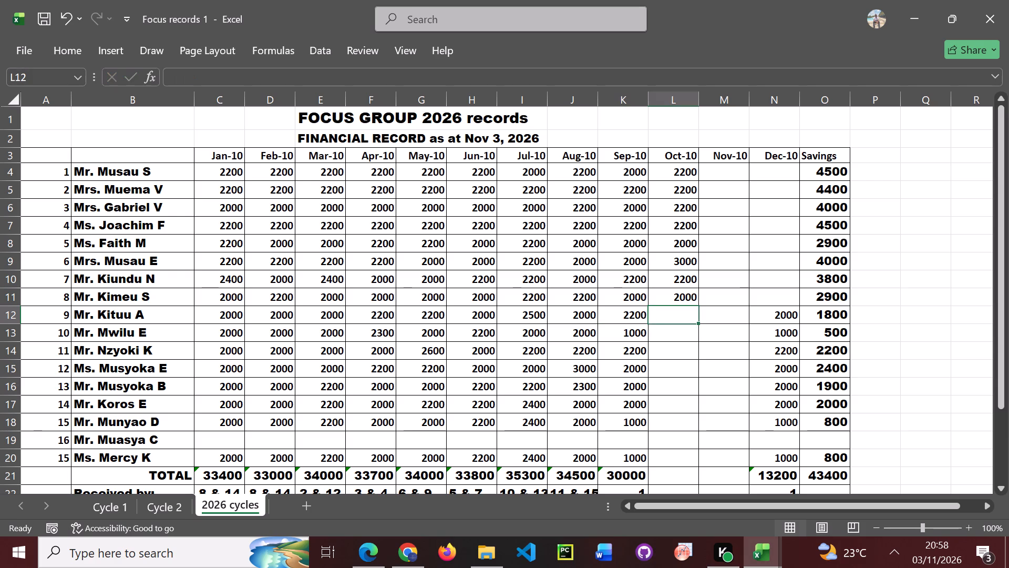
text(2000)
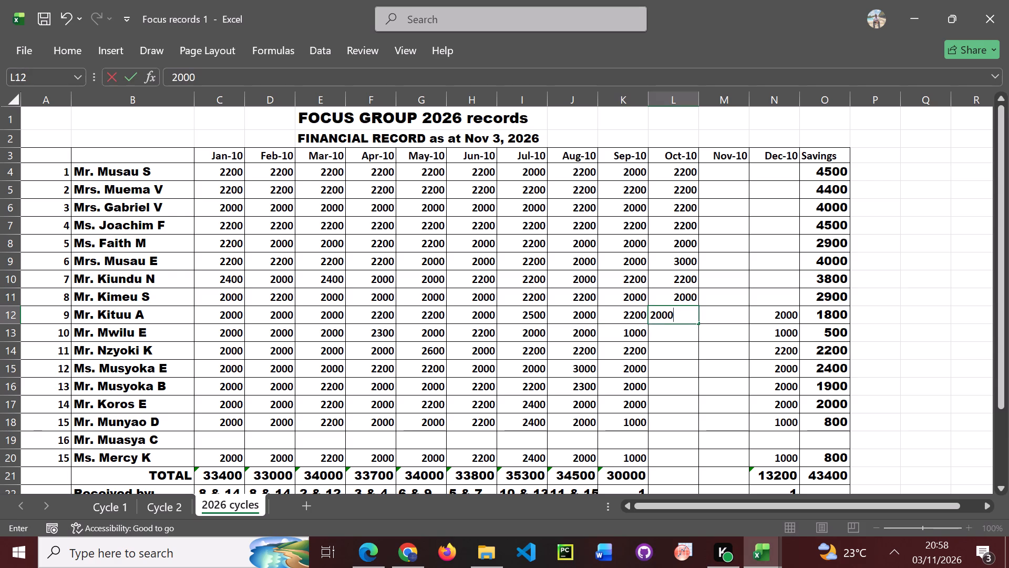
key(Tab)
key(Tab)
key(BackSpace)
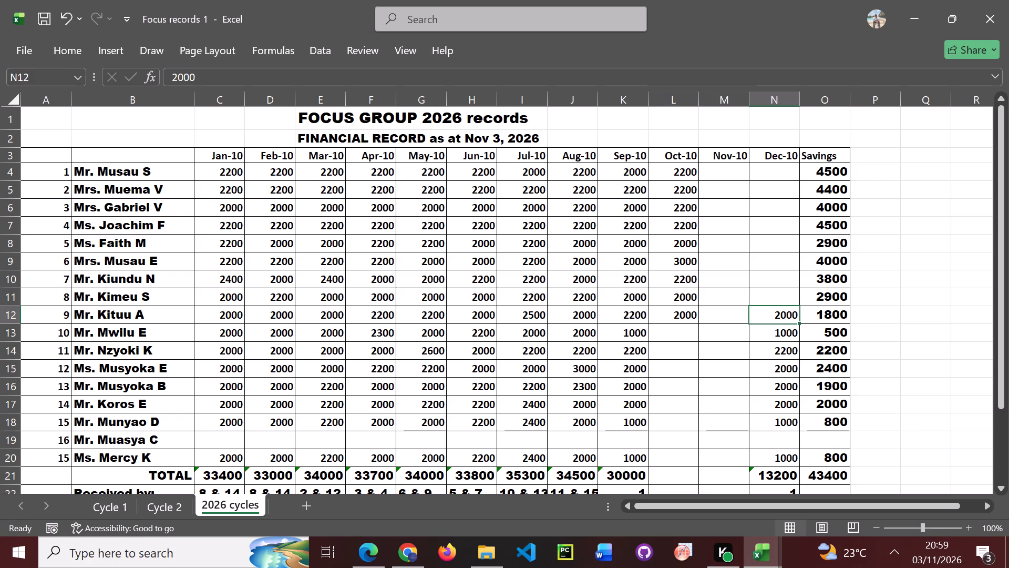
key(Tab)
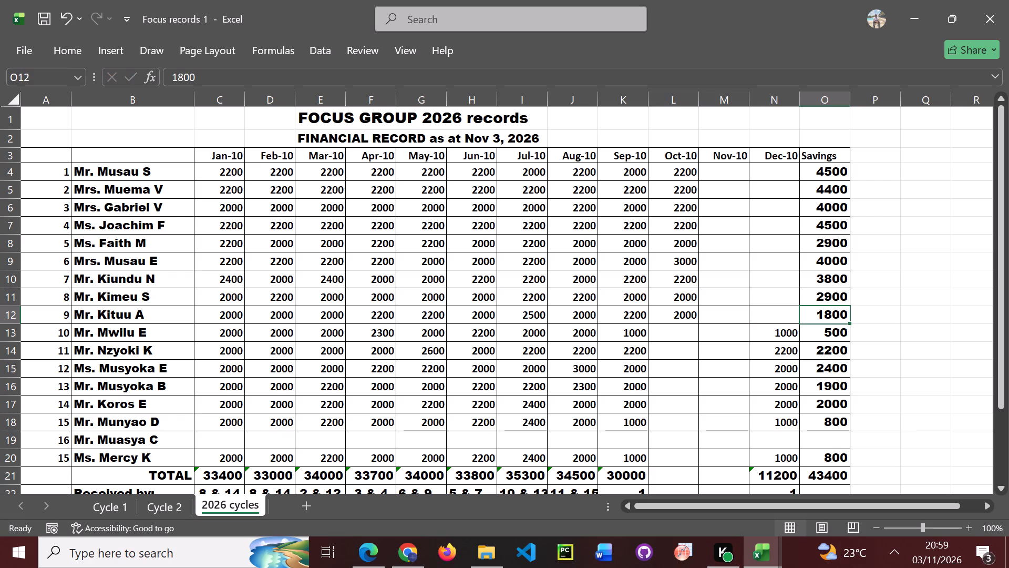
Set the ninth member's savings in O12 to 3500.
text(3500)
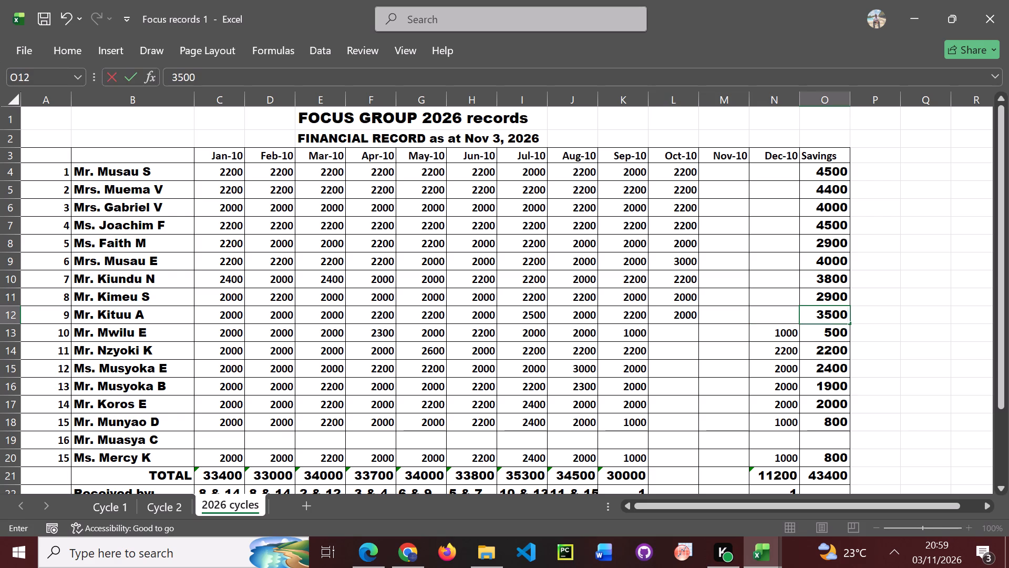
Set the tenth member's Jan-10 contribution in C13 and Mar-10 contribution in E13 to 2200 each.
click(214, 336)
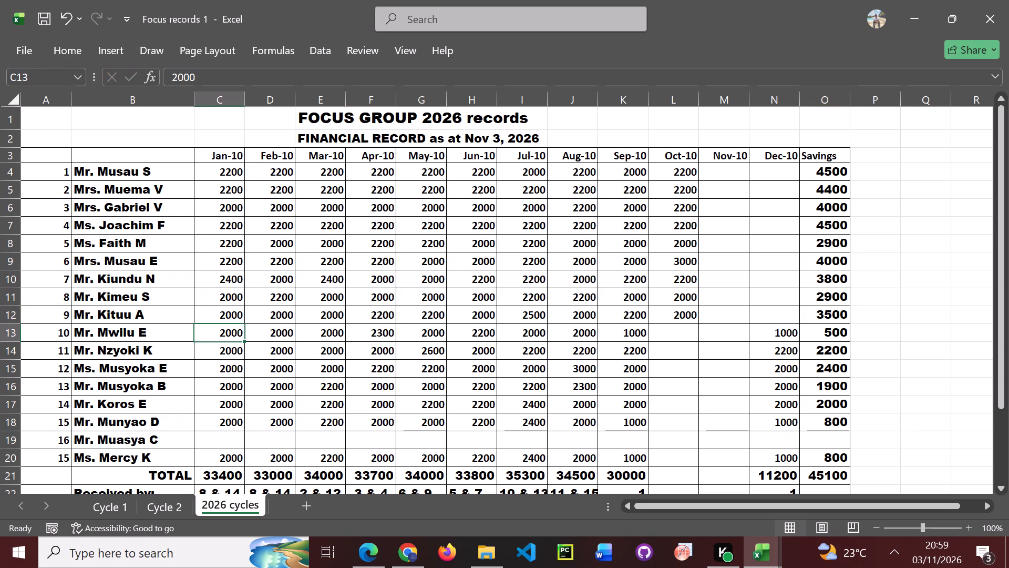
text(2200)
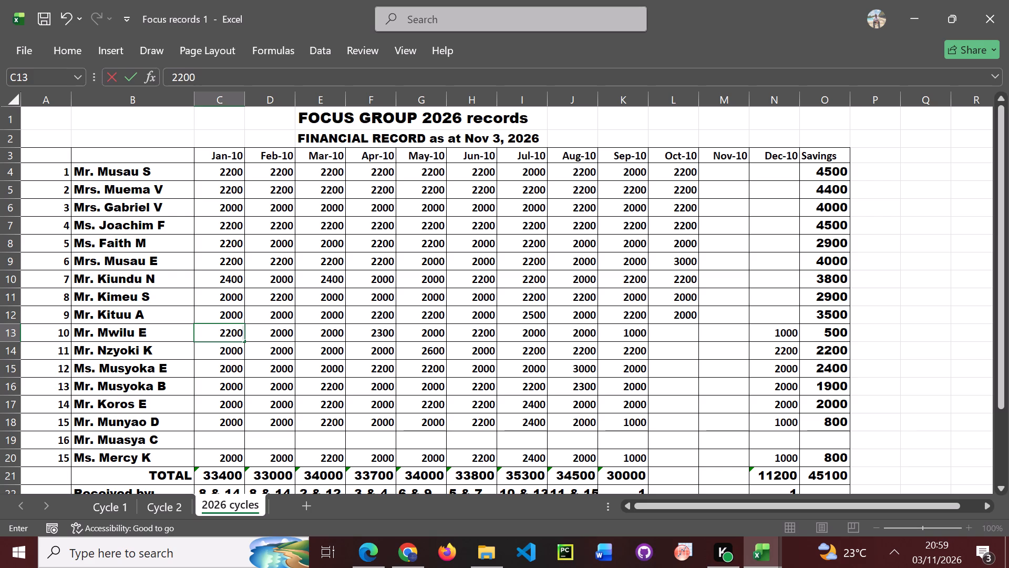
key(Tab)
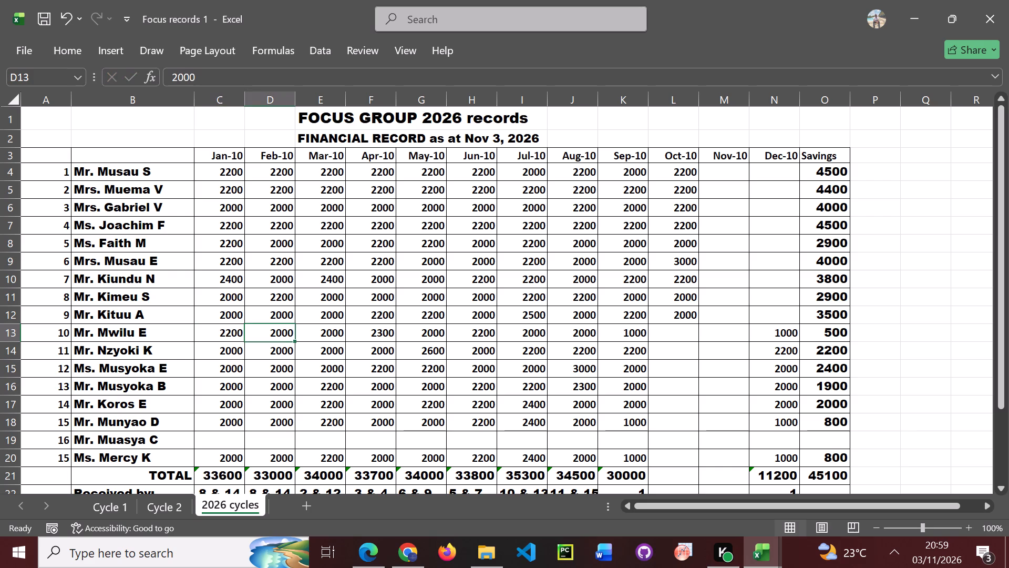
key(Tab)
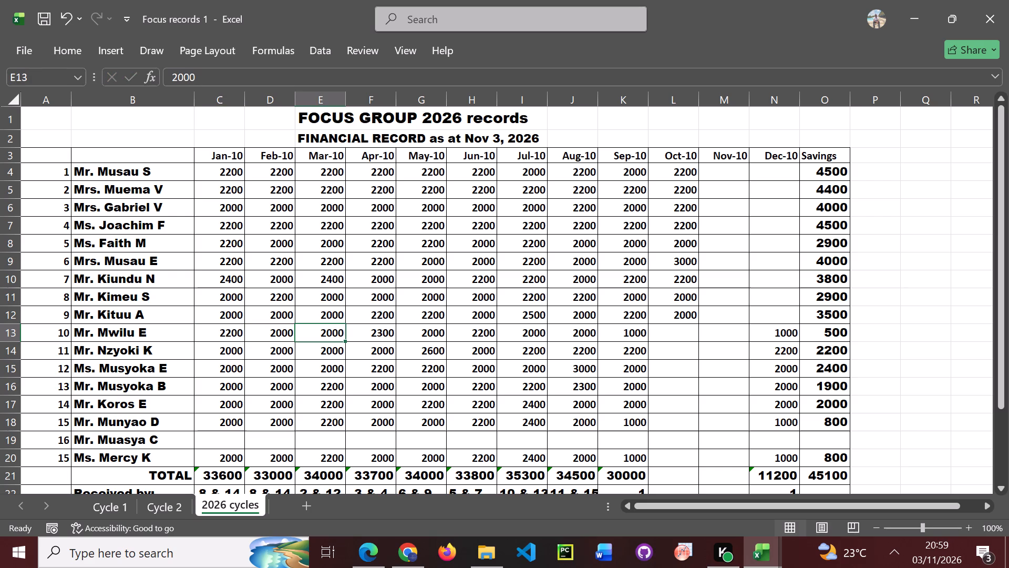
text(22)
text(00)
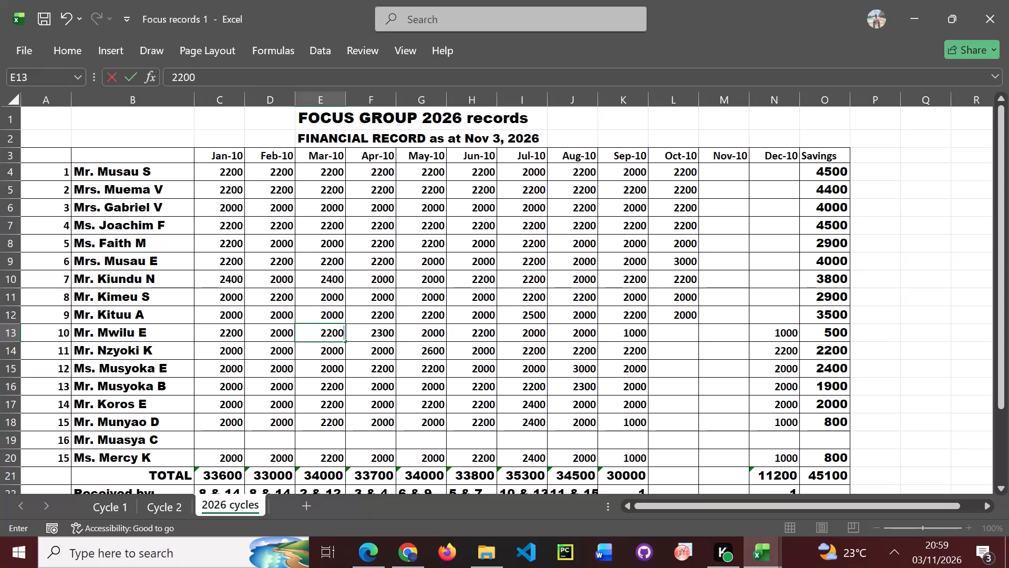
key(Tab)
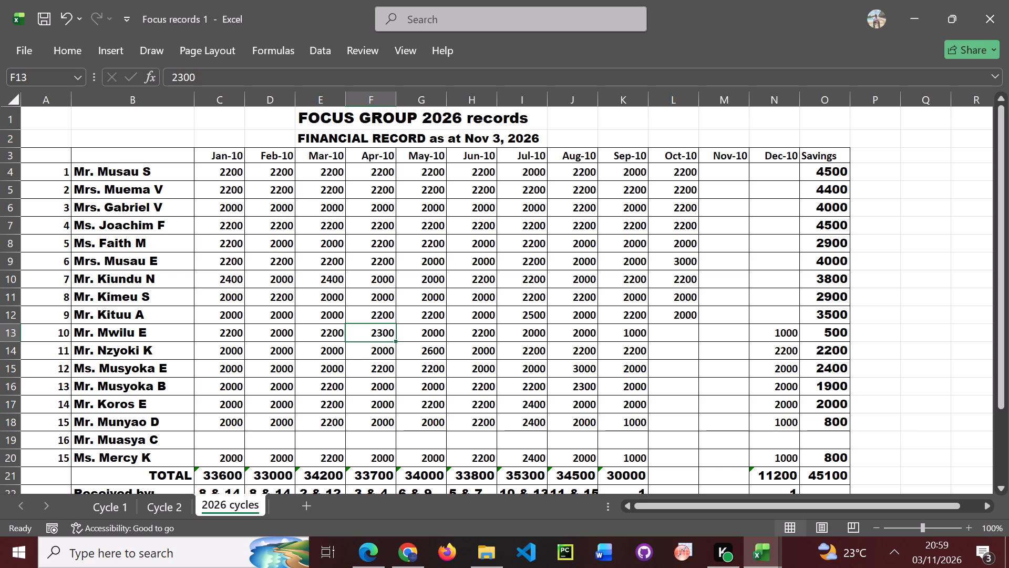
Update the tenth member's contributions in row 13: 2200 for Apr-10 in F13, Jun-10 in H13 and Jul-10 in I13, and 2300 for May-10 in G13.
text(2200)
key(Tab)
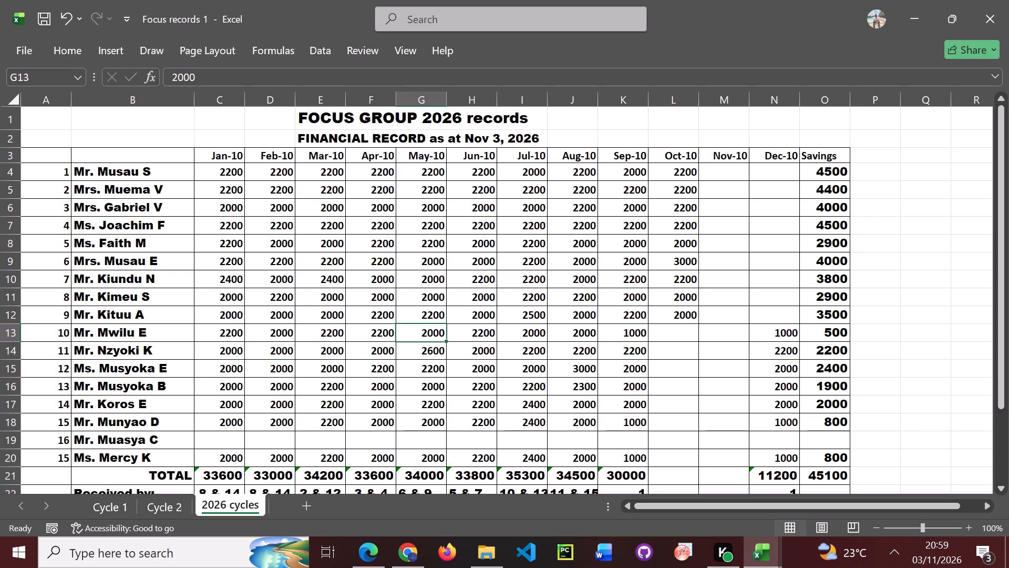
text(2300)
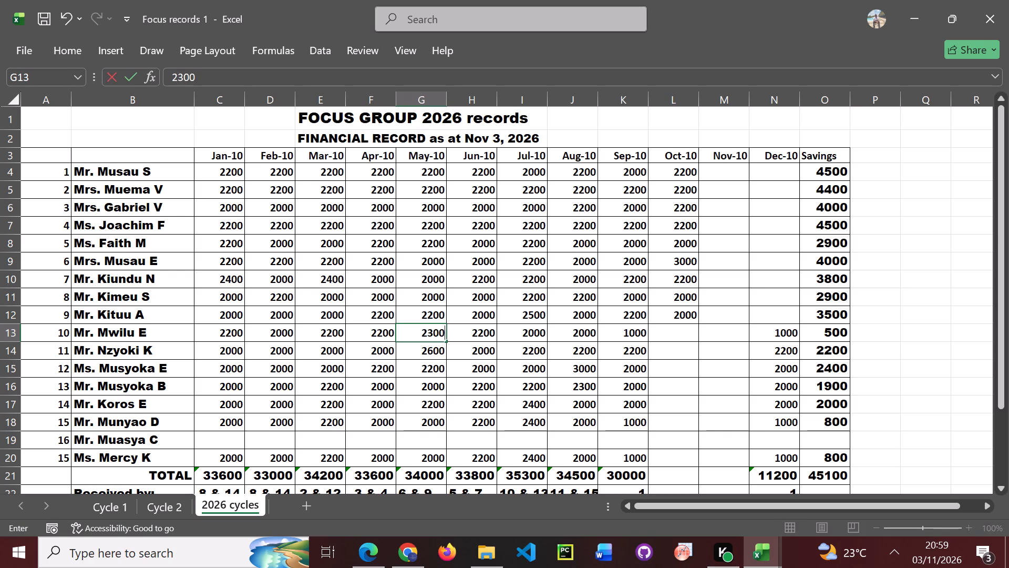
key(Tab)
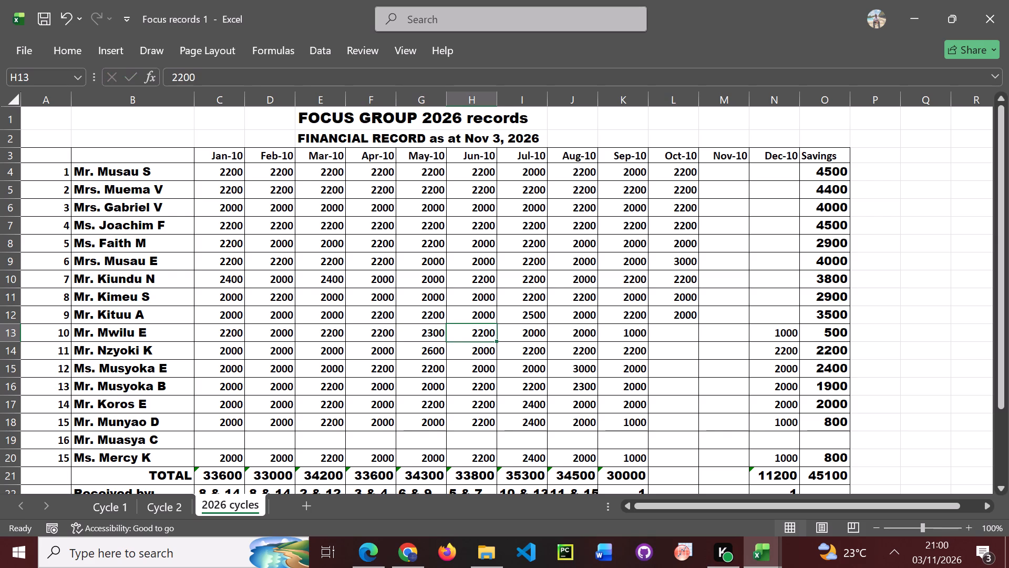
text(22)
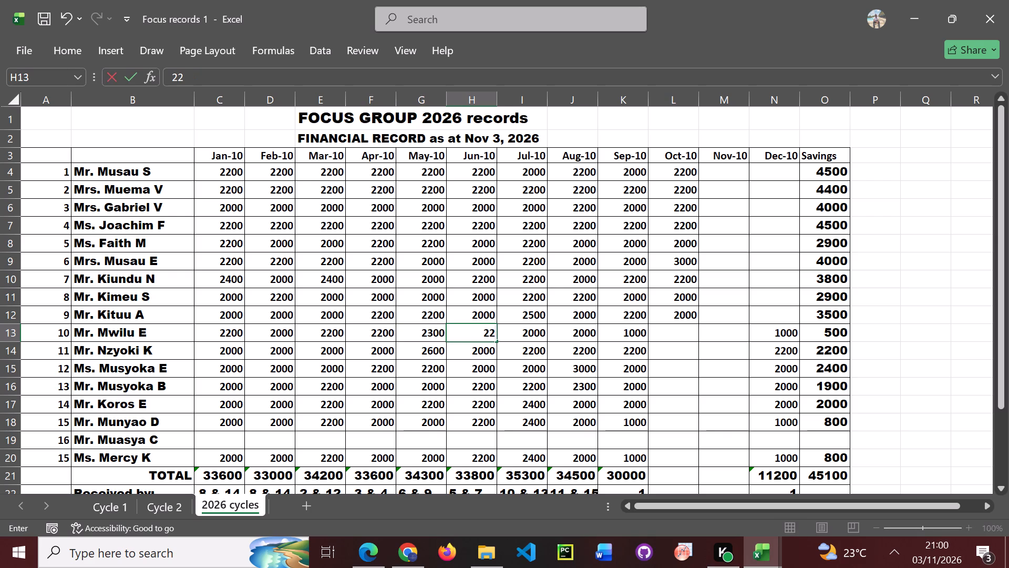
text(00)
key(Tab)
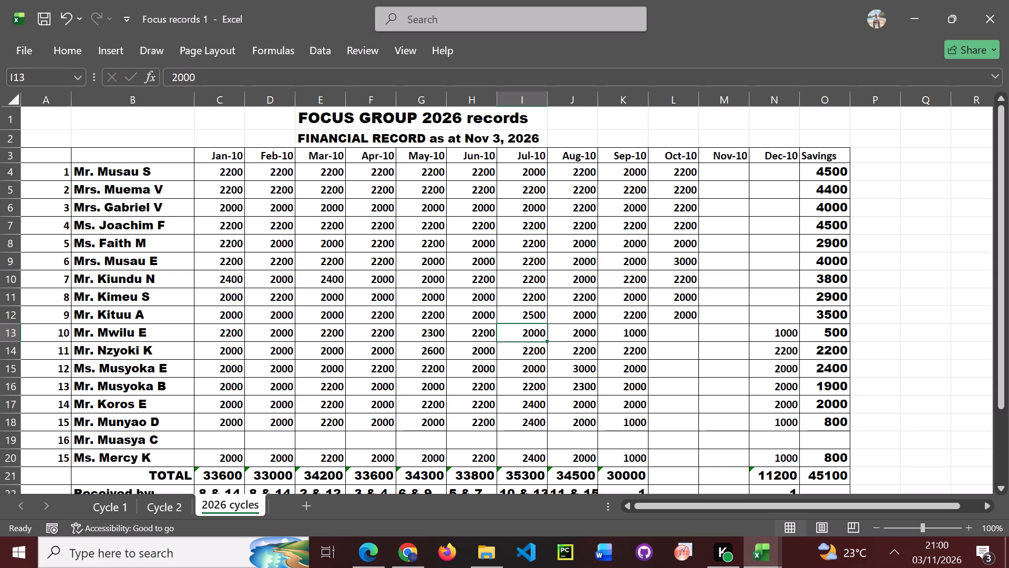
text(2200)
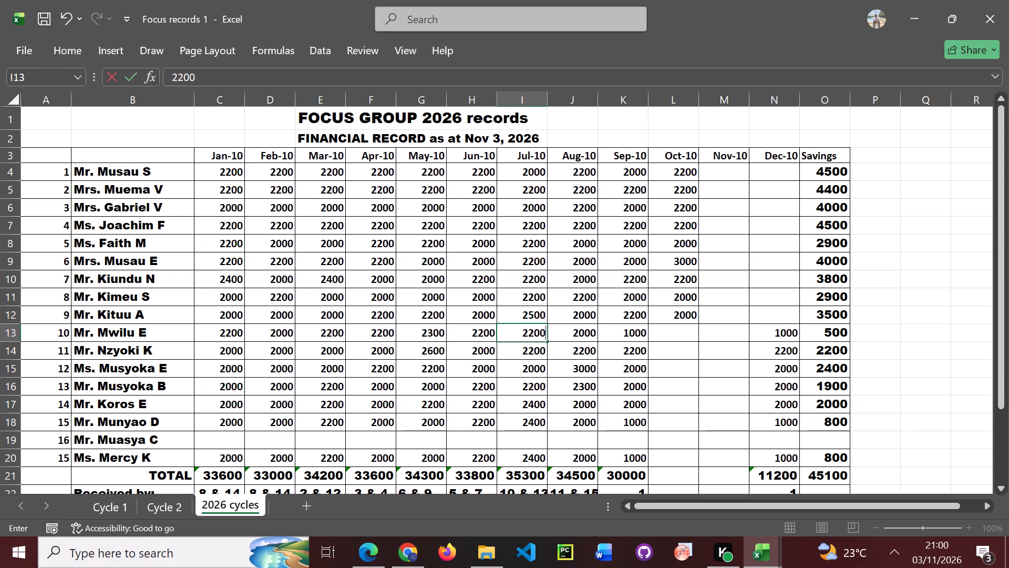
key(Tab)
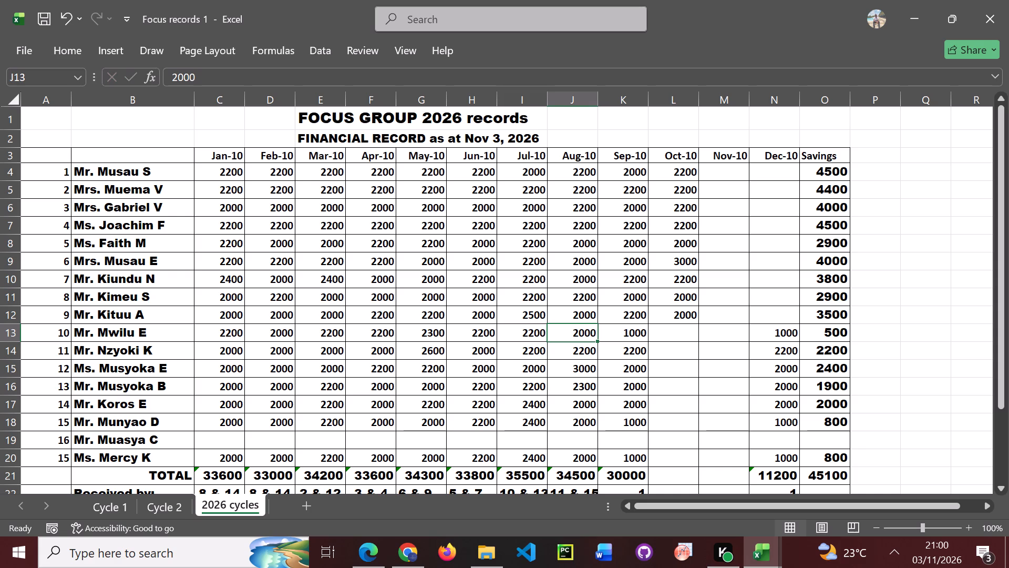
Set the tenth member's Aug-10, Sep-10 and Oct-10 contributions in J13, K13 and L13 to 2200 each, and clear Dec-10 in N13.
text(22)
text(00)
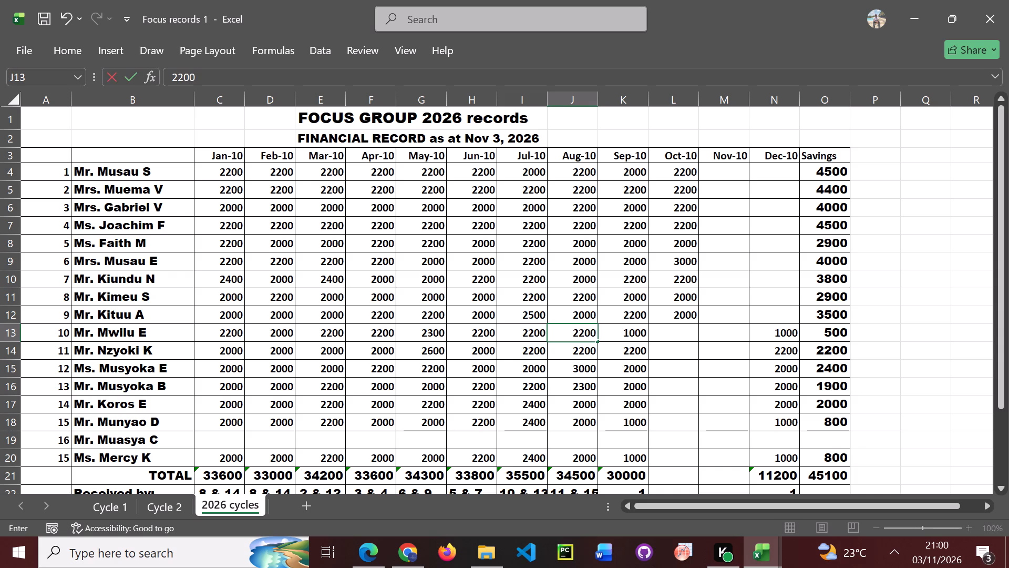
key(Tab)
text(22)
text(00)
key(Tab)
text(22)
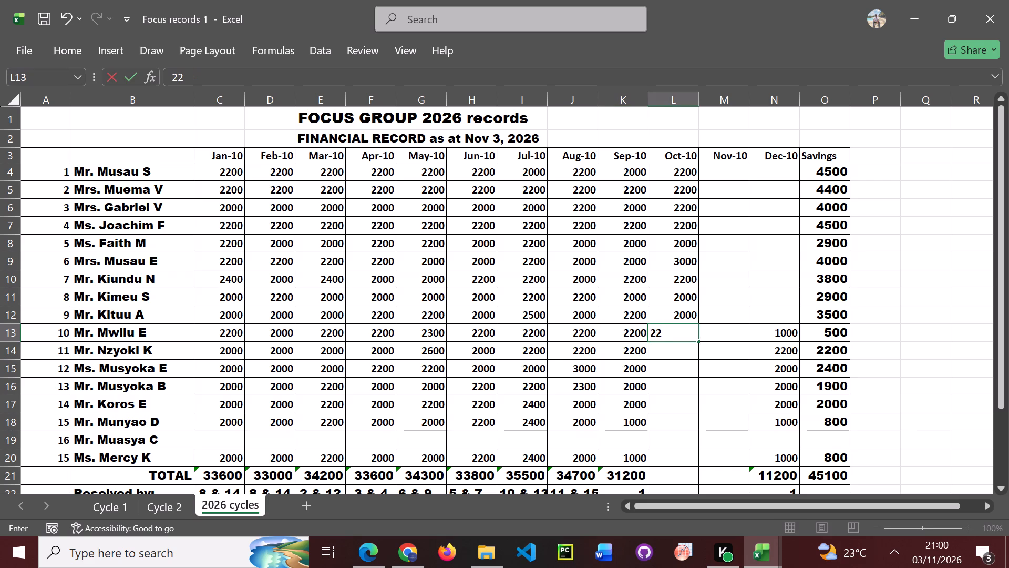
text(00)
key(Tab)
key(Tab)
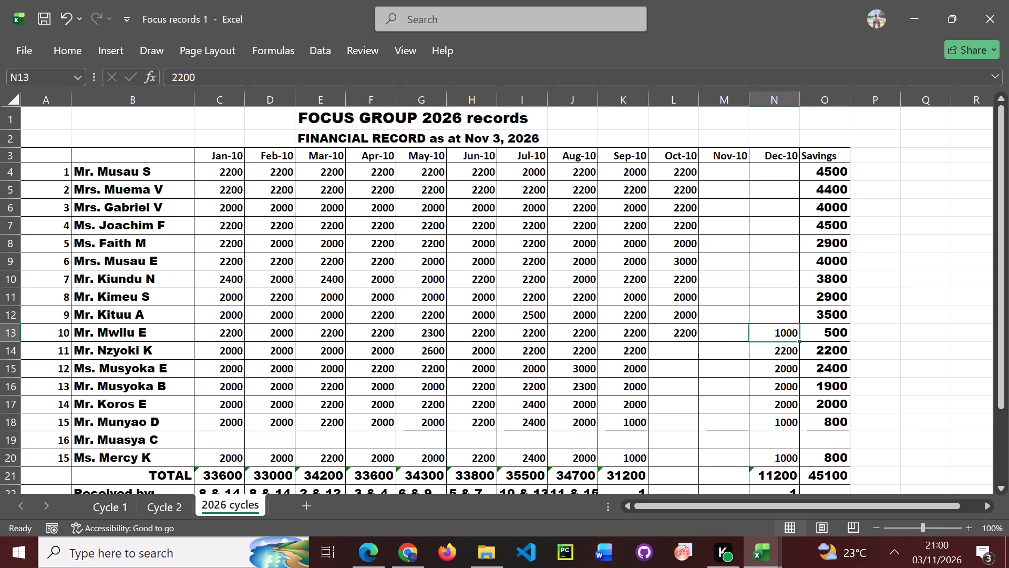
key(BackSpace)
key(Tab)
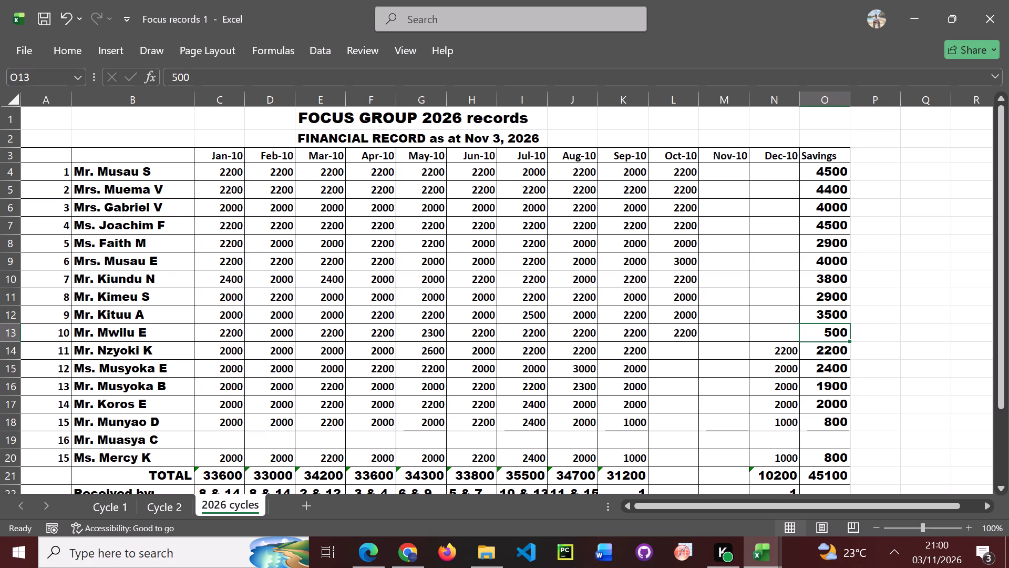
Set the tenth member's savings in O13 to 4250.
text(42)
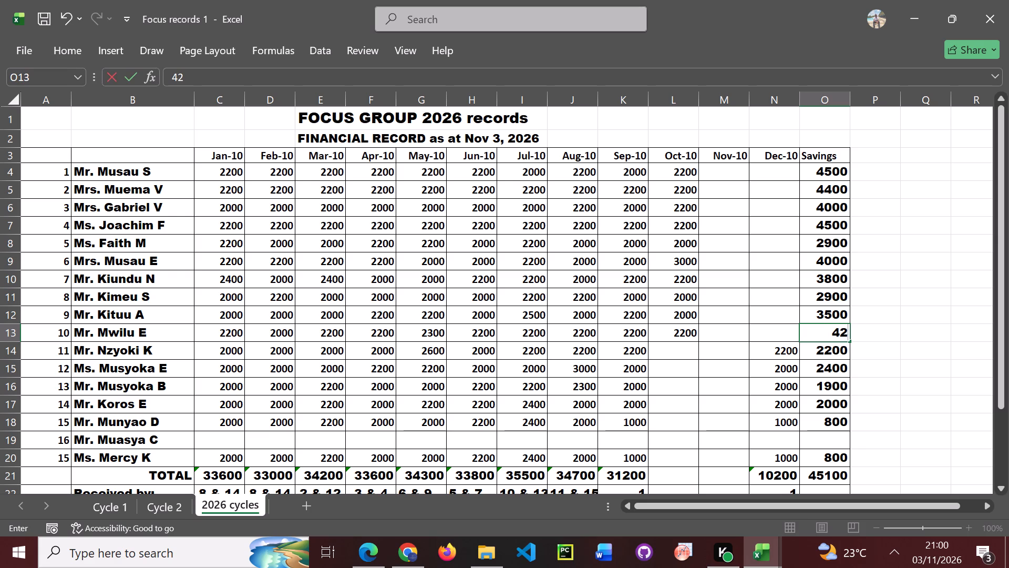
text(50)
Update the eleventh member's contributions in row 14: 2200 for Jan-10 in C14 and Feb-10 in D14, and 2000 for May-10 in G14.
click(222, 351)
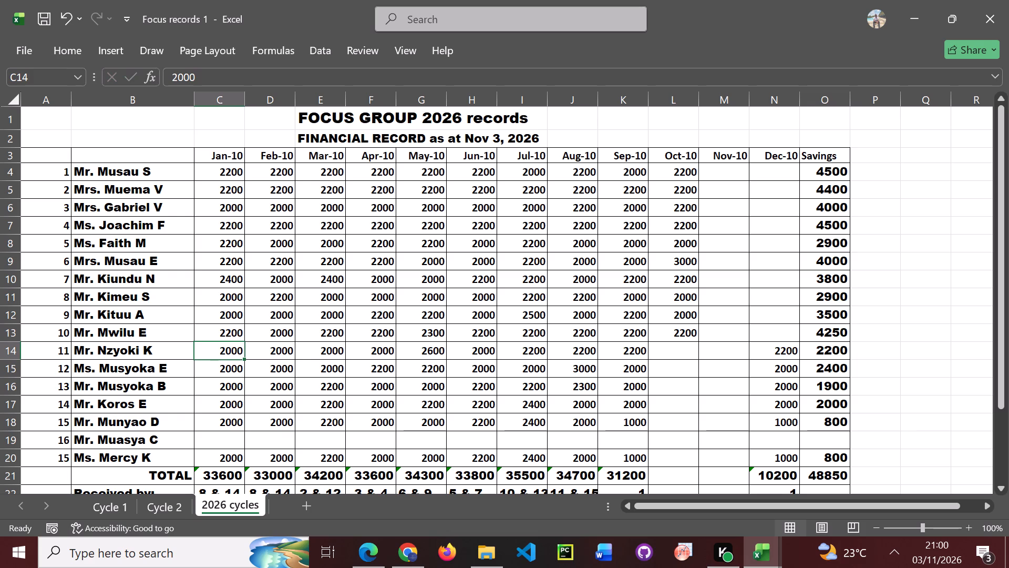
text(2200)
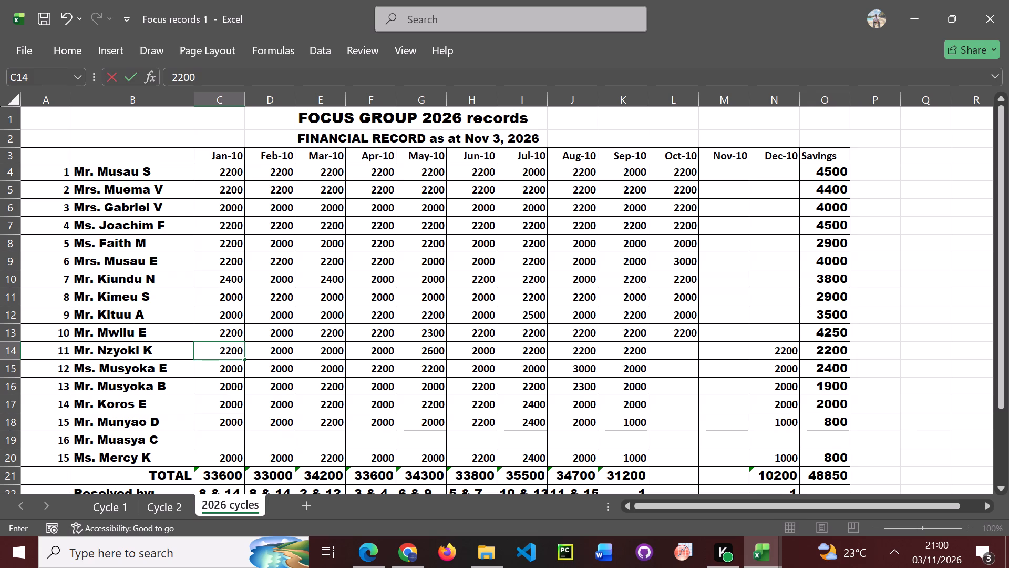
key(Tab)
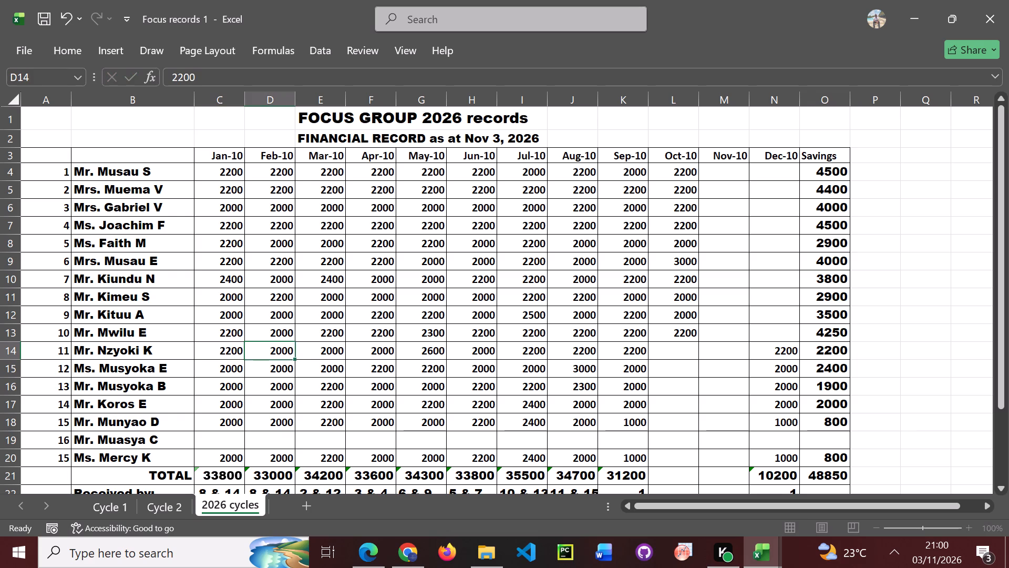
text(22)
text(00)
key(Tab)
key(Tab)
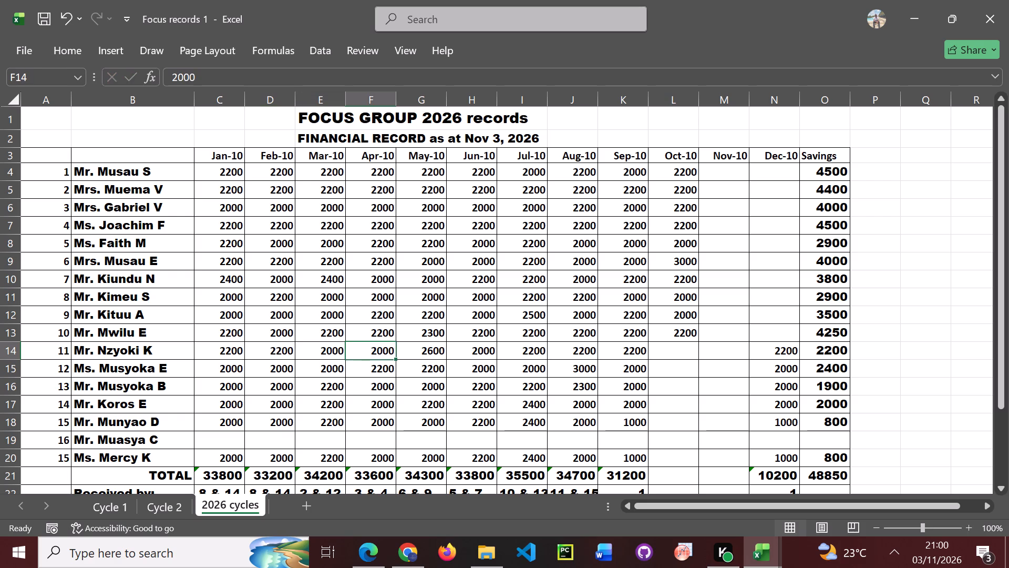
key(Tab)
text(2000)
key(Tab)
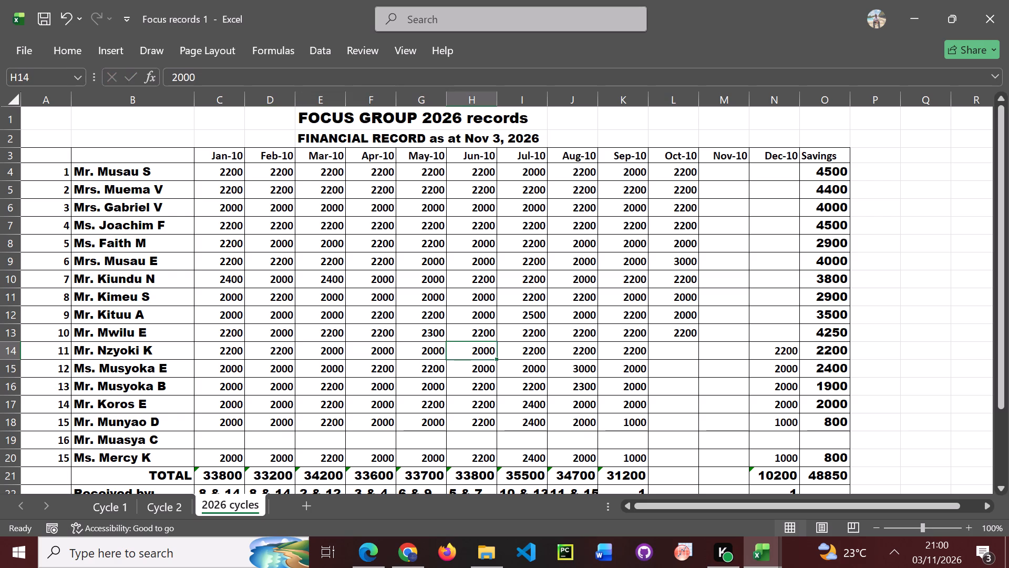
Set the eleventh member's Jul-10 to Oct-10 contributions in I14 through L14 to 2000 each, and clear Dec-10 in N14.
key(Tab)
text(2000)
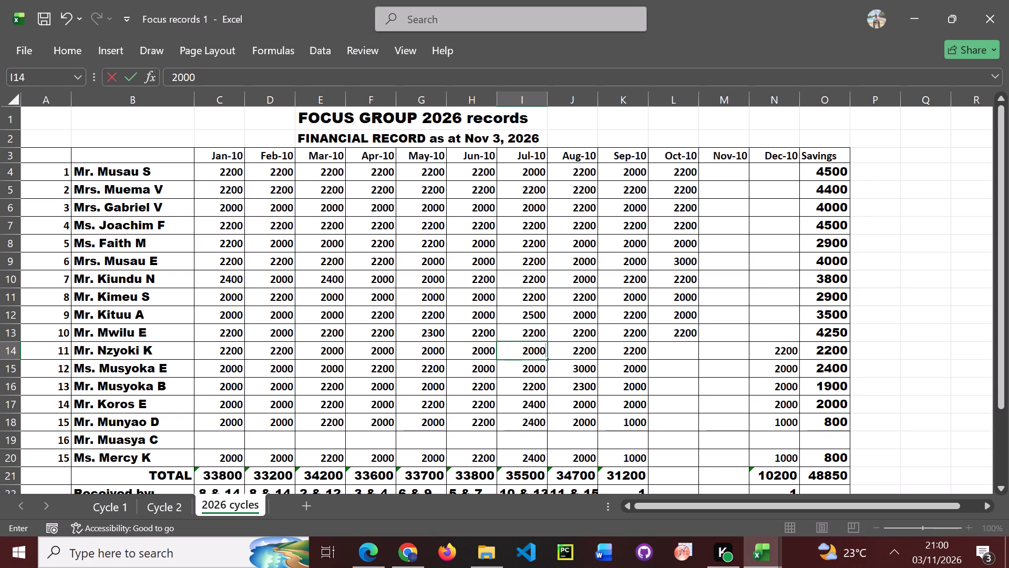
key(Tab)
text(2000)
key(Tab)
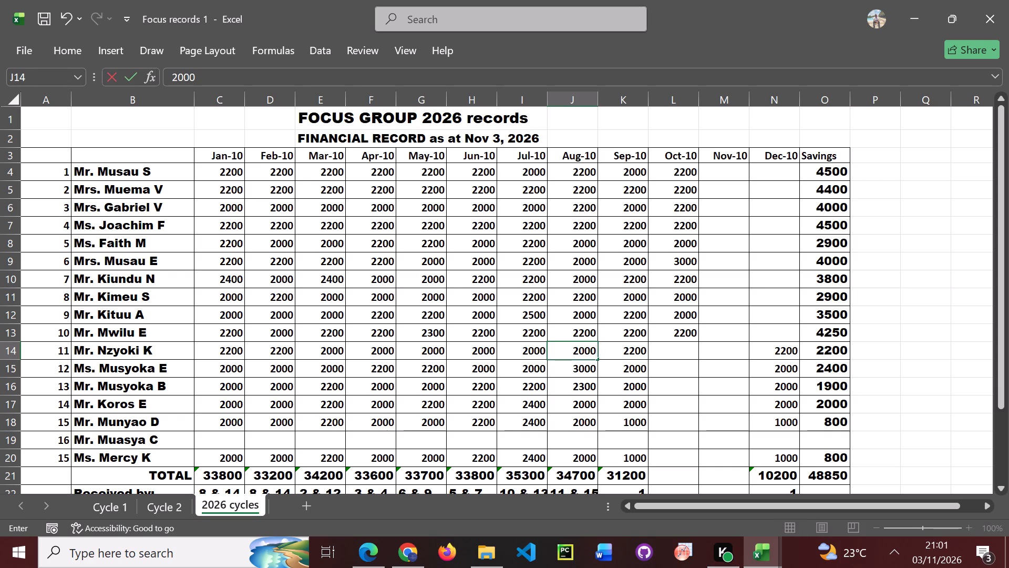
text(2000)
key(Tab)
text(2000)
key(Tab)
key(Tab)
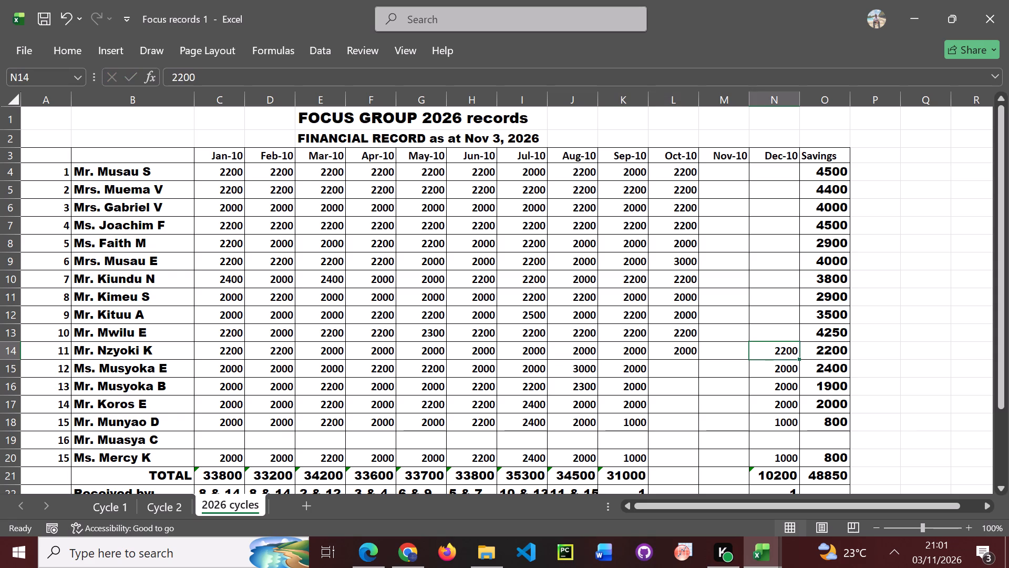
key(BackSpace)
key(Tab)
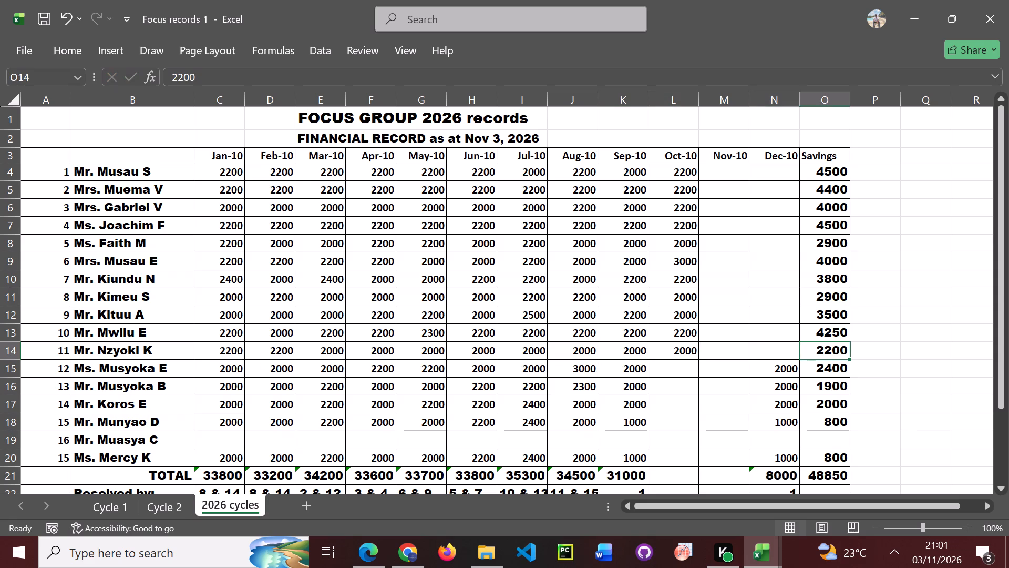
Set the eleventh member's savings in O14 to 2200.
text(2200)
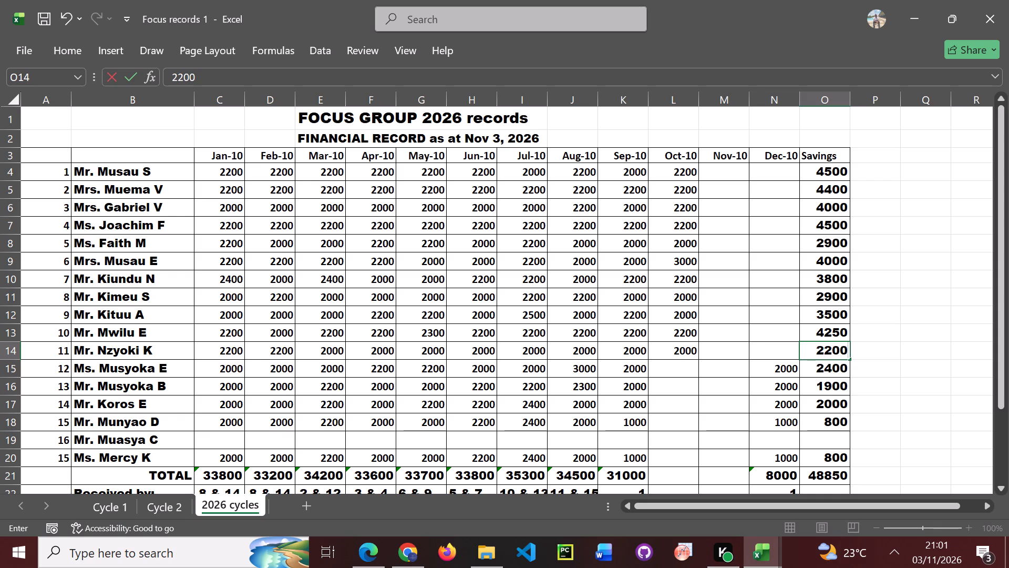
Set the twelfth member's Apr-10 and May-10 contributions in F15 and G15 to 2000 each.
click(219, 372)
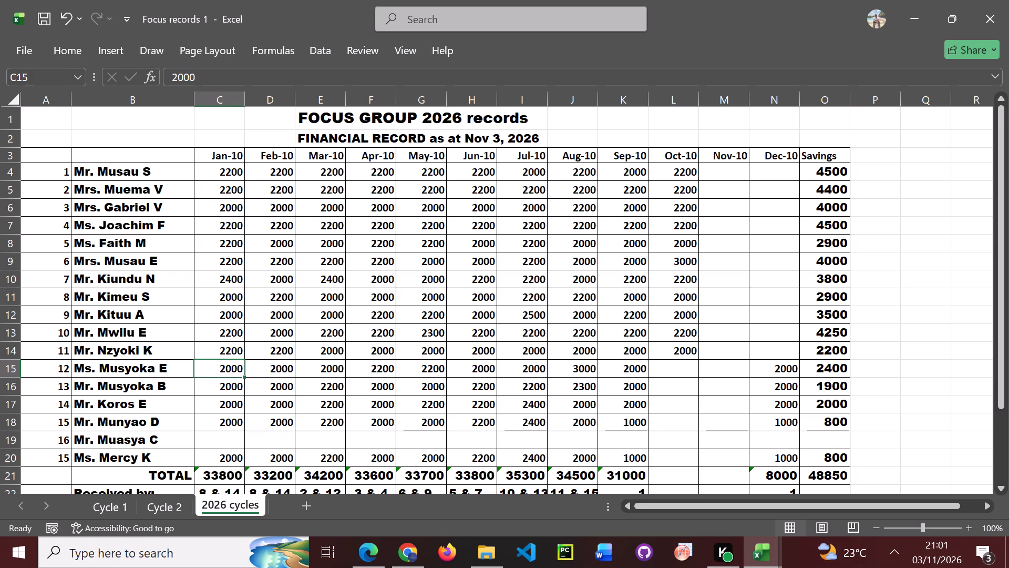
click(369, 368)
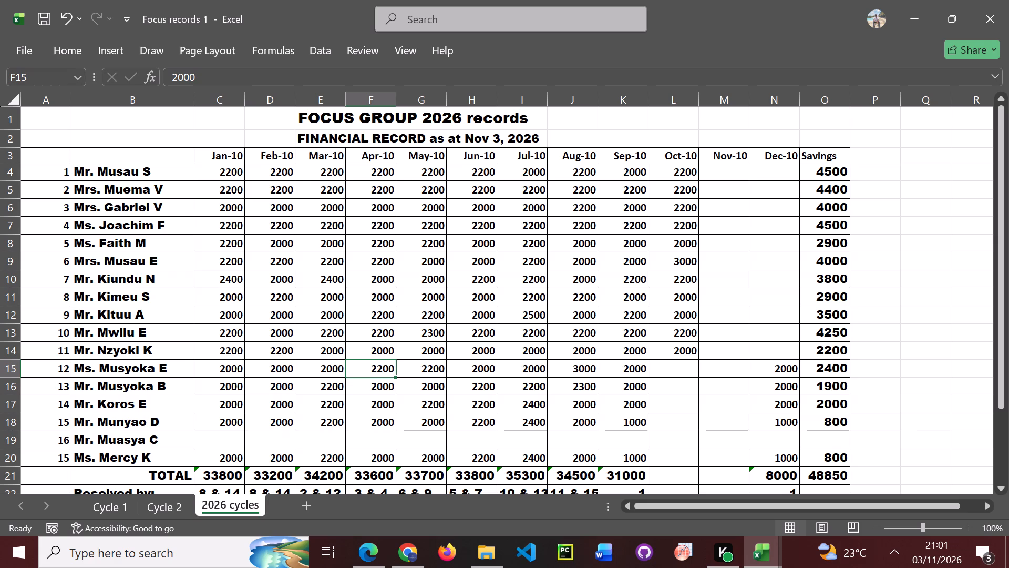
text(2000)
key(Tab)
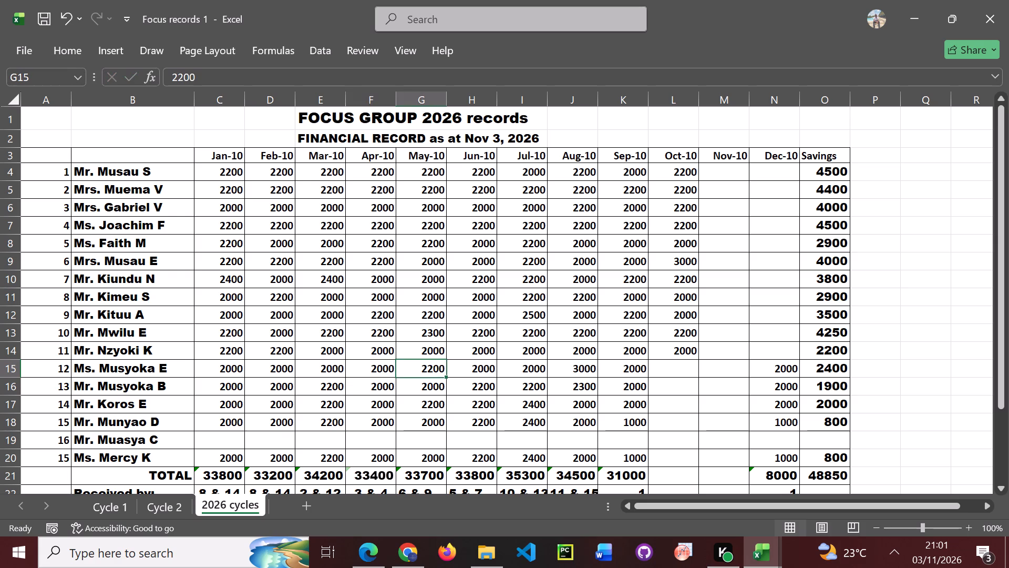
text(2000)
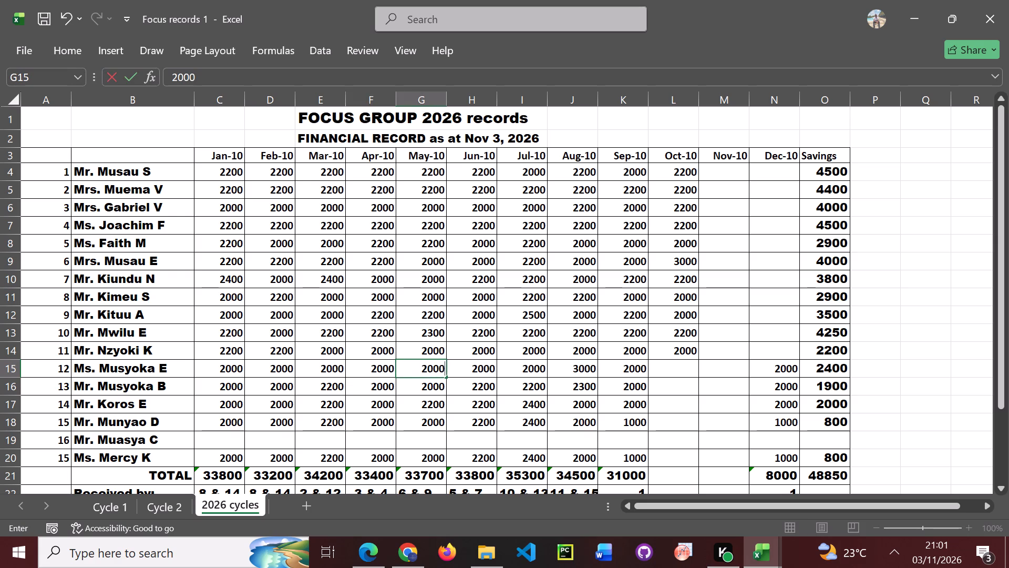
key(Tab)
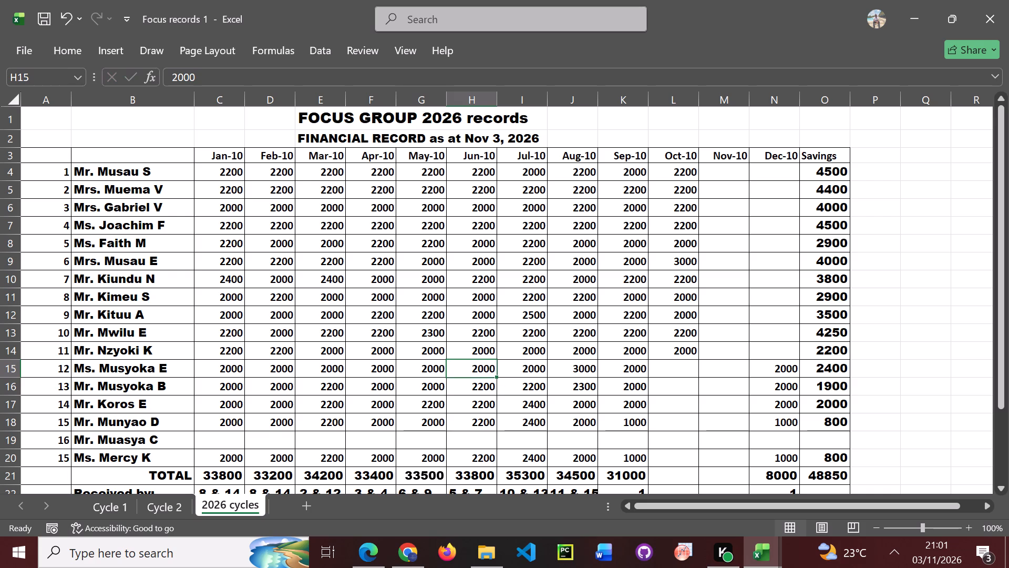
click(429, 368)
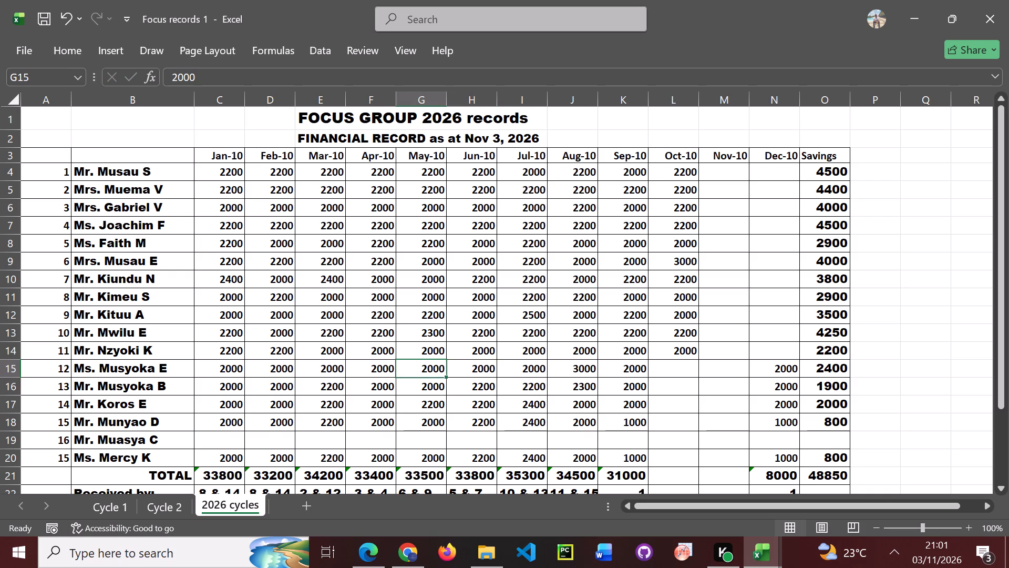
Set the twelfth member's May-10 contribution in G15 to 2600.
text(2600)
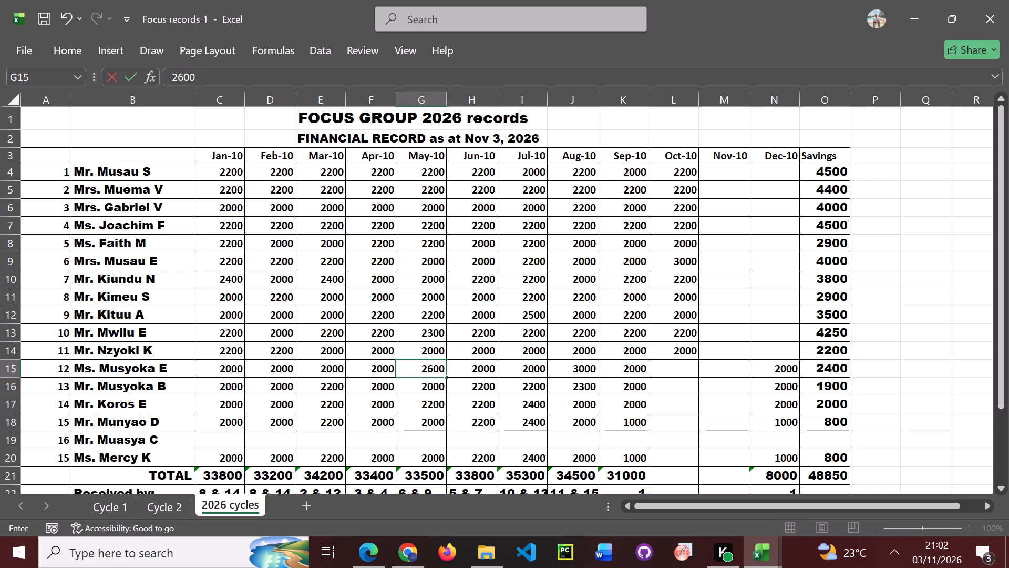
Set the twelfth member's contributions to 2200 in I15 for Jul-10 and 2000 in J15 and L15 for Aug-10 and Oct-10; clear Dec-10 in N15.
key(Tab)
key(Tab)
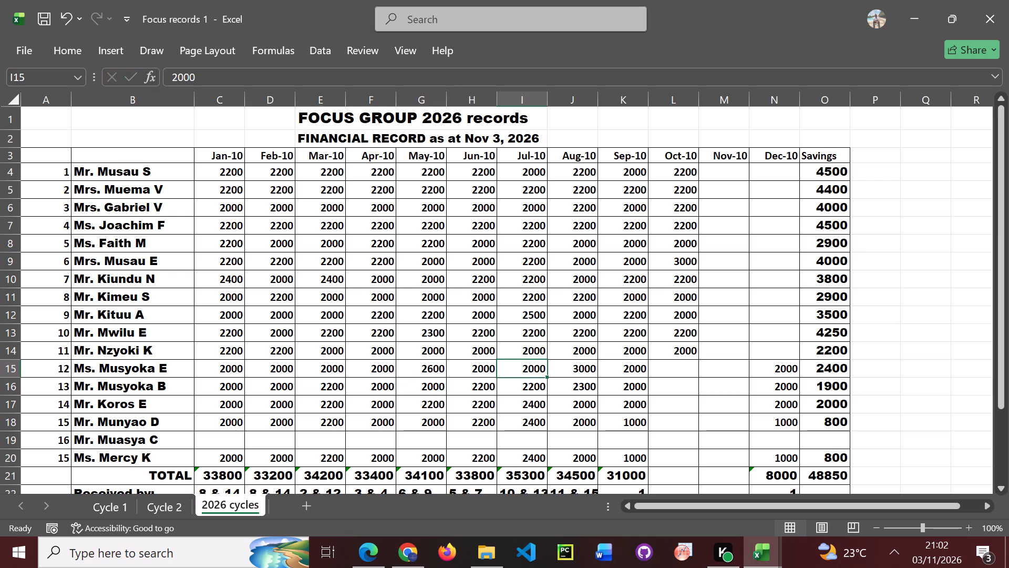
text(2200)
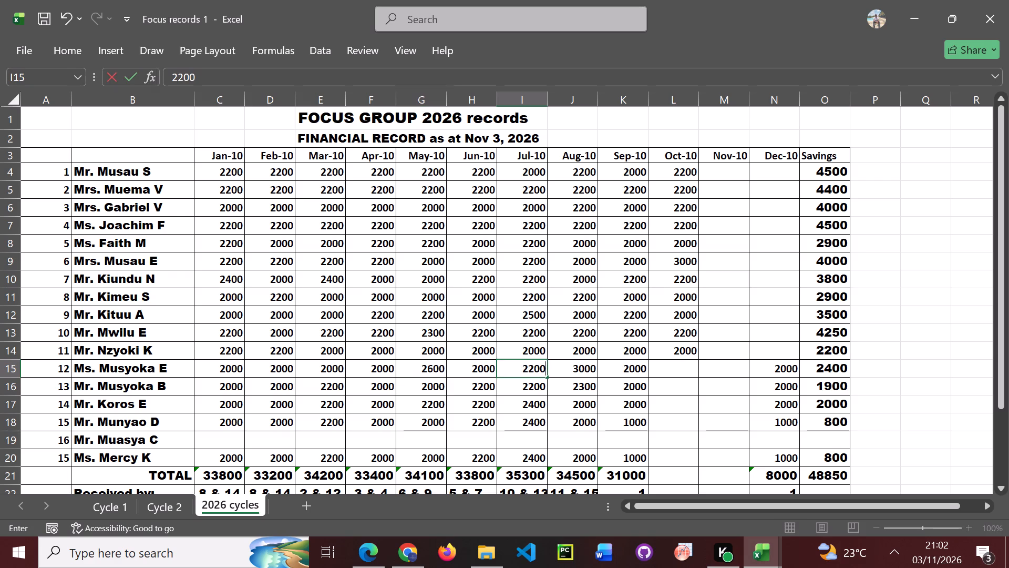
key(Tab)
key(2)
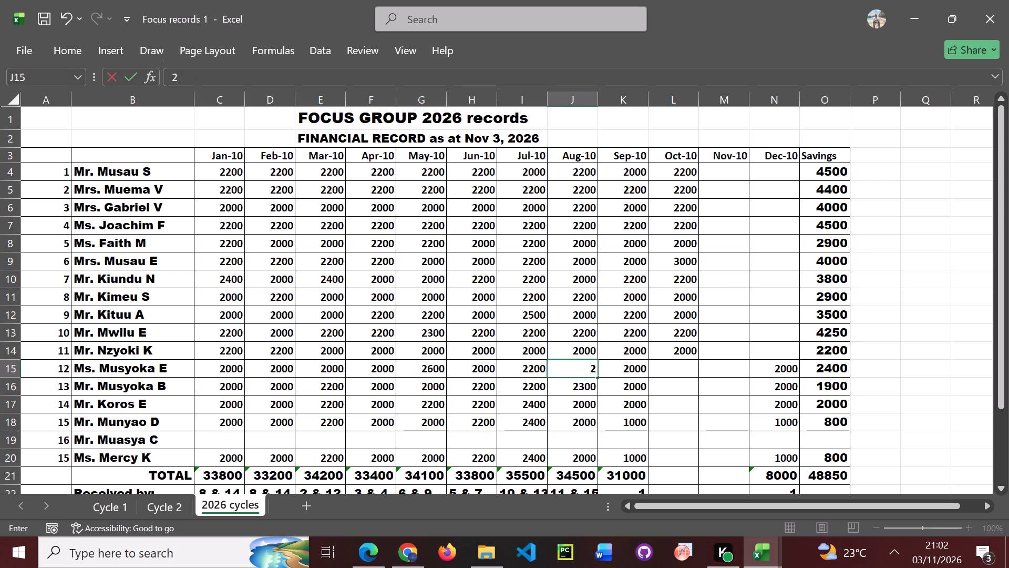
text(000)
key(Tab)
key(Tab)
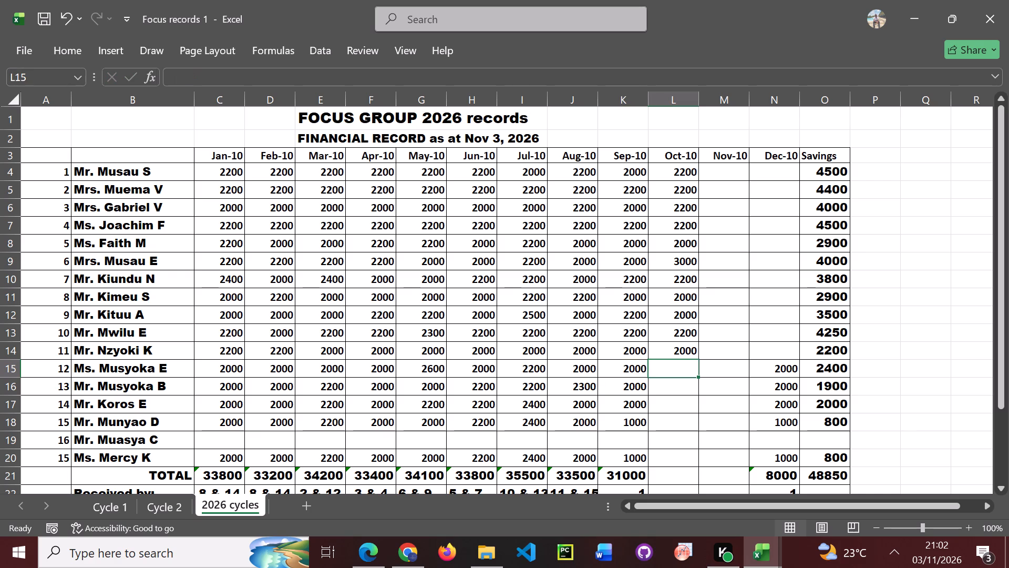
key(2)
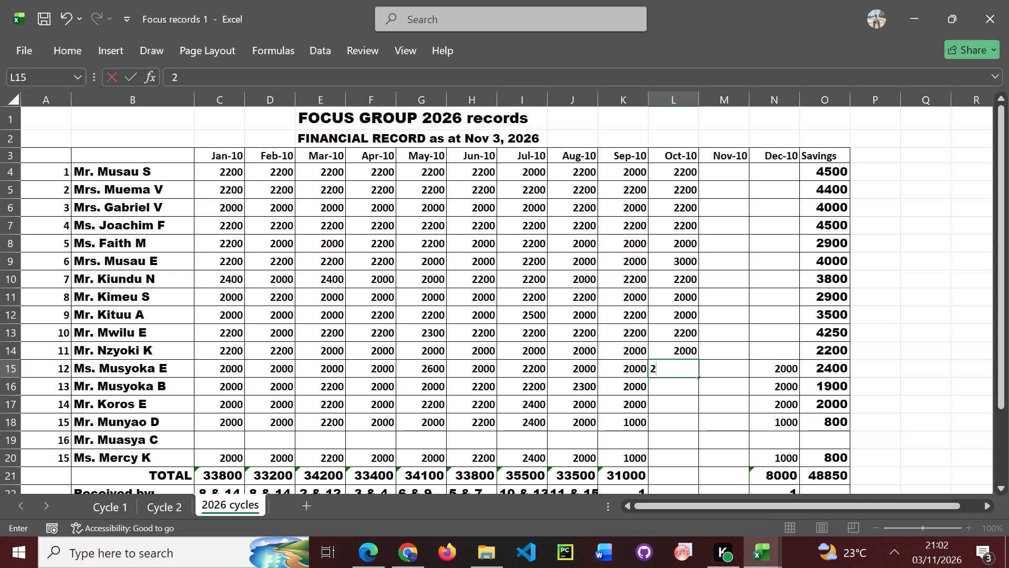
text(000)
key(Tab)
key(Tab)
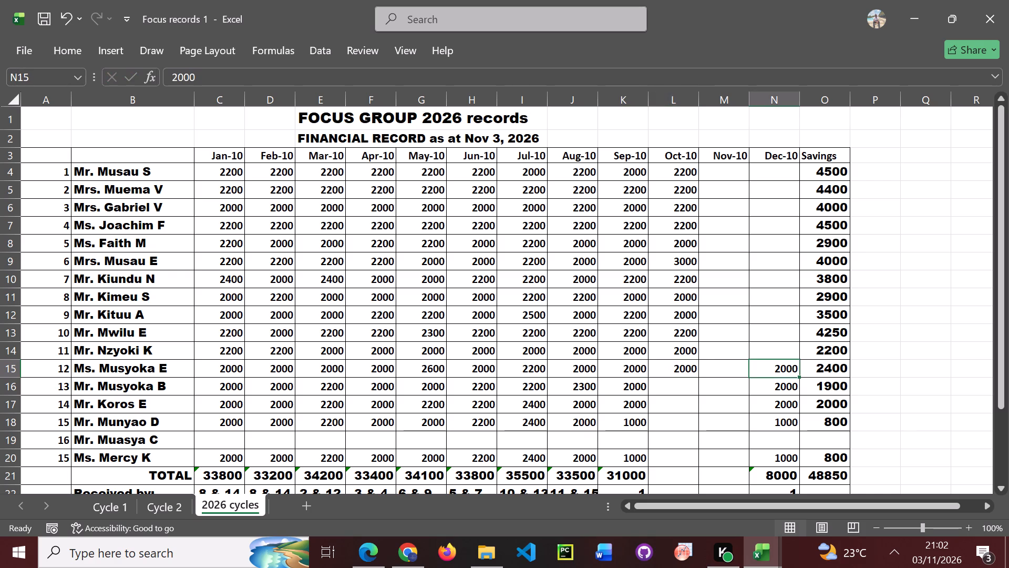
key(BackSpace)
Set the twelfth member's savings in O15 to 3600.
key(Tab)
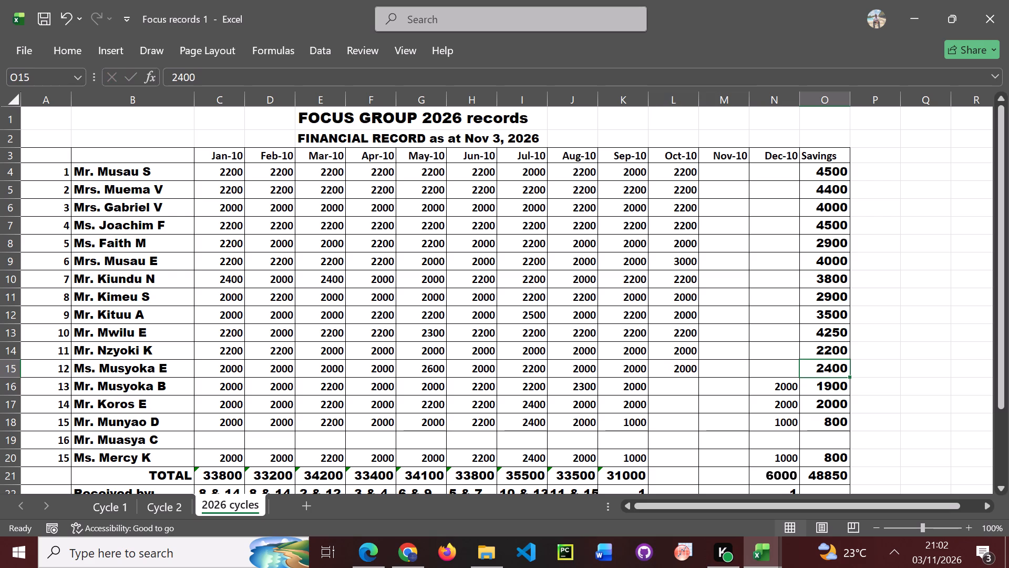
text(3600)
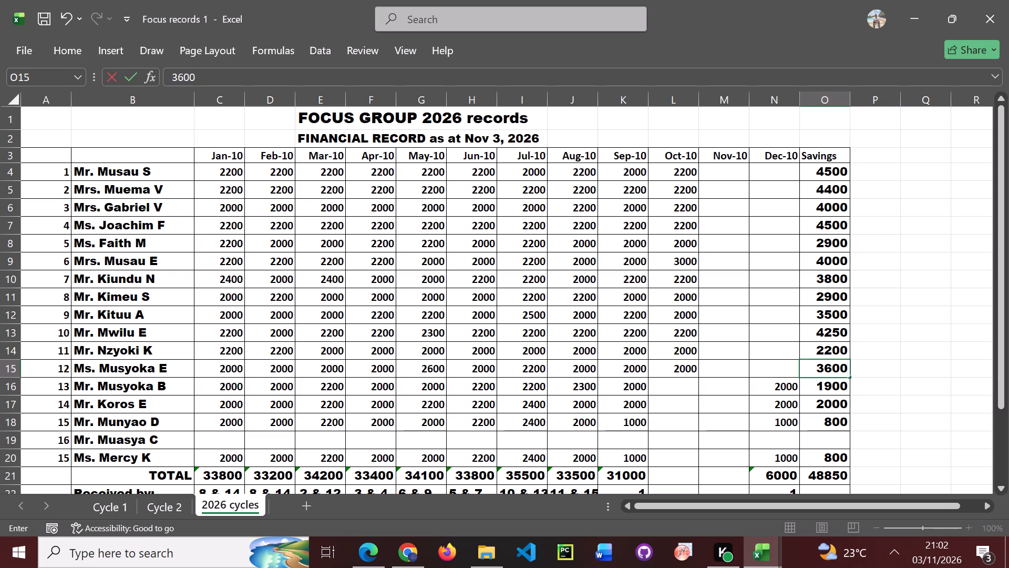
click(240, 389)
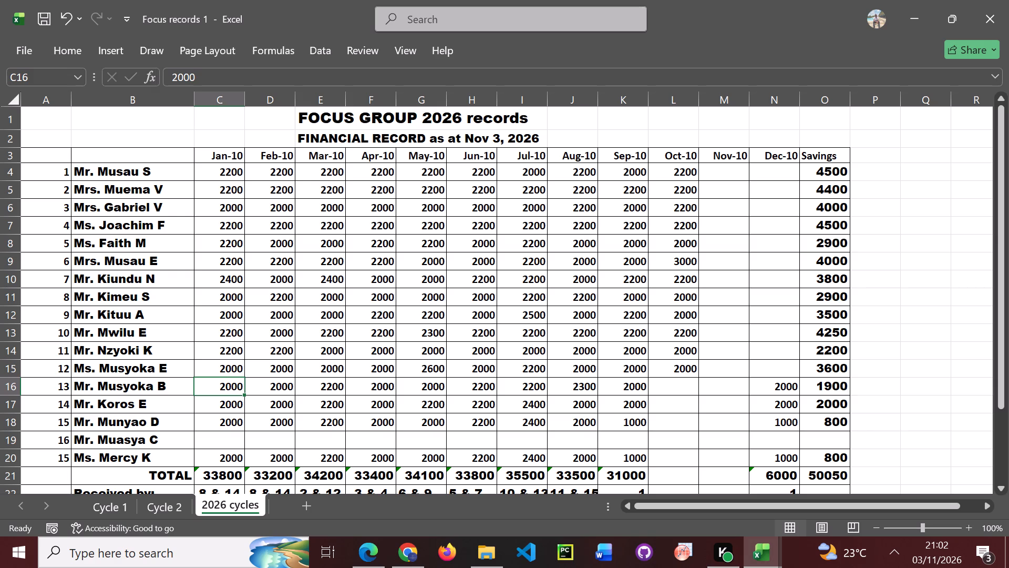
Select the fourth member's Jan-10 to Jun-10 contributions in C7:H7.
drag(229, 224, 473, 219)
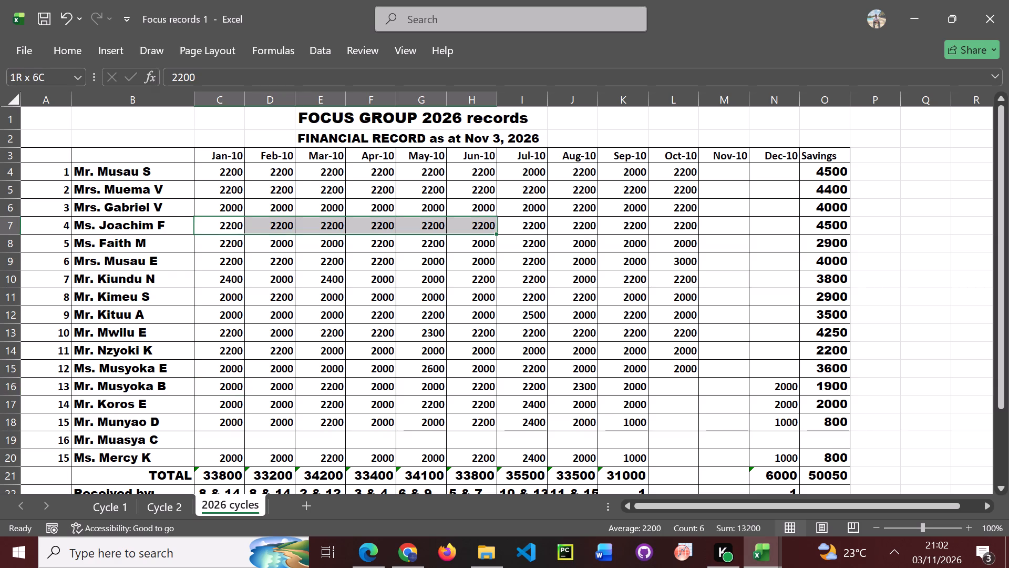
Copy the fourth member's Jan-10 to Oct-10 contributions in C7:L7.
drag(473, 219, 479, 219)
drag(479, 219, 661, 224)
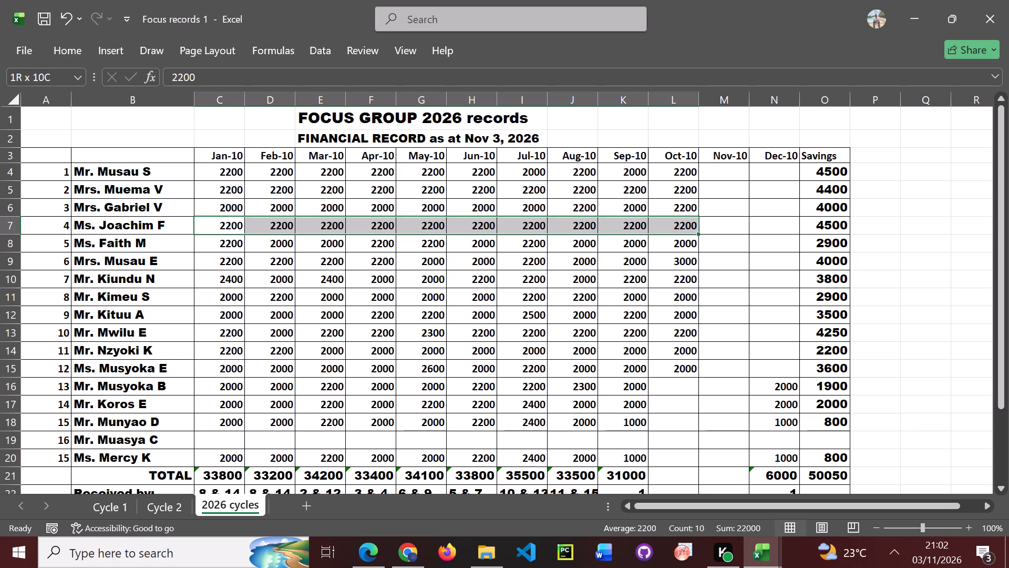
drag(661, 224, 663, 224)
key(ctrl+c)
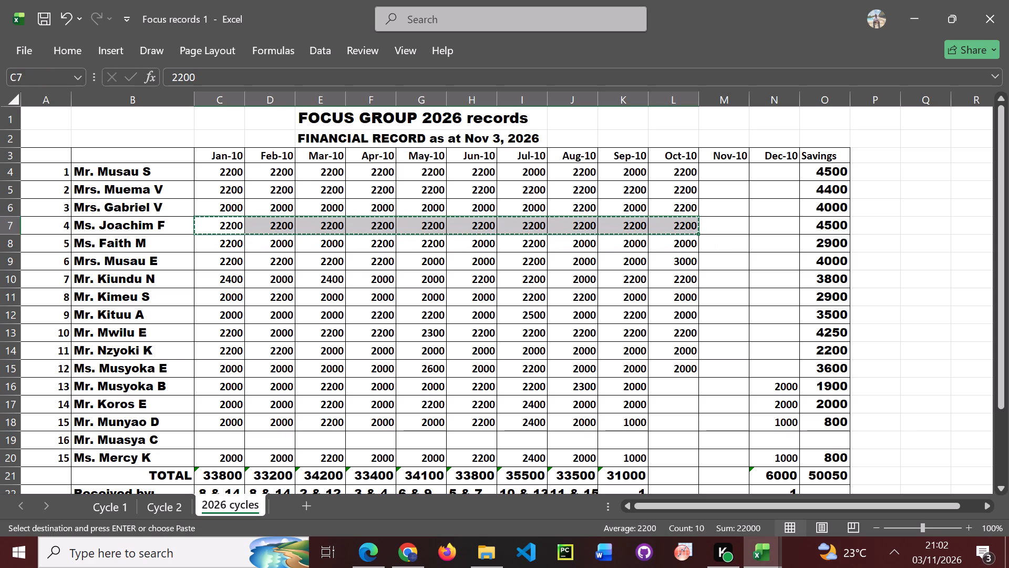
Paste the copied Jan-10 to Oct-10 contributions into the thirteenth member's row, C16:L16.
drag(214, 384, 656, 390)
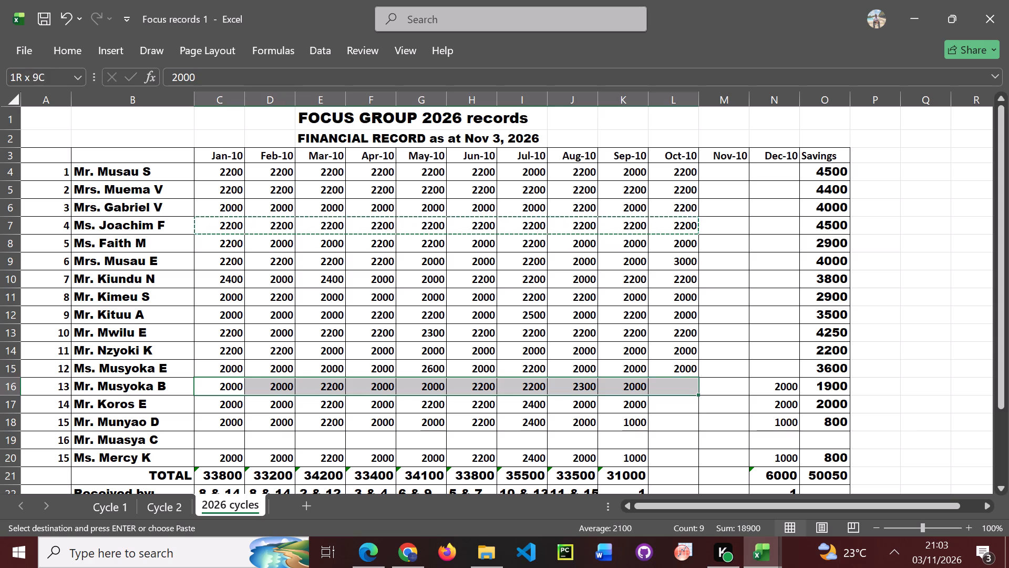
drag(656, 390, 680, 390)
key(ctrl+v)
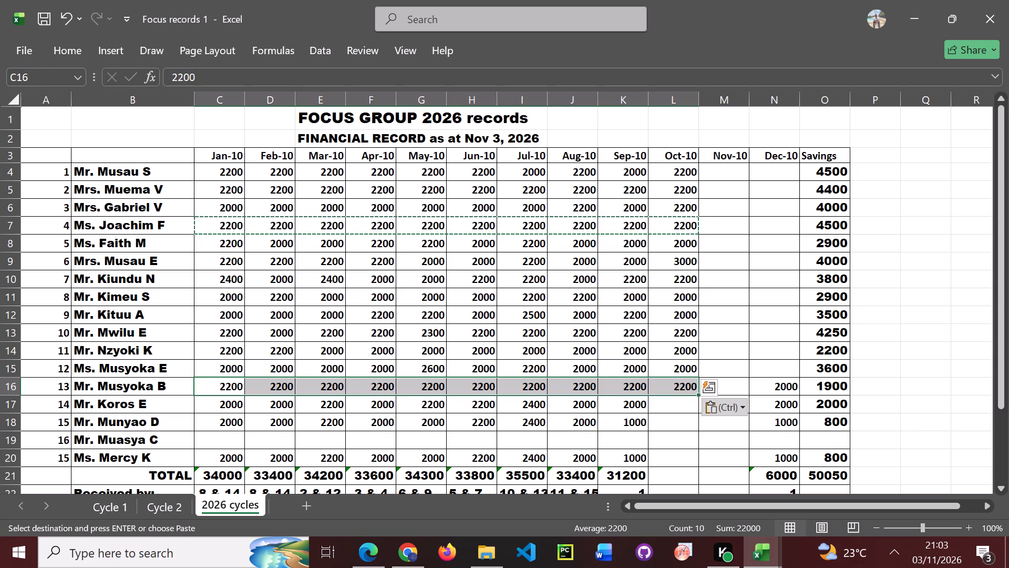
Clear the thirteenth member's Dec-10 amount in N16 and set the savings in O16 to 4600.
click(784, 386)
key(BackSpace)
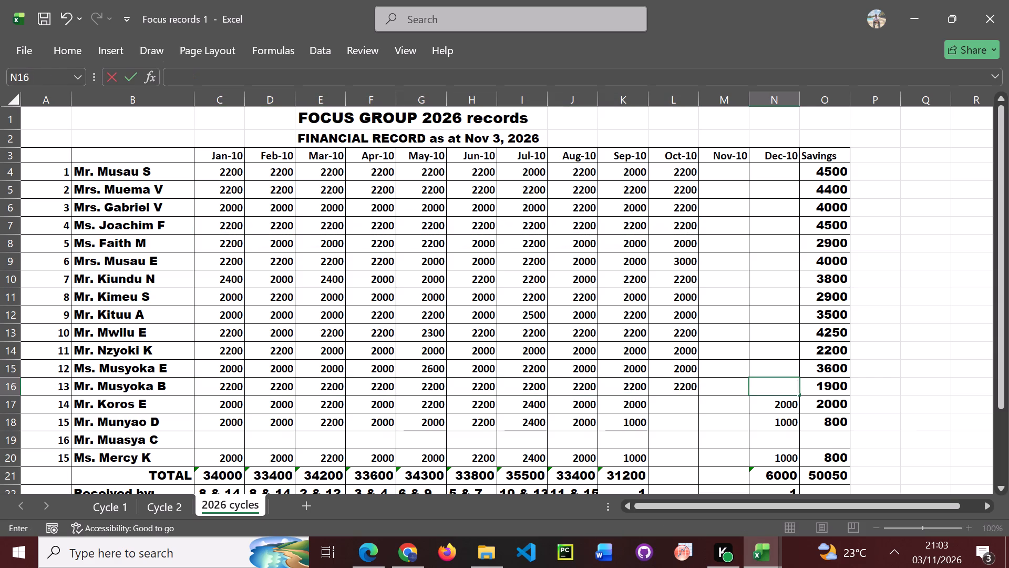
click(820, 385)
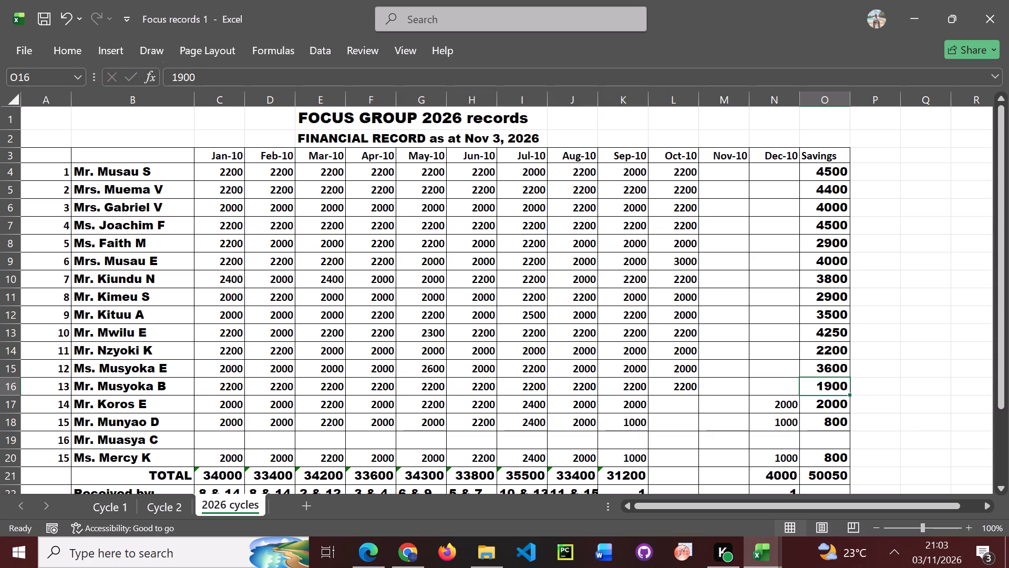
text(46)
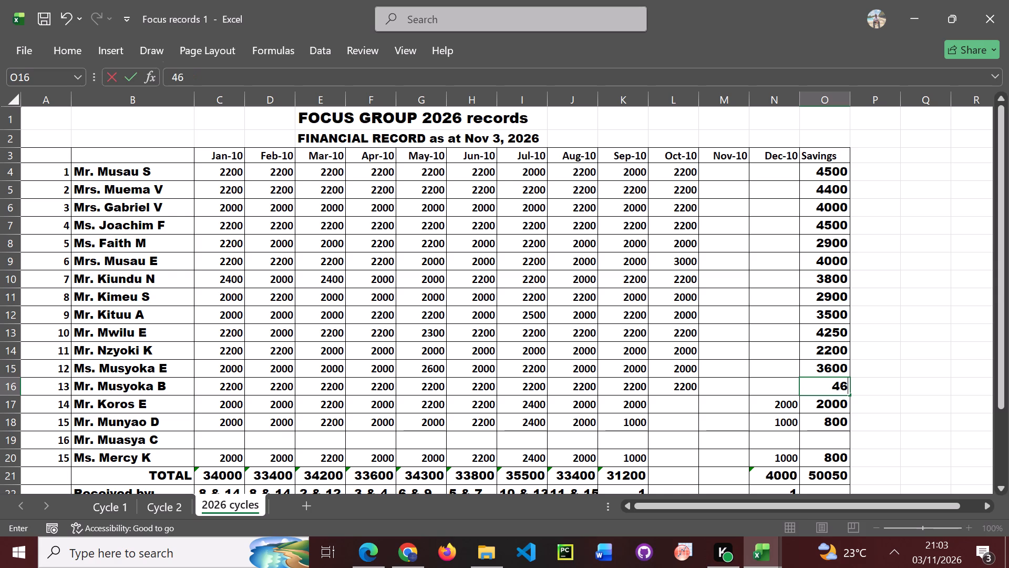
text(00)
Set the fourteenth member's Jan-10 contribution in C17 to 2200, and Mar-10 and Apr-10 in E17 and F17 to 2000 each.
click(240, 407)
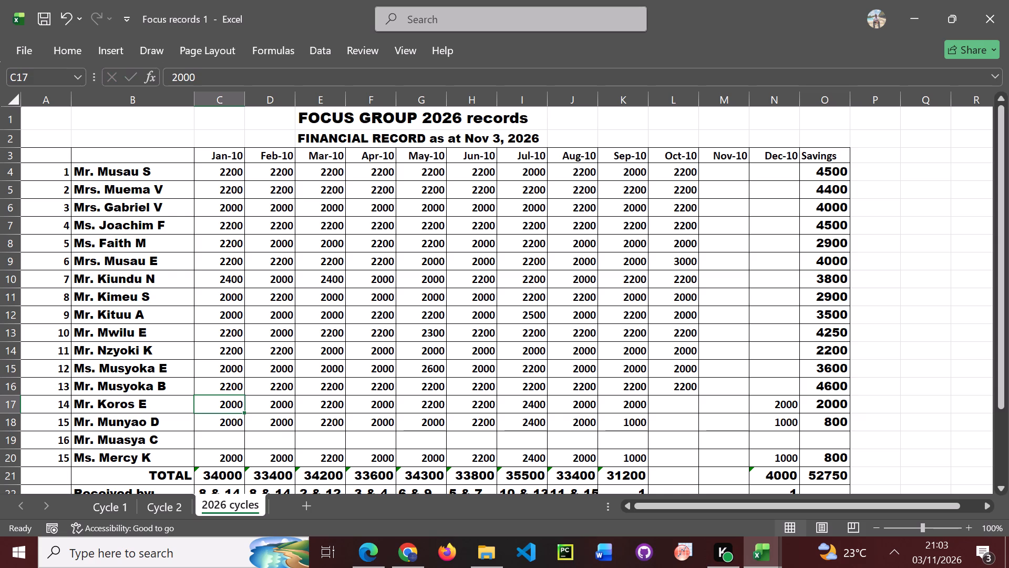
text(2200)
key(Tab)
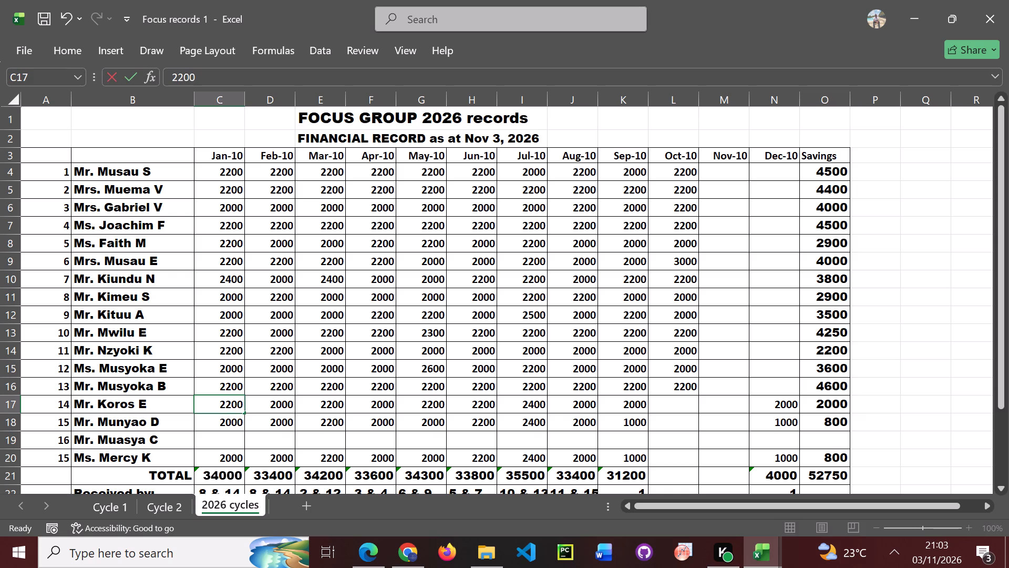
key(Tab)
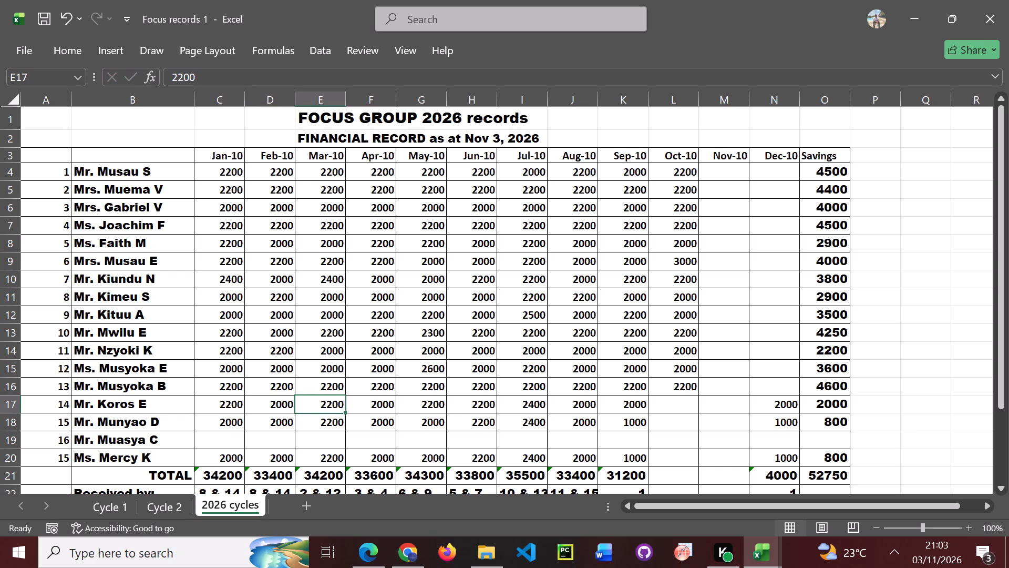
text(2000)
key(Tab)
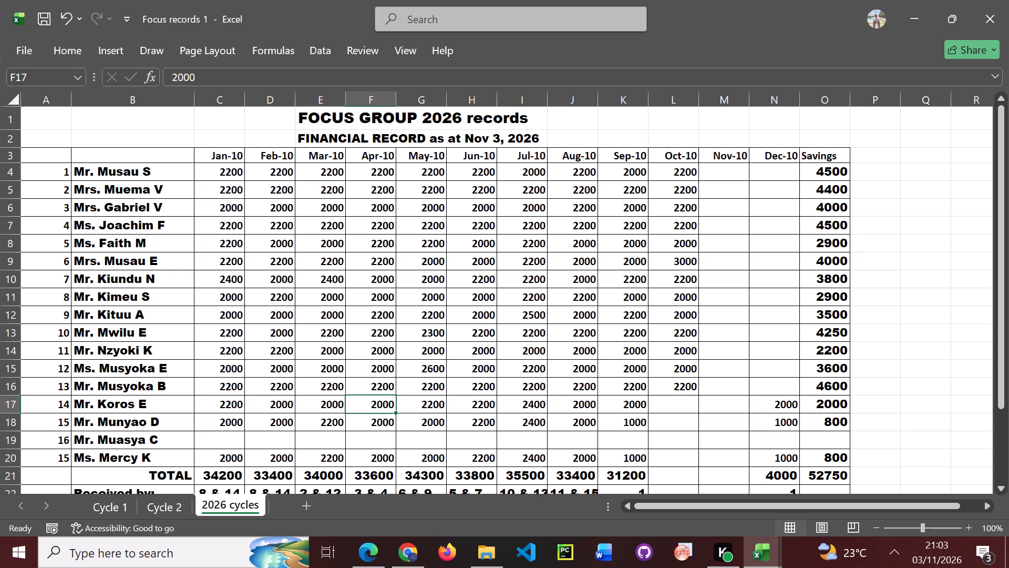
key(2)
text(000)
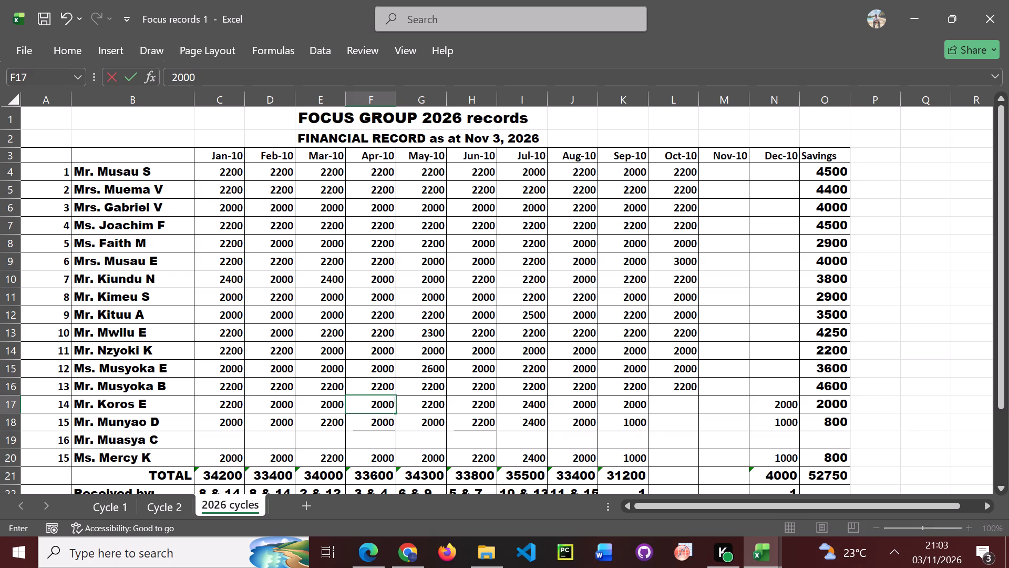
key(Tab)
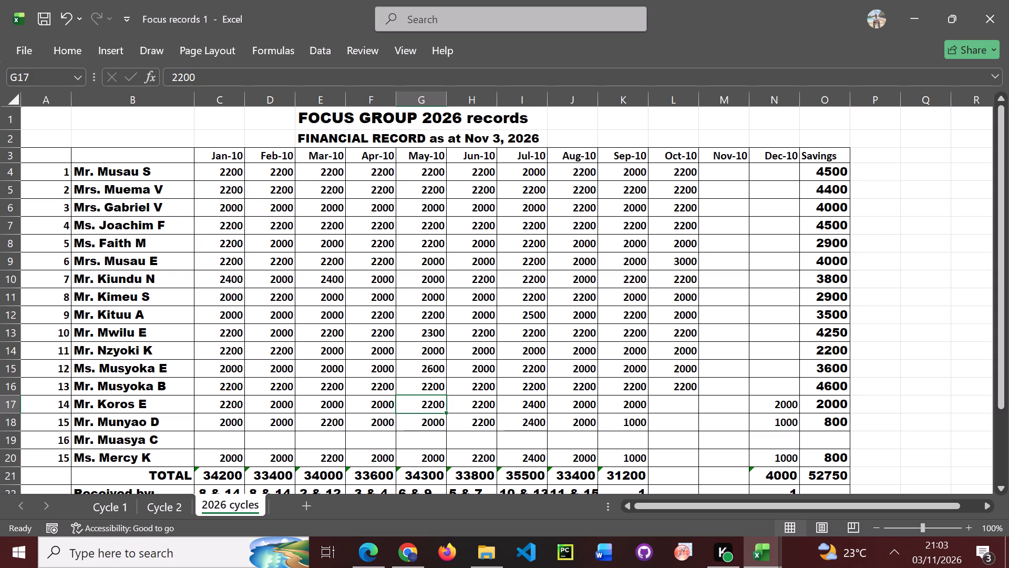
Set the fourteenth member's Jul-10 and Sep-10 contributions in I17 and K17 to 2200 each, and Oct-10 in L17 to 2000.
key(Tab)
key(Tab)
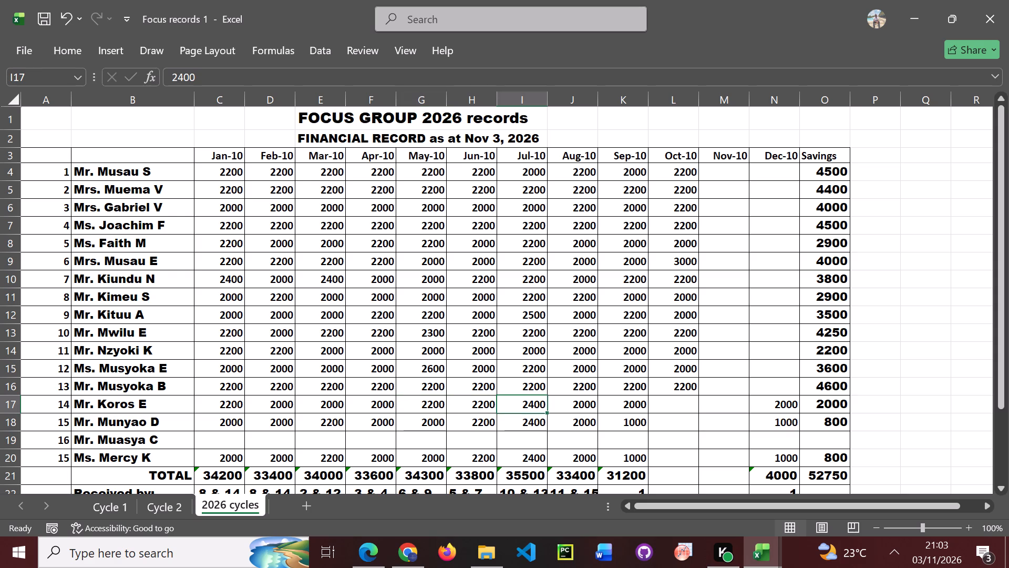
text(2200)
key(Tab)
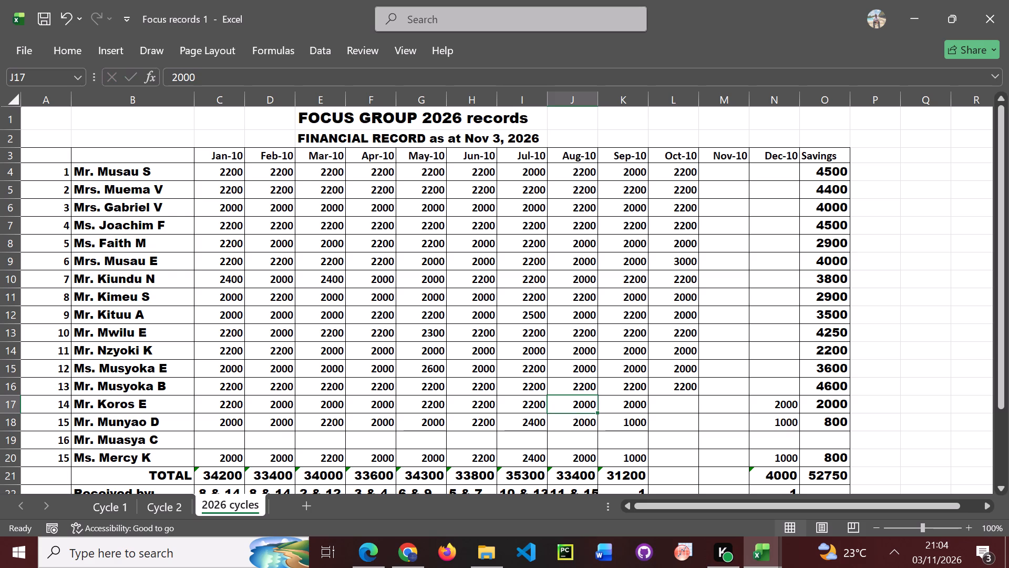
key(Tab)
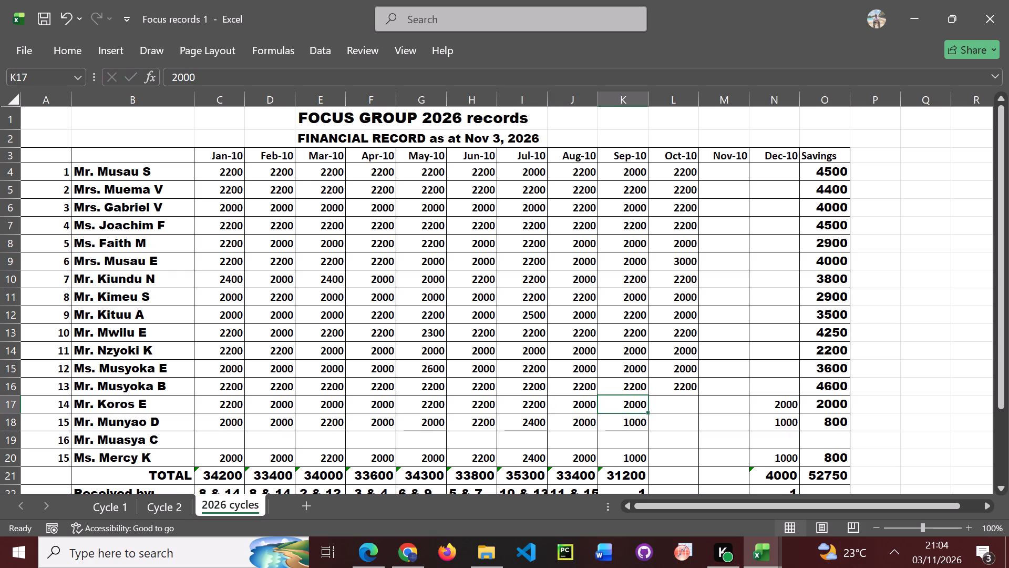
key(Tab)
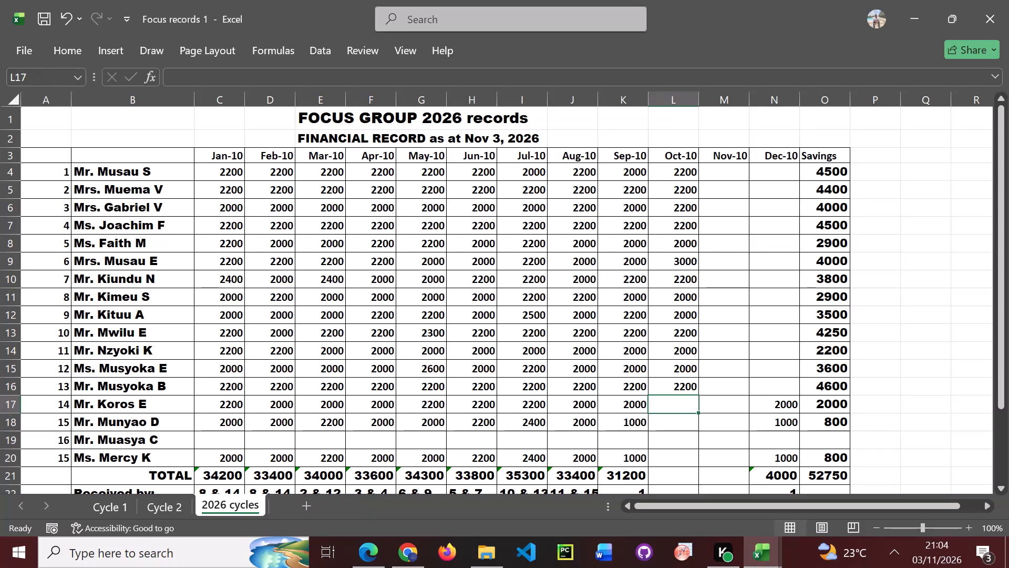
click(629, 399)
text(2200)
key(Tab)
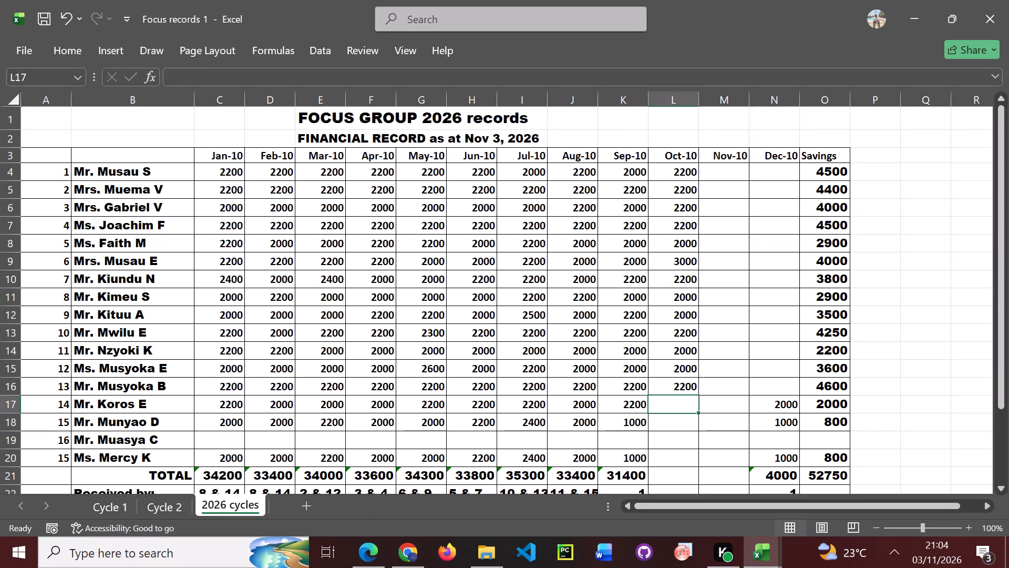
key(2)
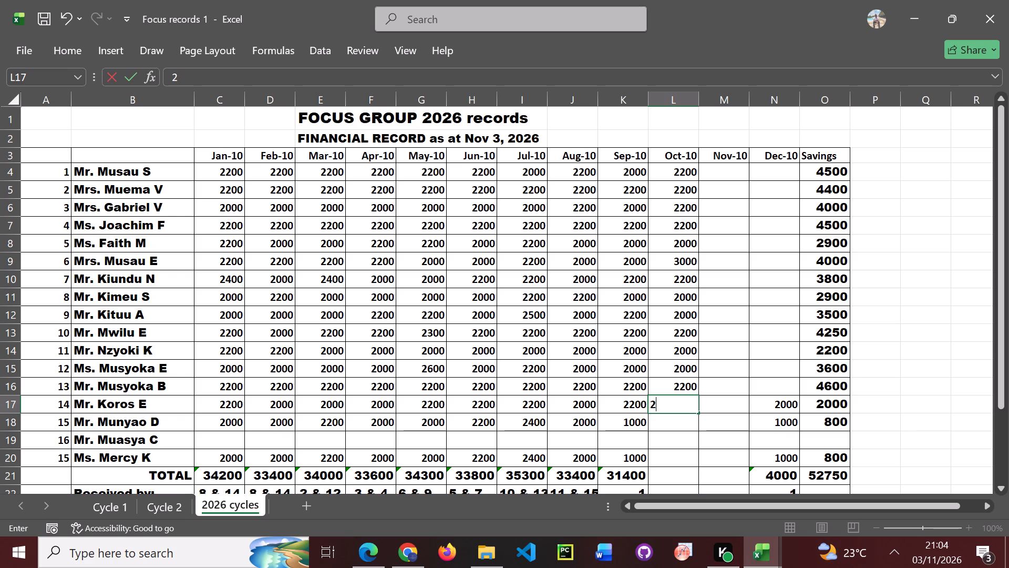
Set the fourteenth member's Oct-10 contribution in L17 to 2000.
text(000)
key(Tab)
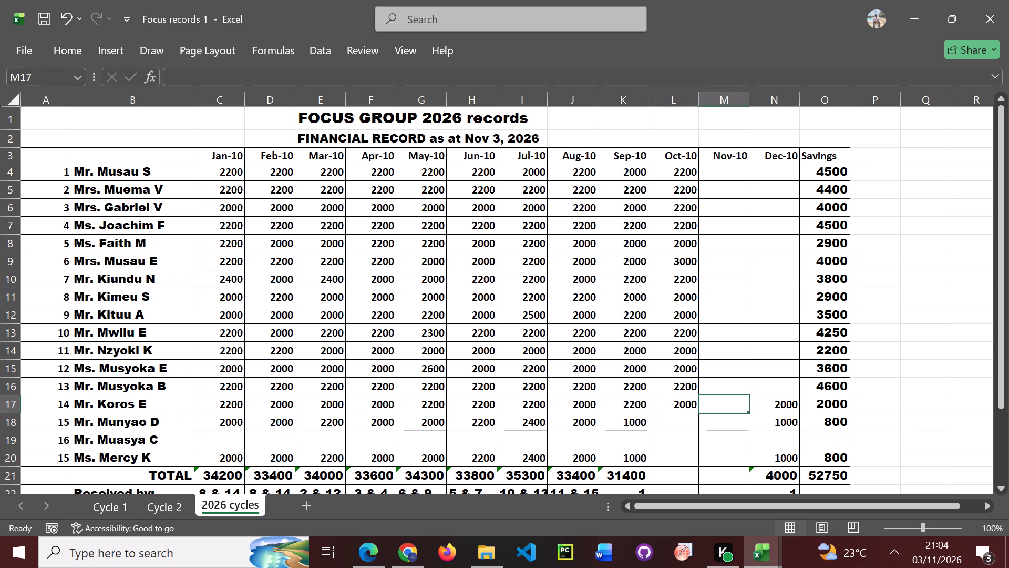
Clear the fourteenth member's Dec-10 amount in N17 and set the savings in O17 to 2200.
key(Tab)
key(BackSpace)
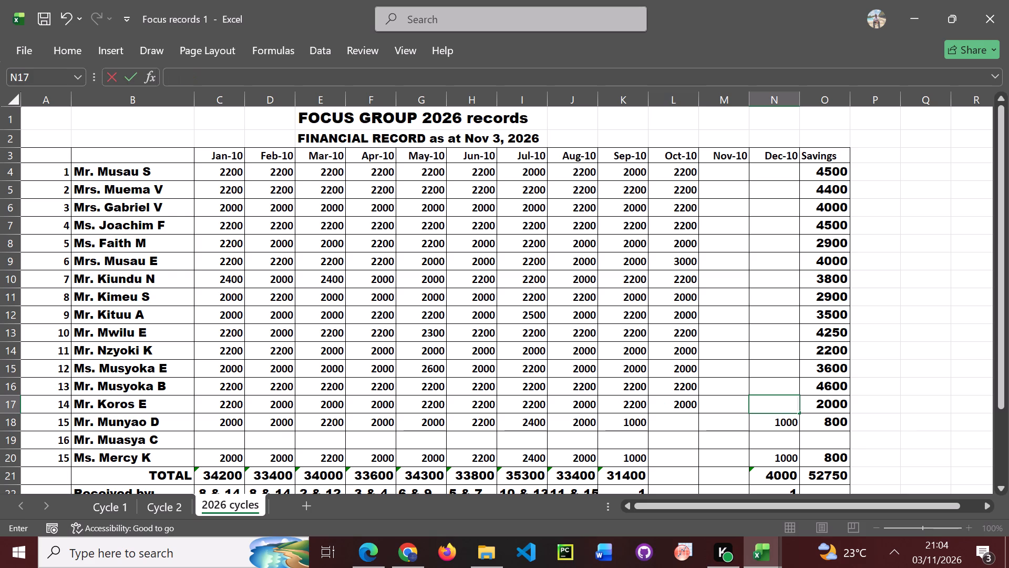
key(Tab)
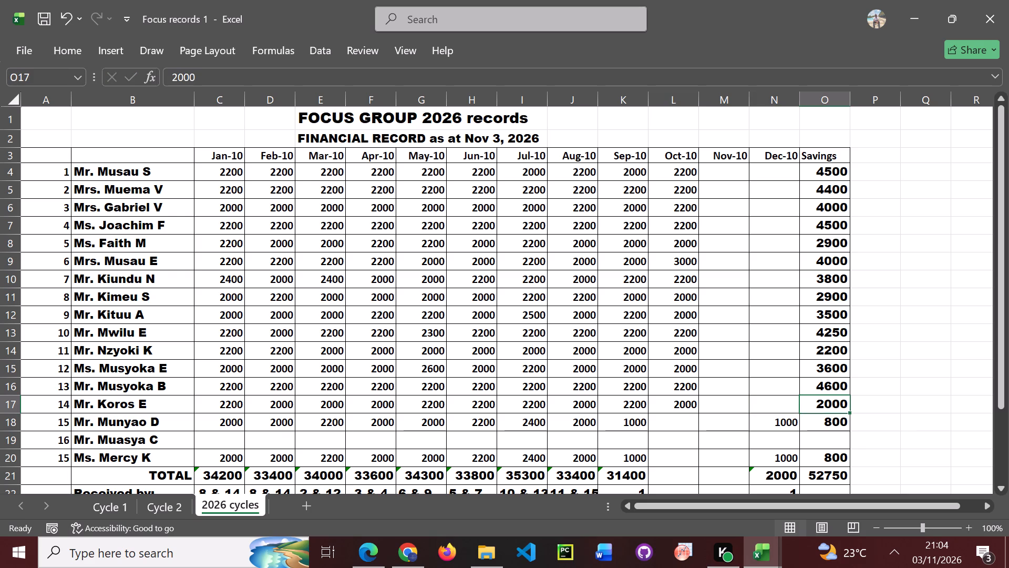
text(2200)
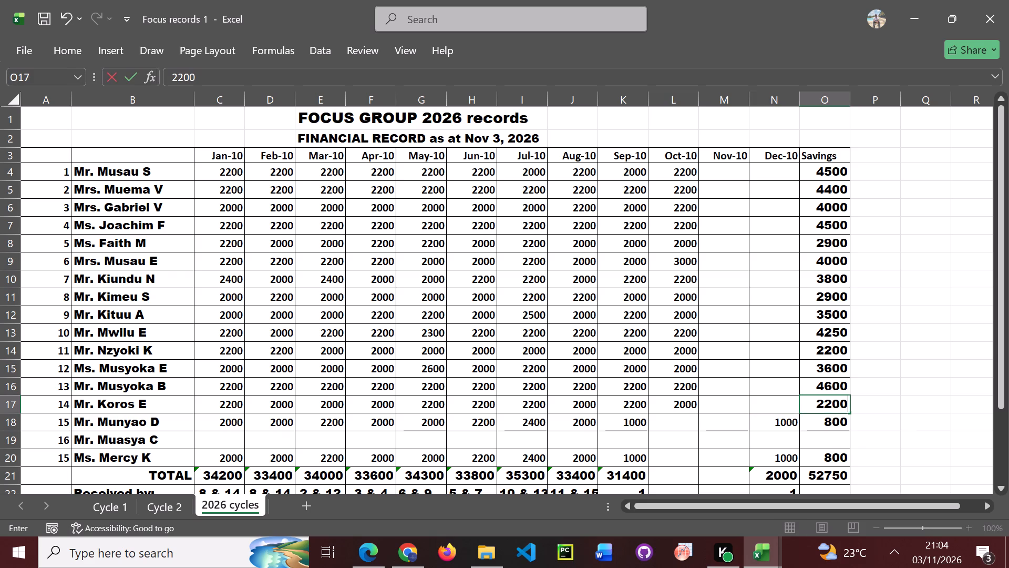
Set the Feb-10 contribution in D18, in the row below the fourteenth member, to 2200.
click(235, 424)
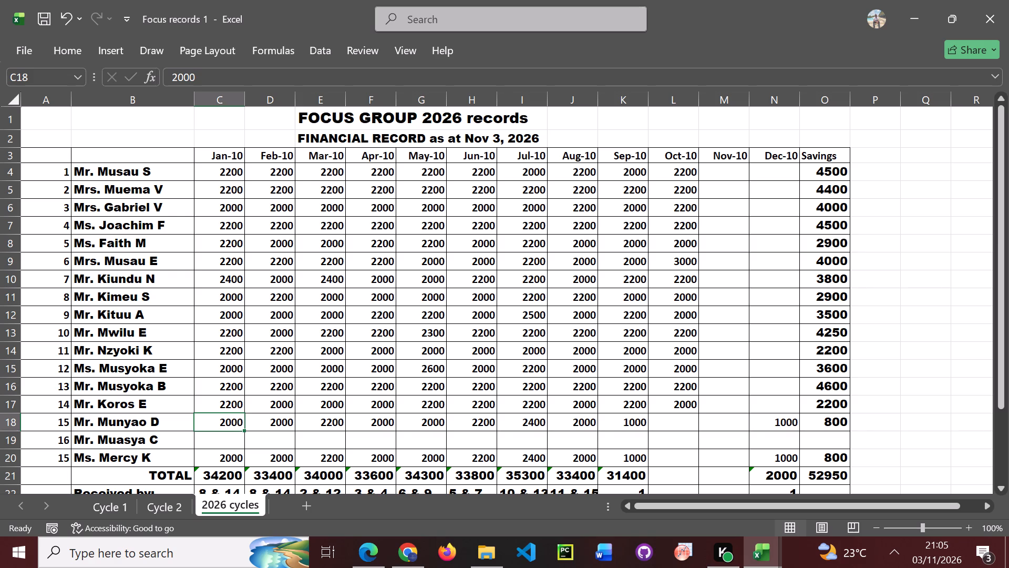
click(269, 427)
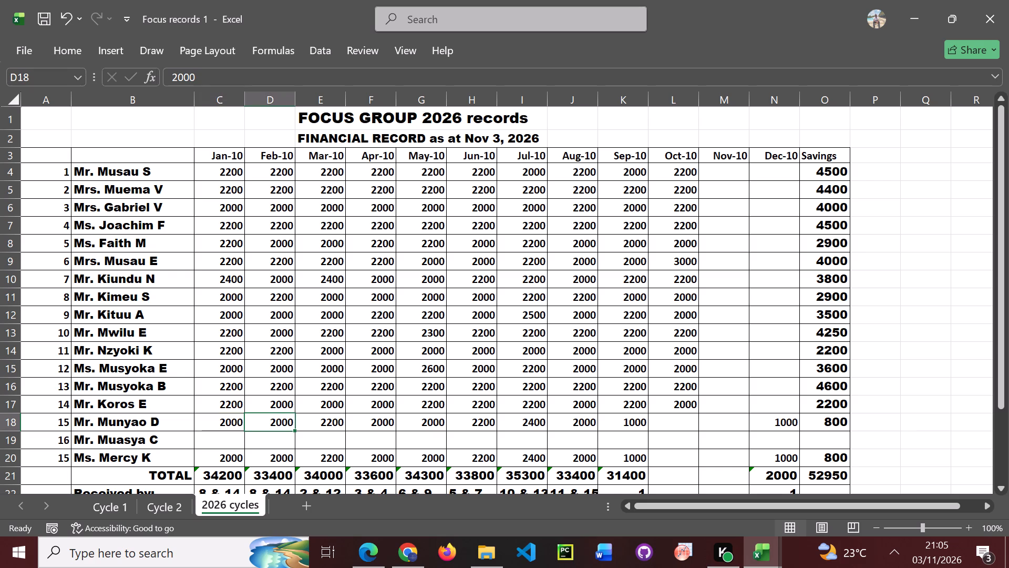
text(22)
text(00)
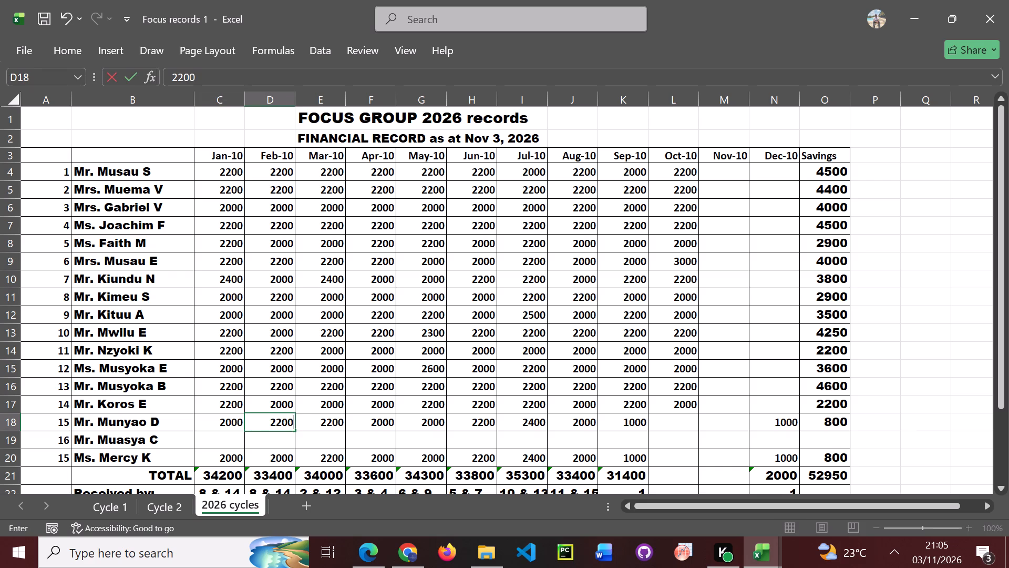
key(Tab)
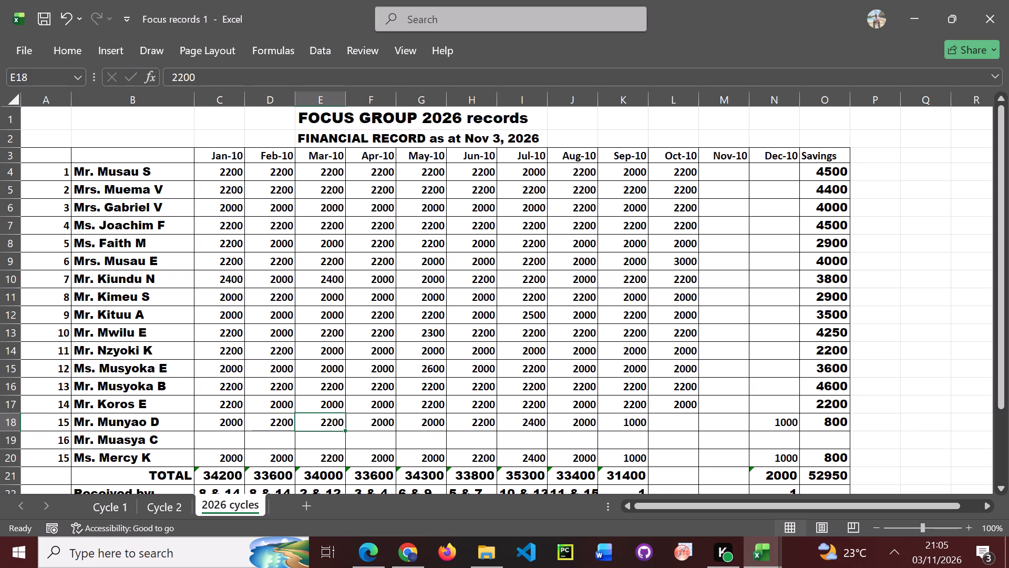
Set the row 18 member's contributions: 2000 for Mar-10 in E18, 2200 for Apr-10 in F18, and 2200 for Jul-10 in I18.
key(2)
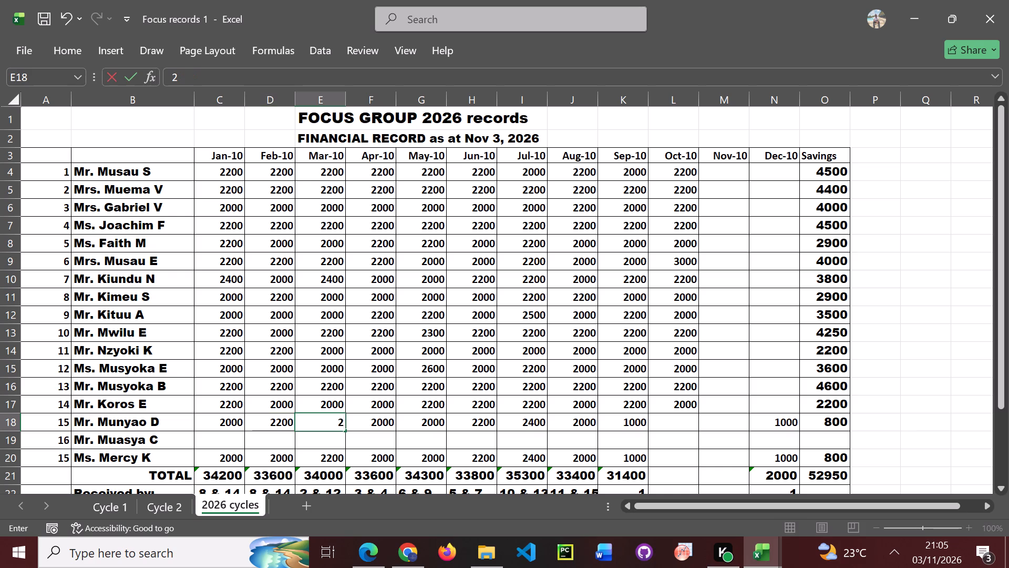
text(000)
key(Tab)
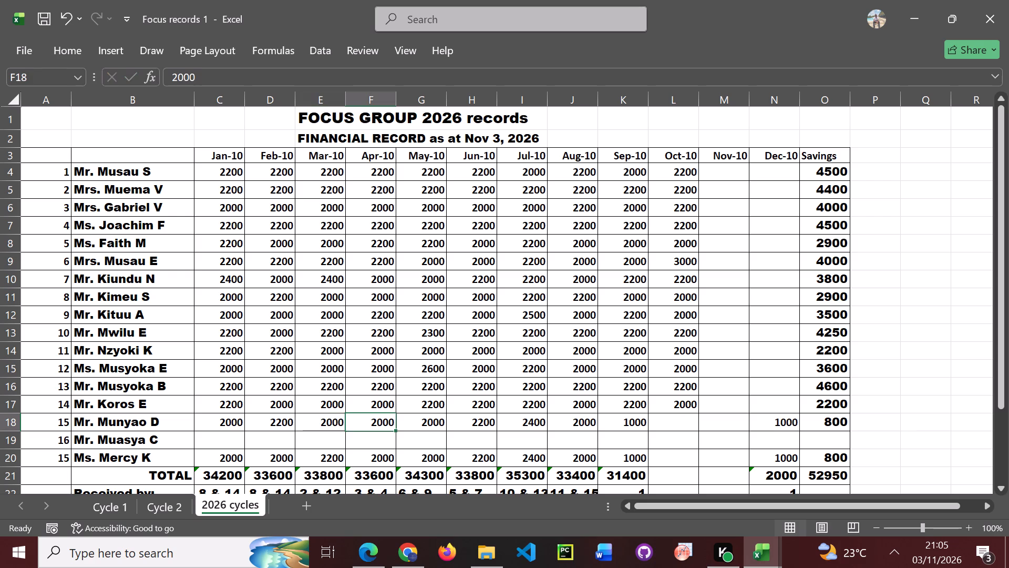
text(22)
text(00)
key(Tab)
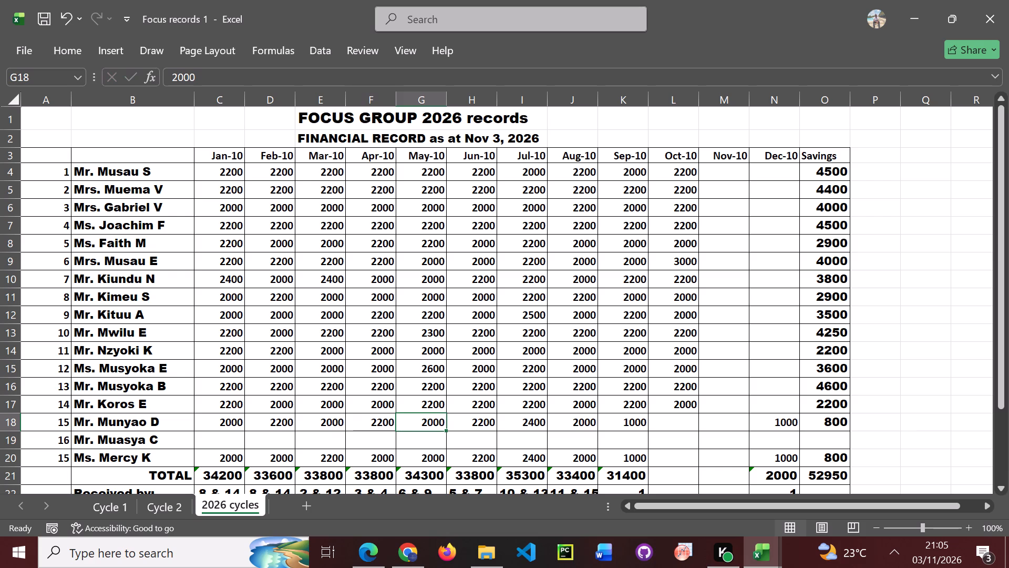
key(Tab)
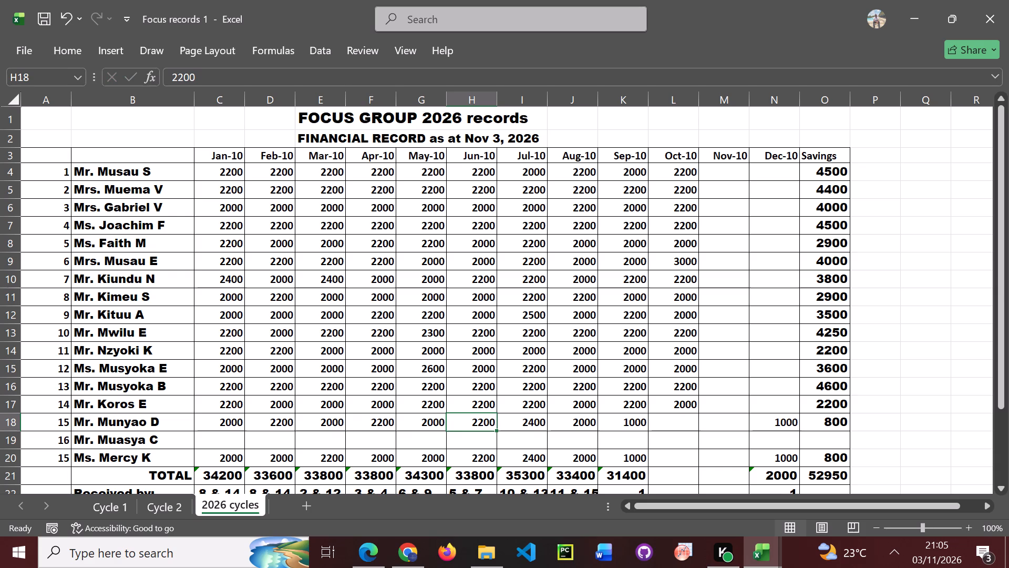
key(Tab)
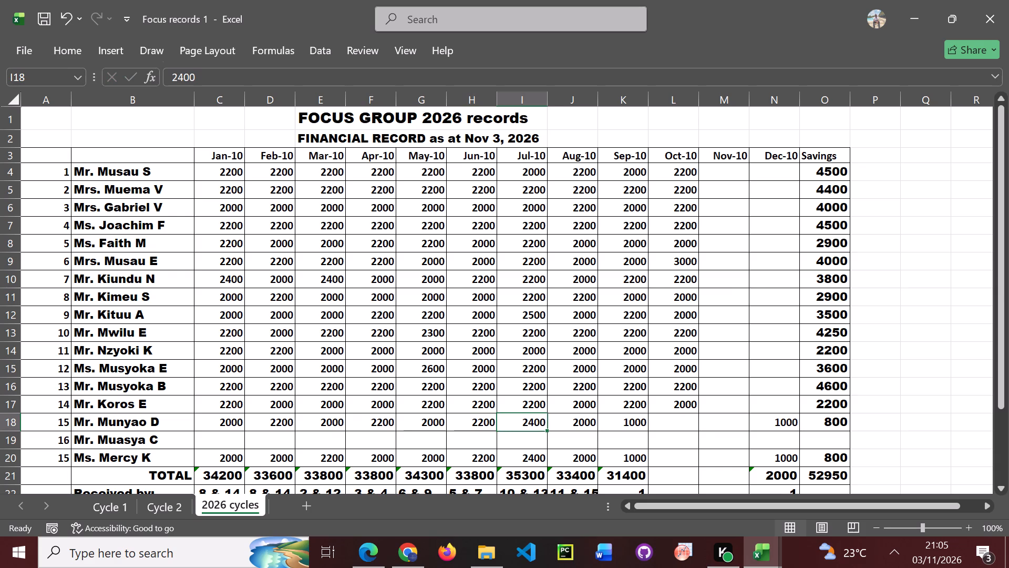
text(2200)
key(Tab)
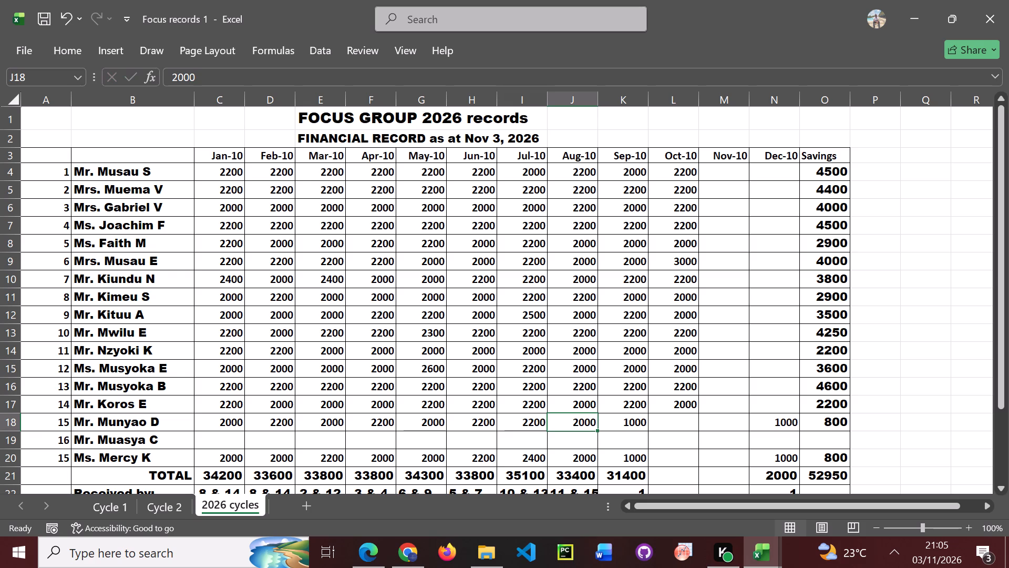
Set the row 18 member's Sep-10 contribution in K18 to 2000 and Oct-10 in L18 to 2200, and clear Dec-10 in N18.
key(Tab)
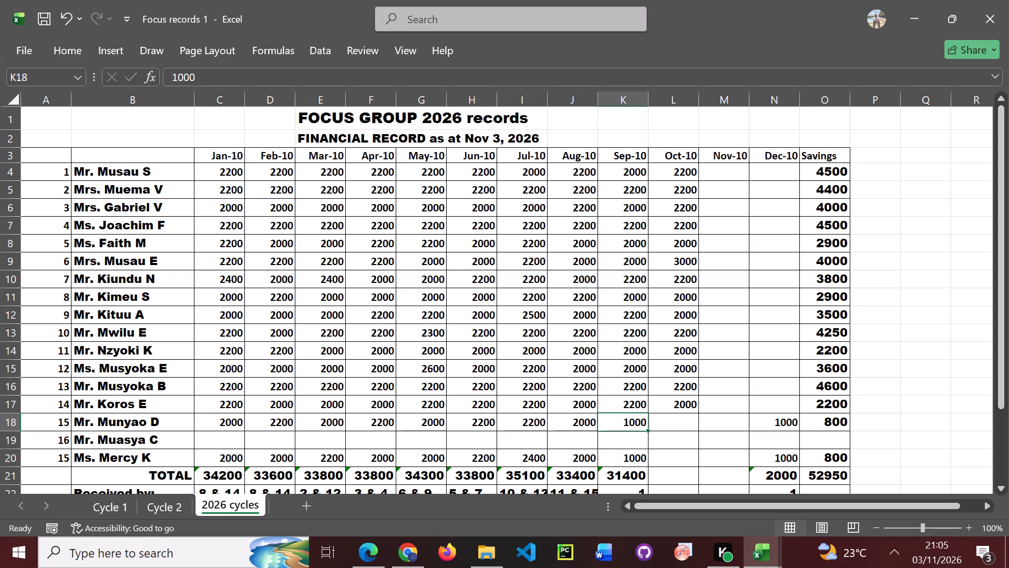
text(2000)
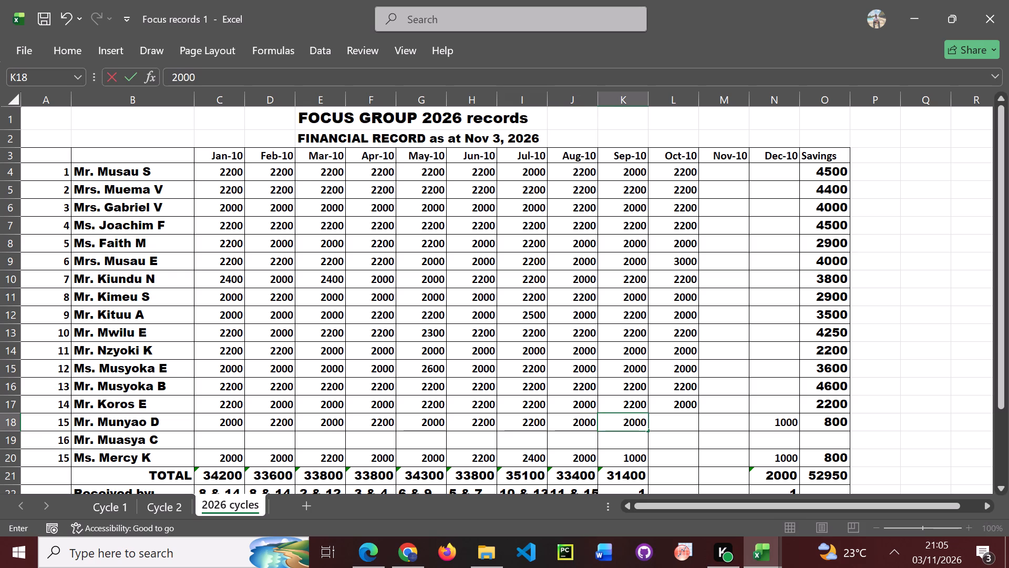
key(Tab)
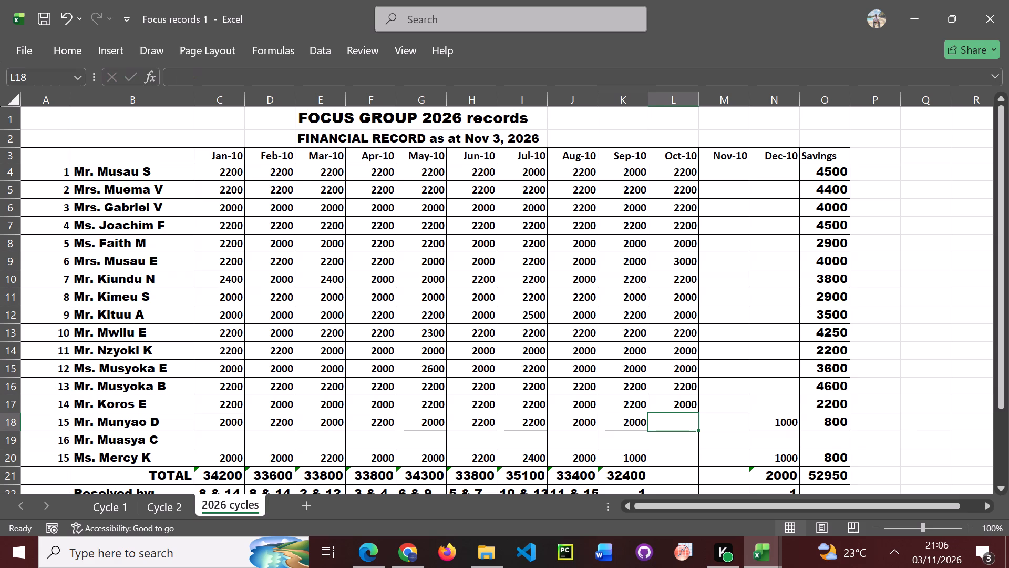
text(22)
text(00)
key(Tab)
key(Tab)
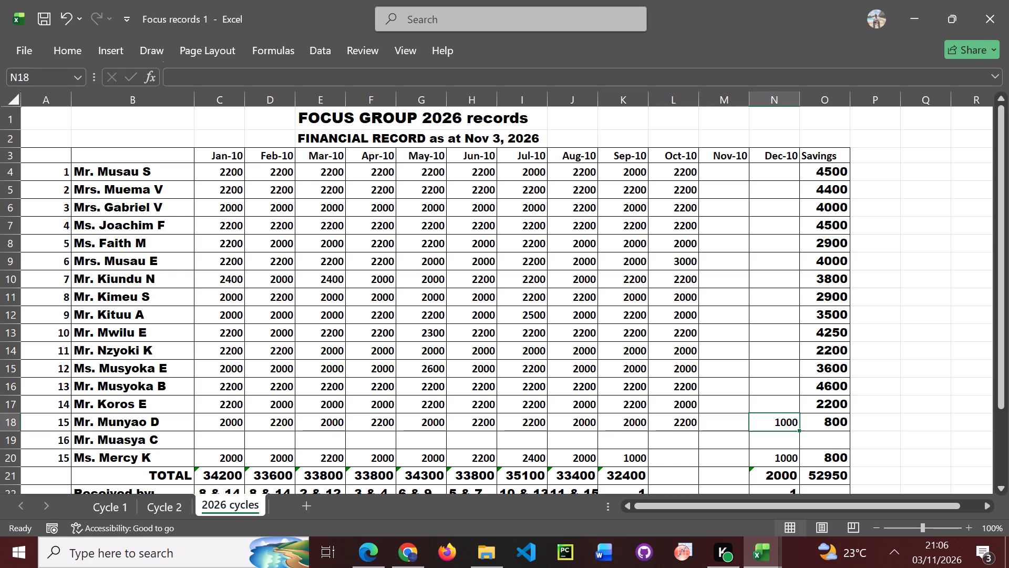
key(BackSpace)
key(Tab)
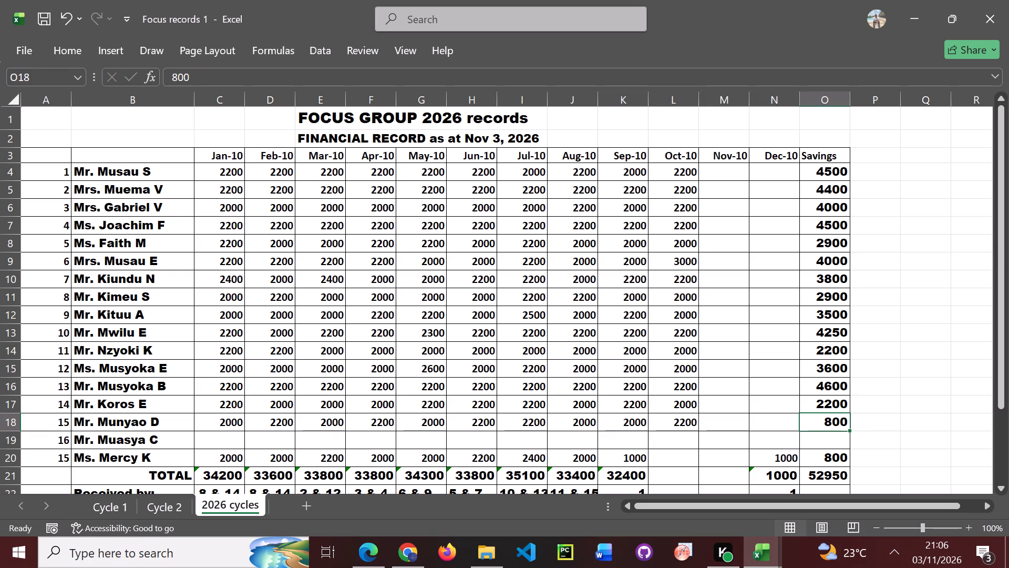
Set the row 18 member's savings in O18 to 1700.
key(1)
key(7)
text(00)
click(203, 439)
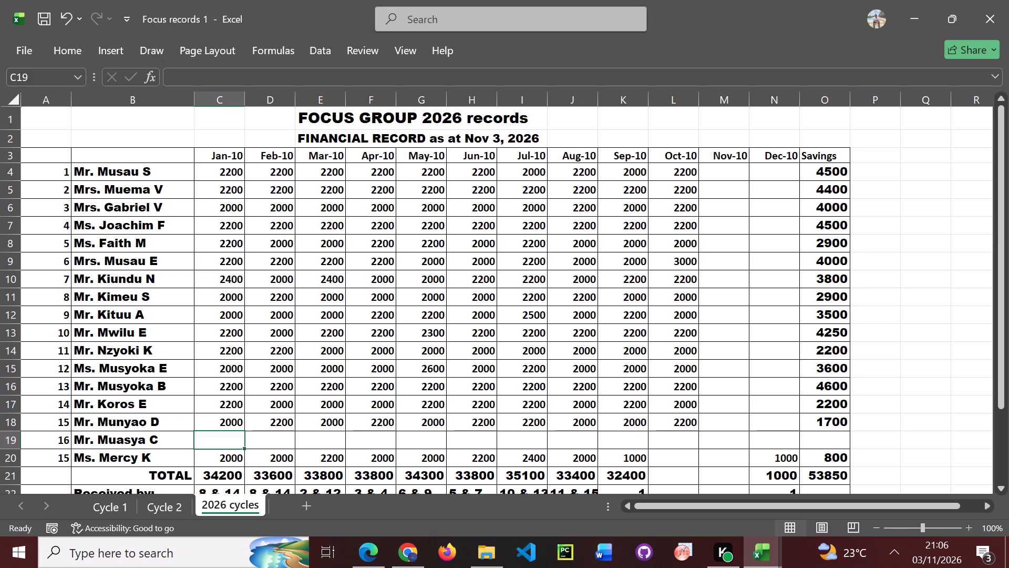
Enter a contribution of 200 for the row 19 member in each month from Jul-10 to Oct-10, cells I19 to L19.
click(536, 440)
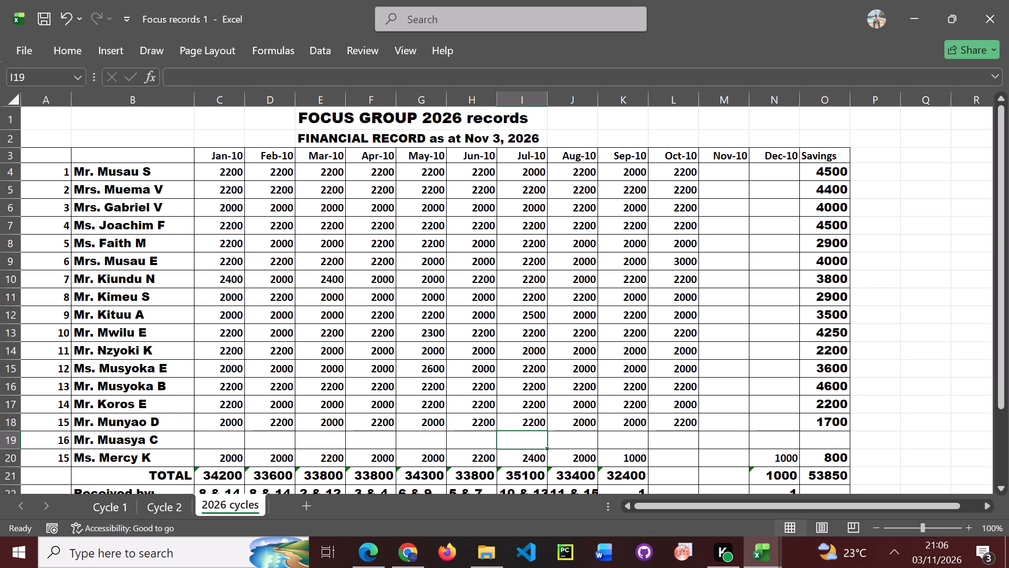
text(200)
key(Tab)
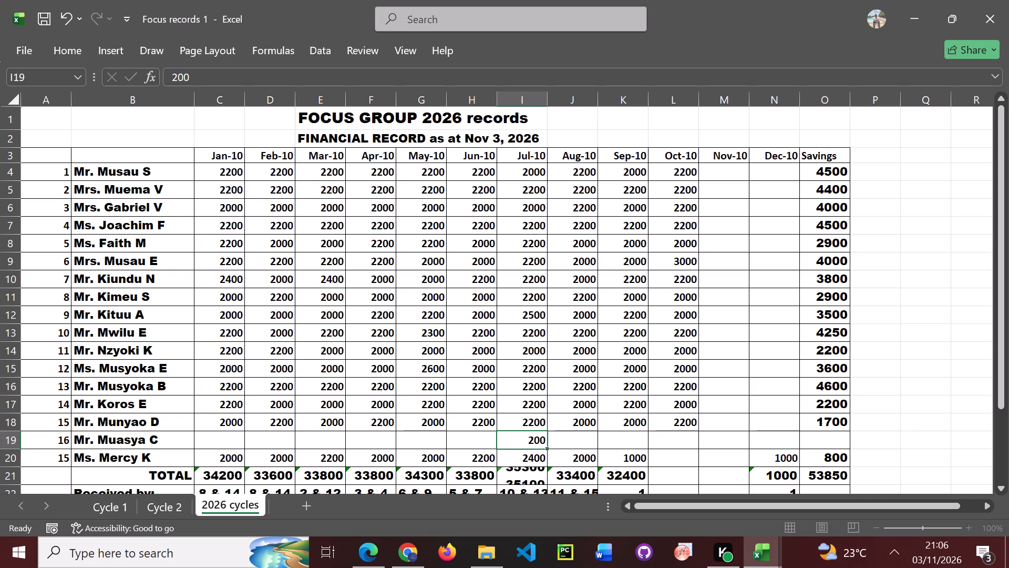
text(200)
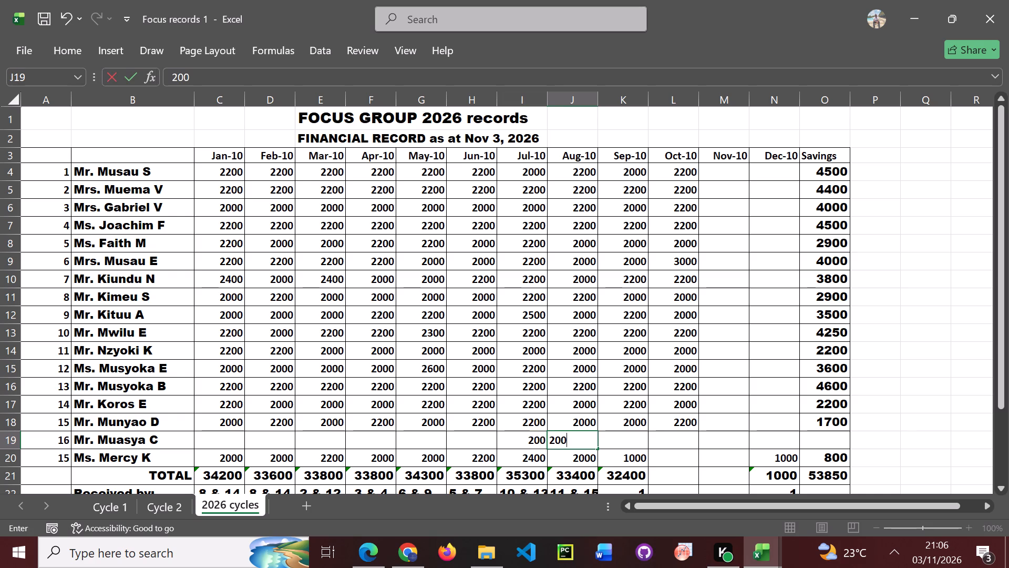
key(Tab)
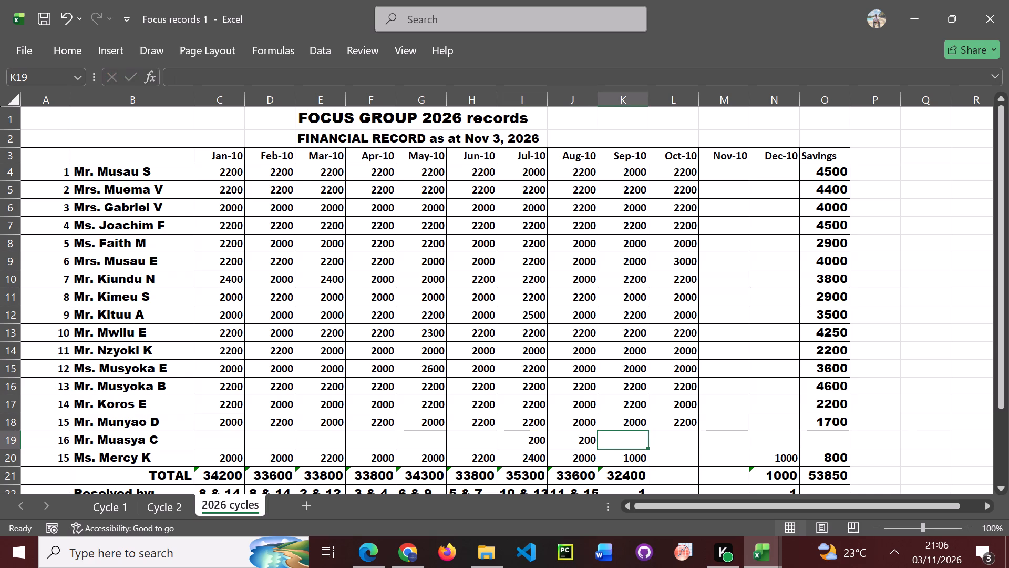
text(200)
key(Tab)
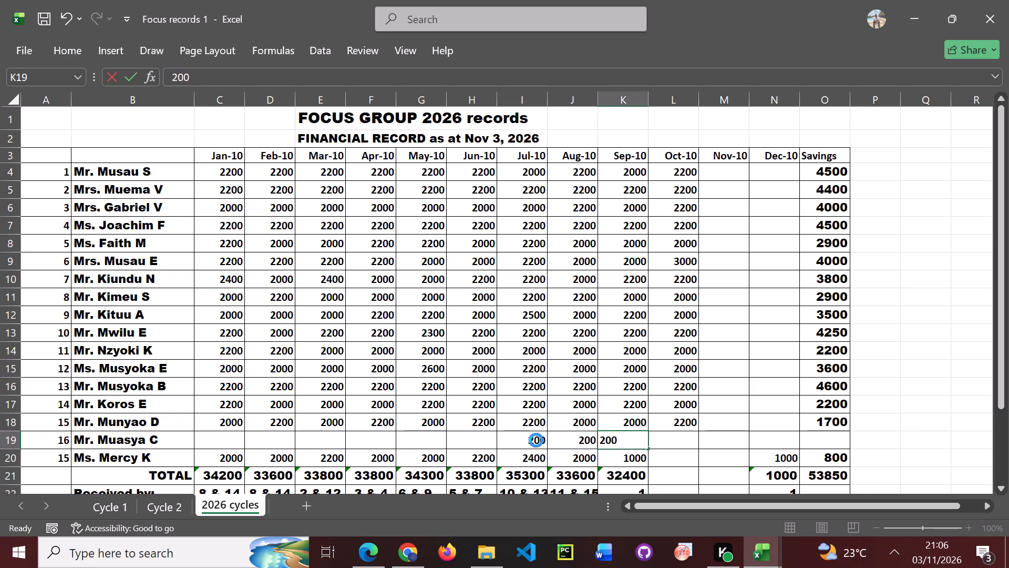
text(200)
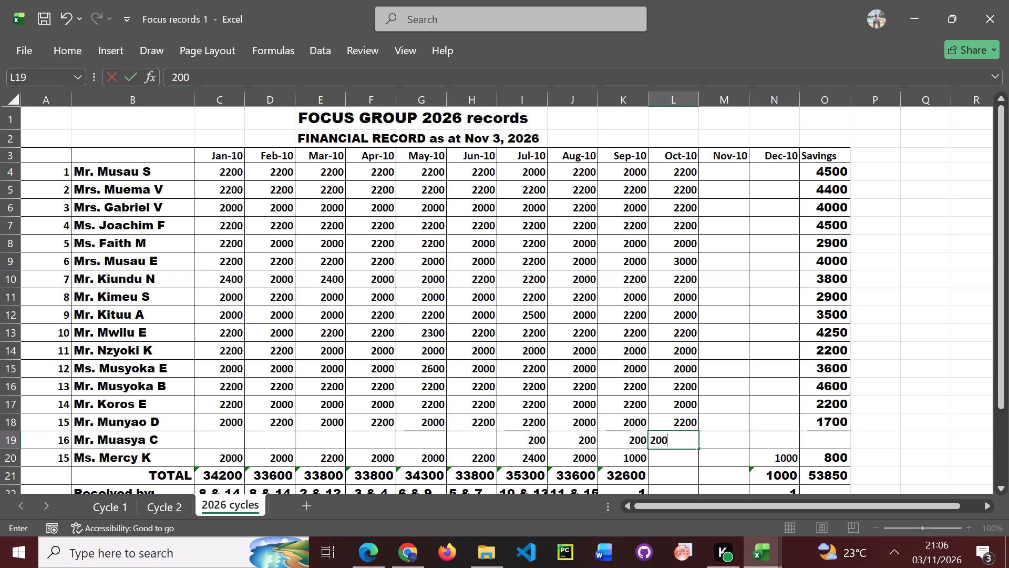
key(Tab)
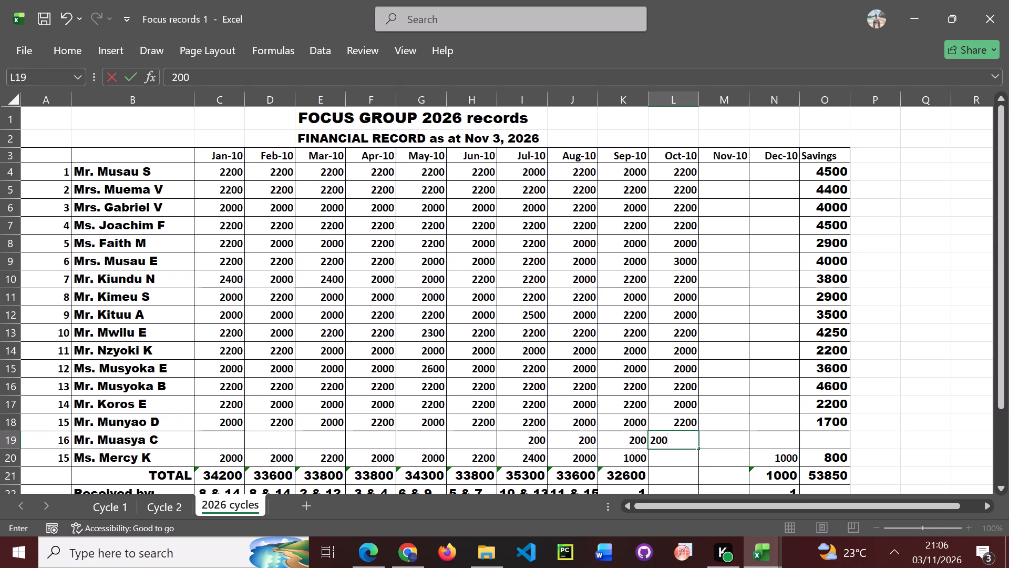
Set the row 19 member's savings in O19 to 800.
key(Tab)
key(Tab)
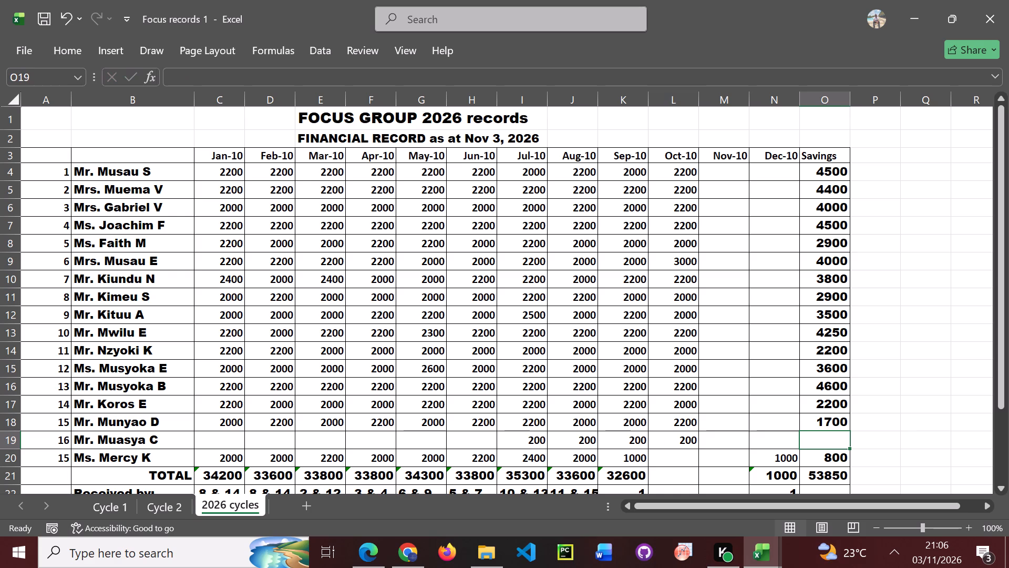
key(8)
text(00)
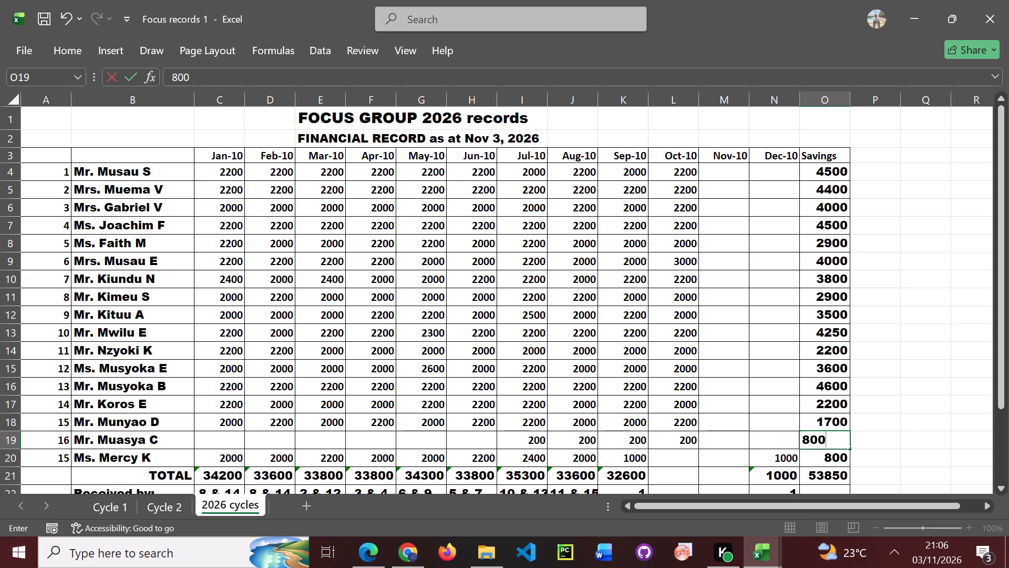
Clear the row 20 member's Jan-10, Feb-10 and Mar-10 contributions in C20 to E20.
click(228, 461)
drag(228, 460, 363, 457)
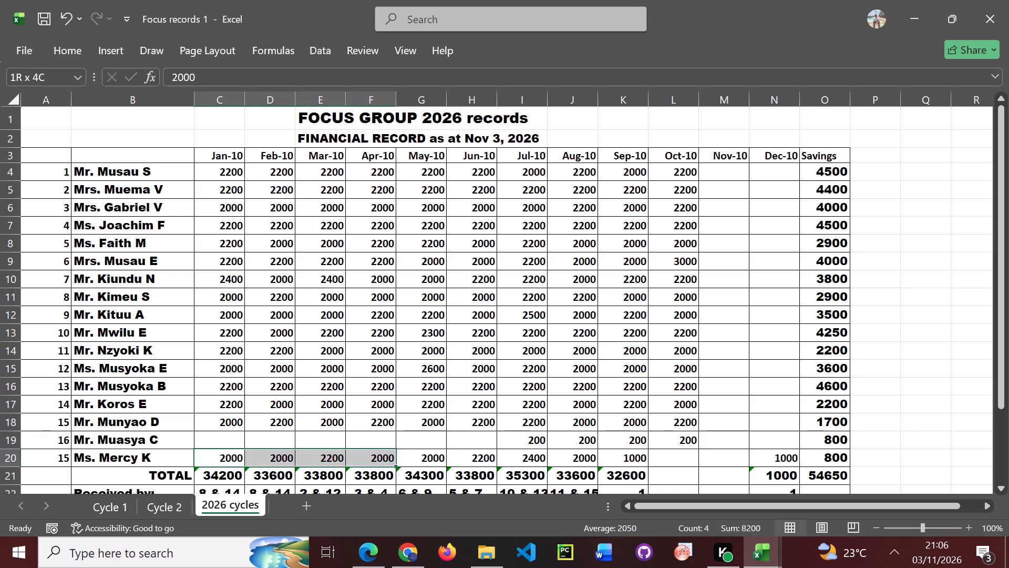
drag(363, 457, 552, 465)
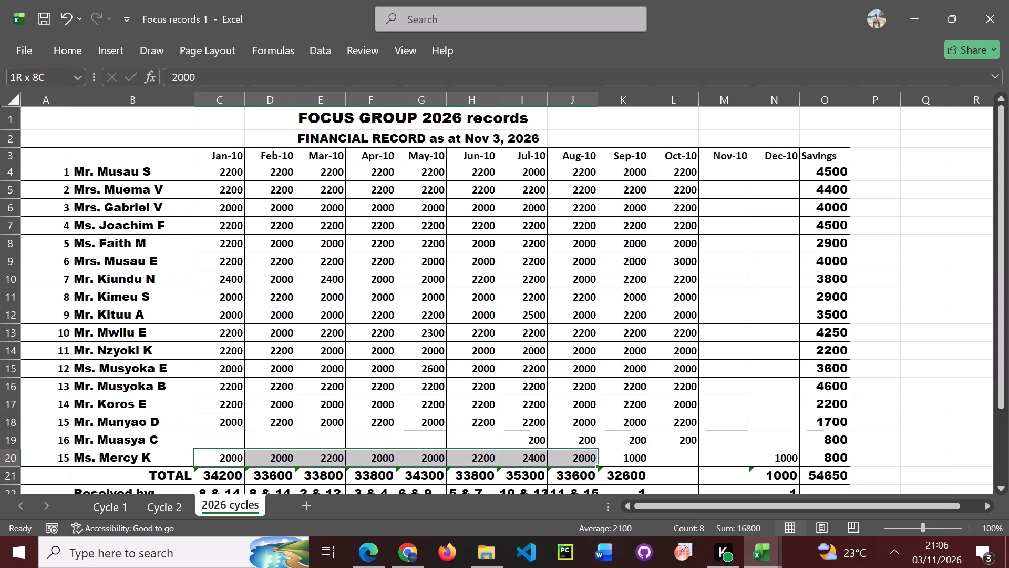
drag(552, 465, 534, 459)
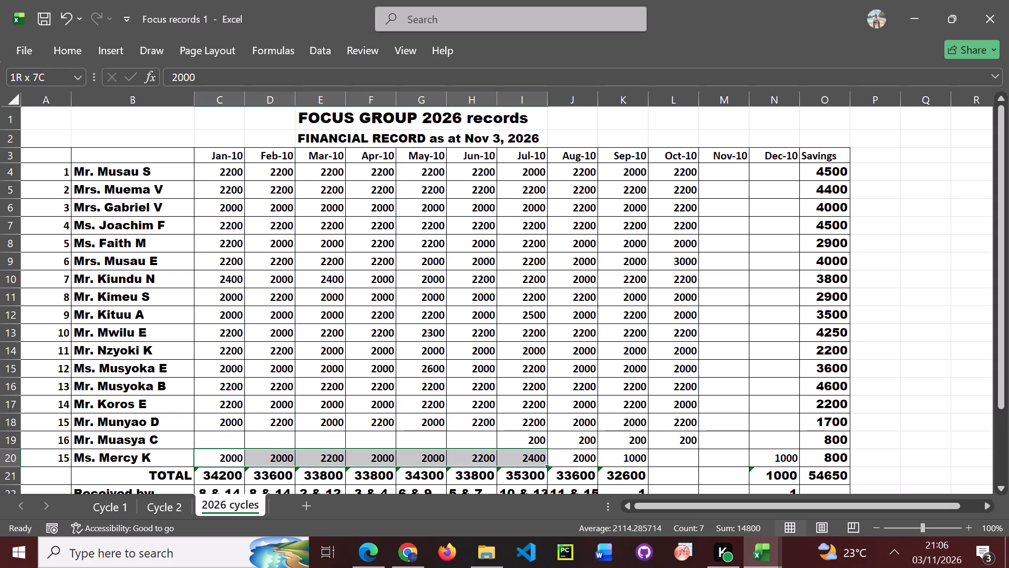
drag(534, 459, 618, 462)
key(BackSpace)
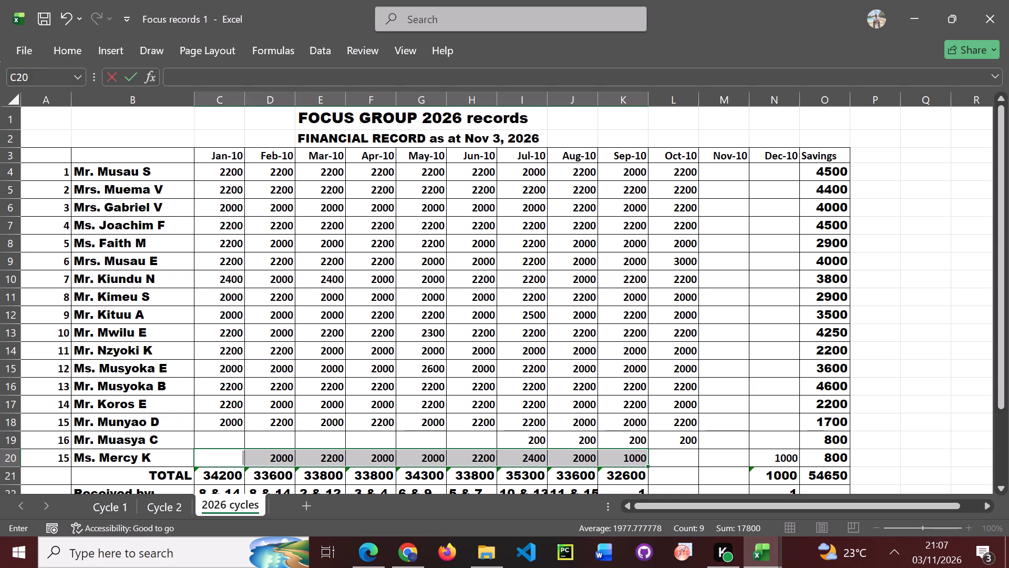
click(285, 463)
key(BackSpace)
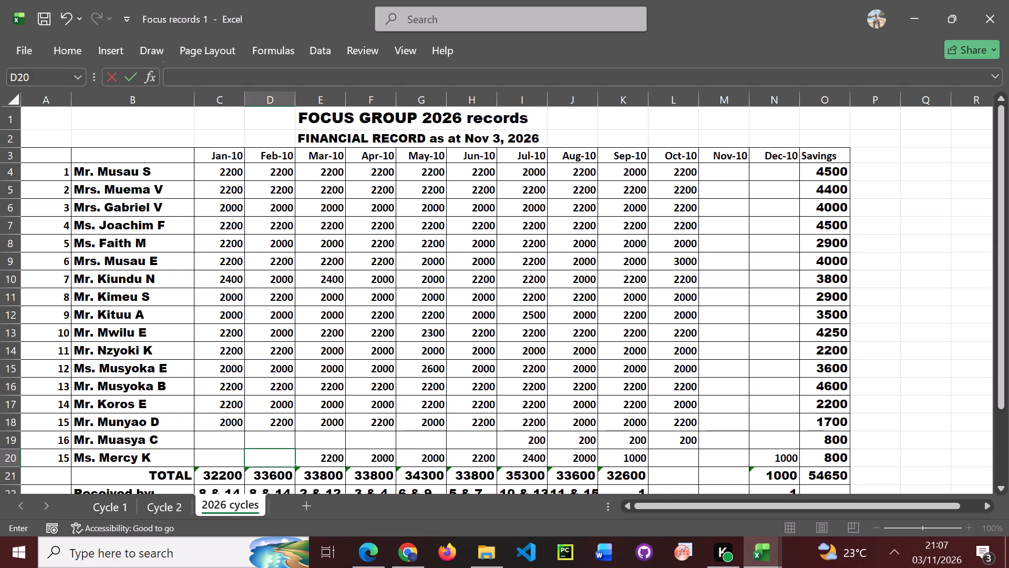
key(Tab)
key(BackSpace)
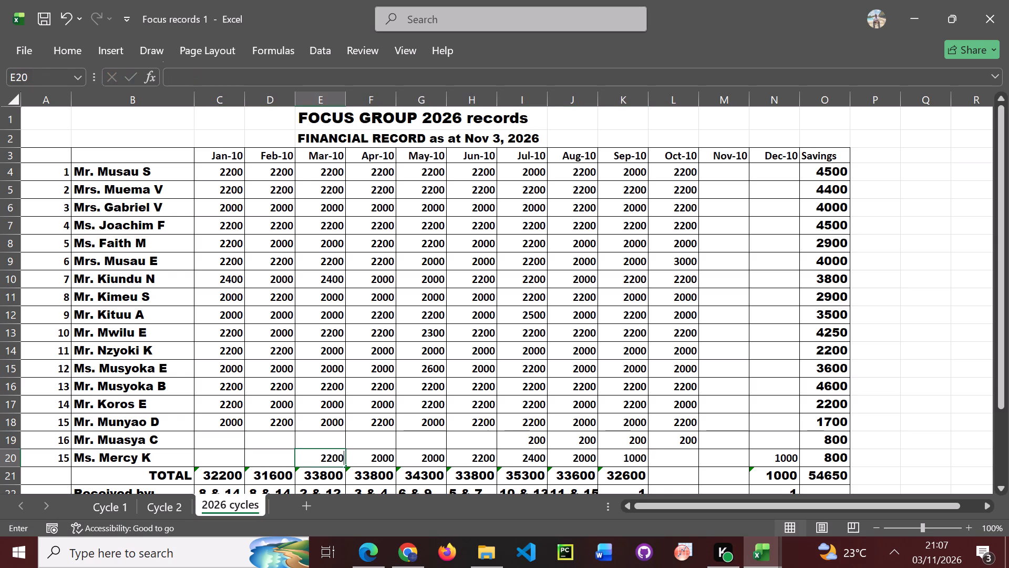
Clear the row 20 member's contributions from Apr-10 to Sep-10 in cells F20 to K20.
key(Tab)
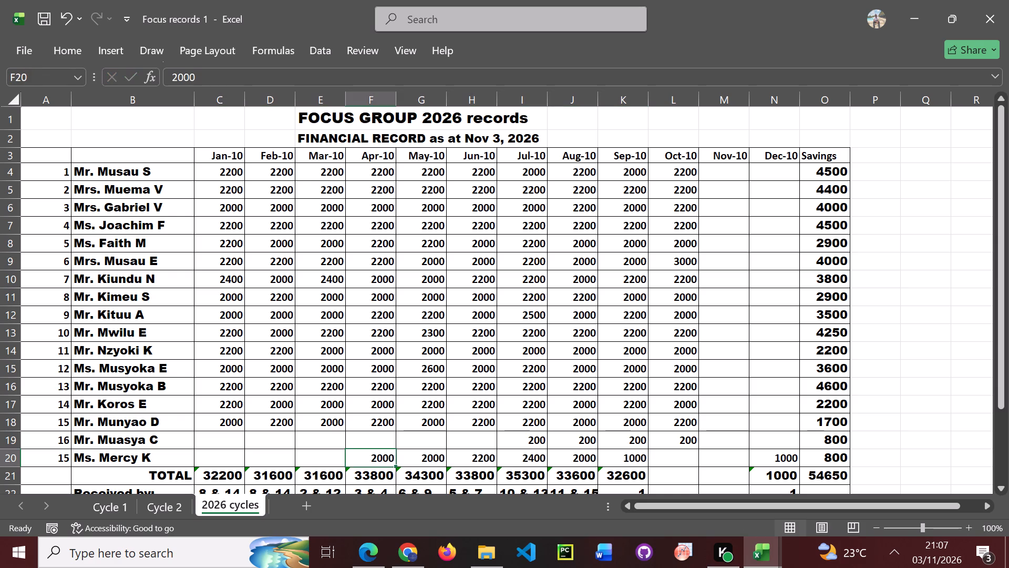
key(BackSpace)
key(Tab)
key(BackSpace)
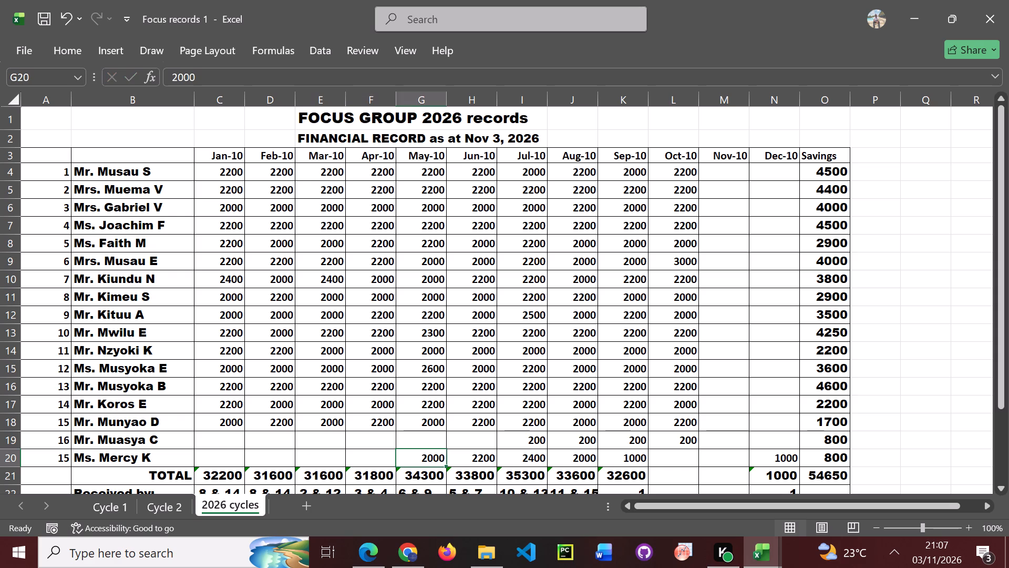
key(Tab)
key(BackSpace)
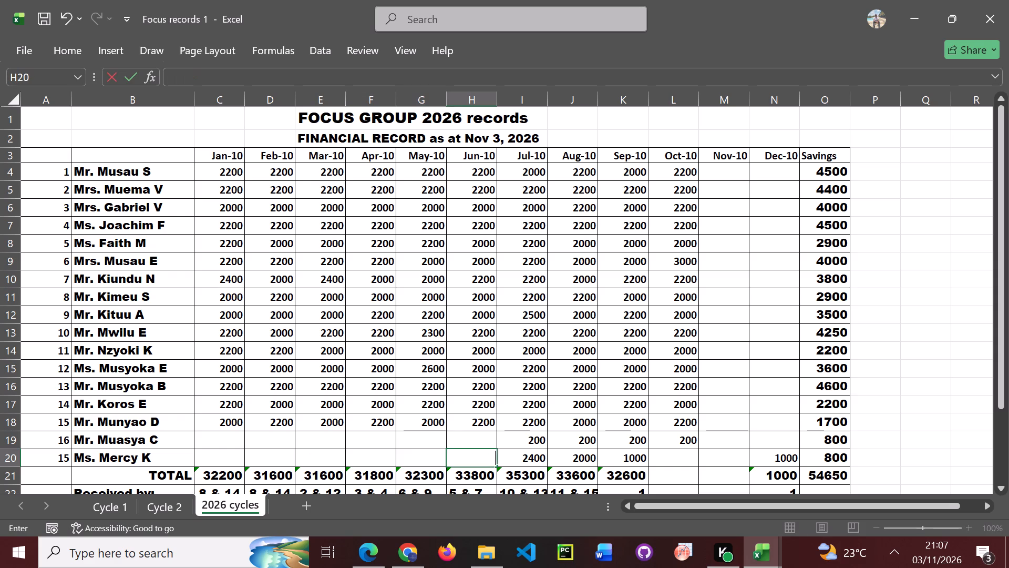
key(Tab)
key(BackSpace)
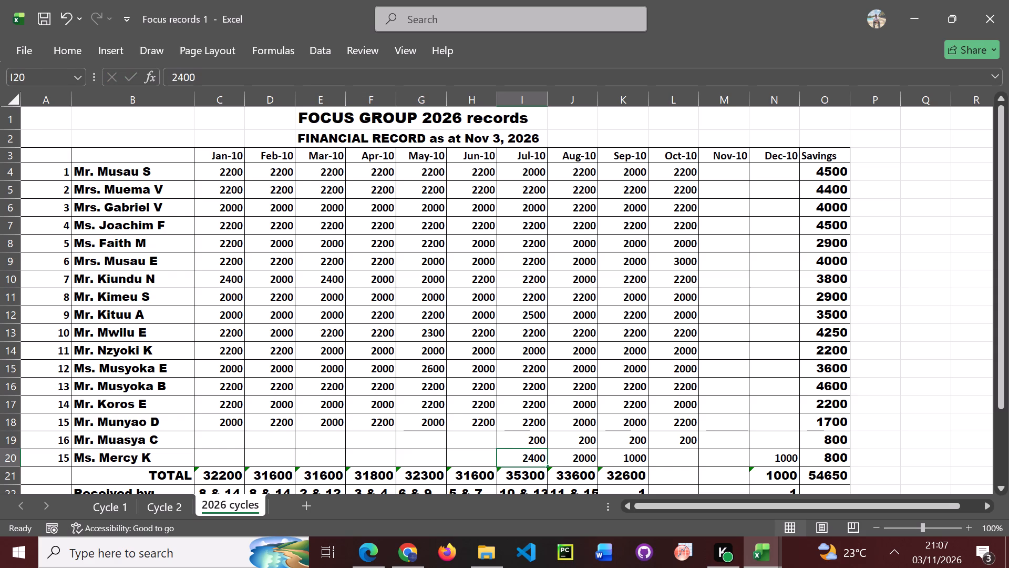
key(Tab)
key(BackSpace)
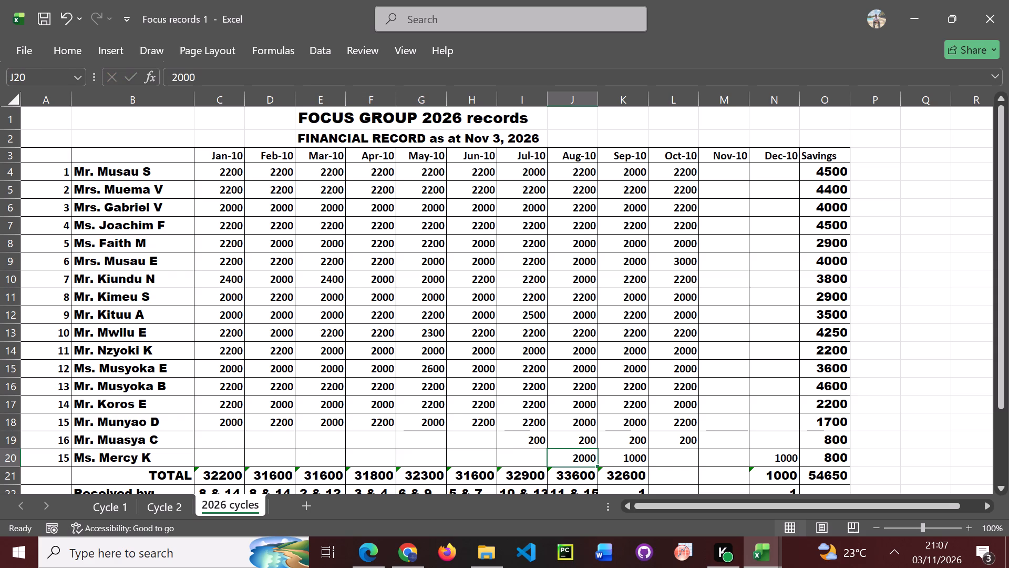
key(Tab)
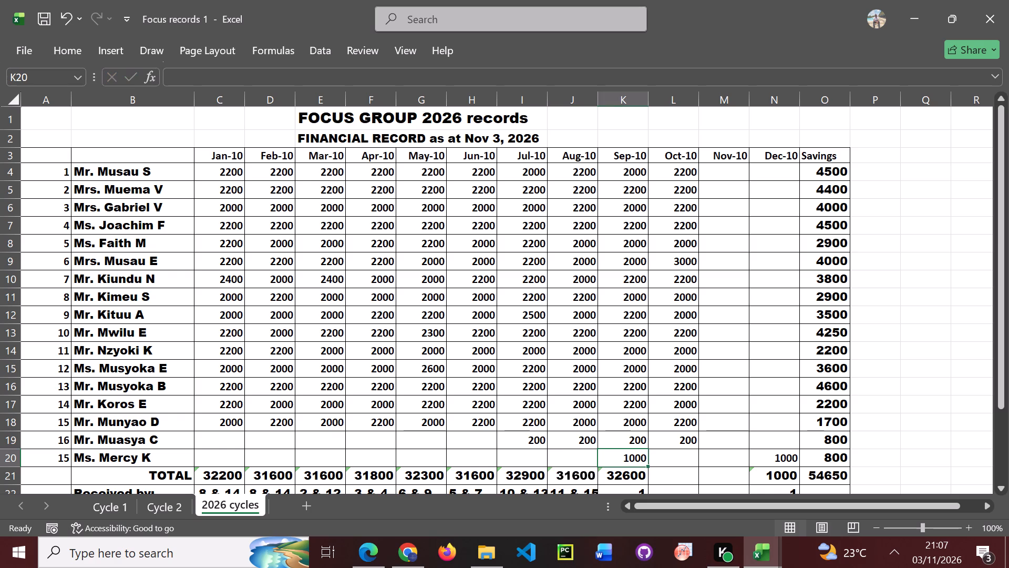
key(BackSpace)
Clear the row 20 member's Dec-10 amount in N20.
key(Tab)
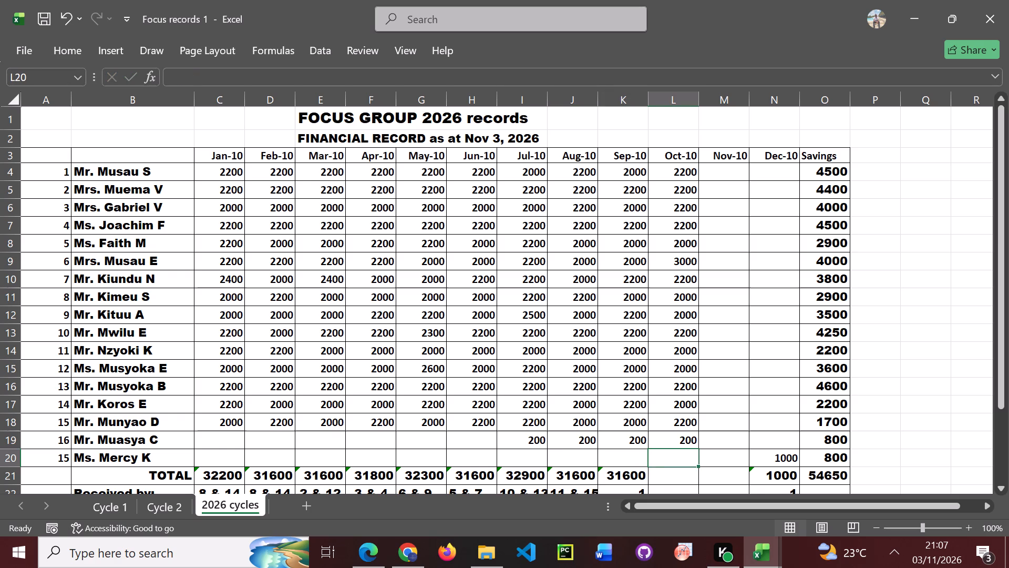
key(Tab)
key(Tab)
key(BackSpace)
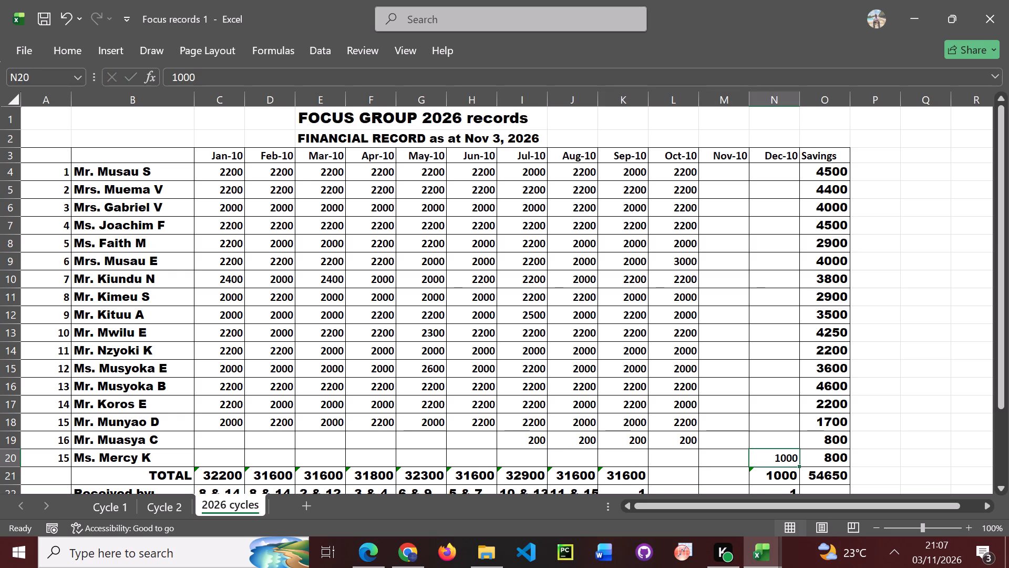
Set the row 20 member's savings in O20 to 400.
key(Tab)
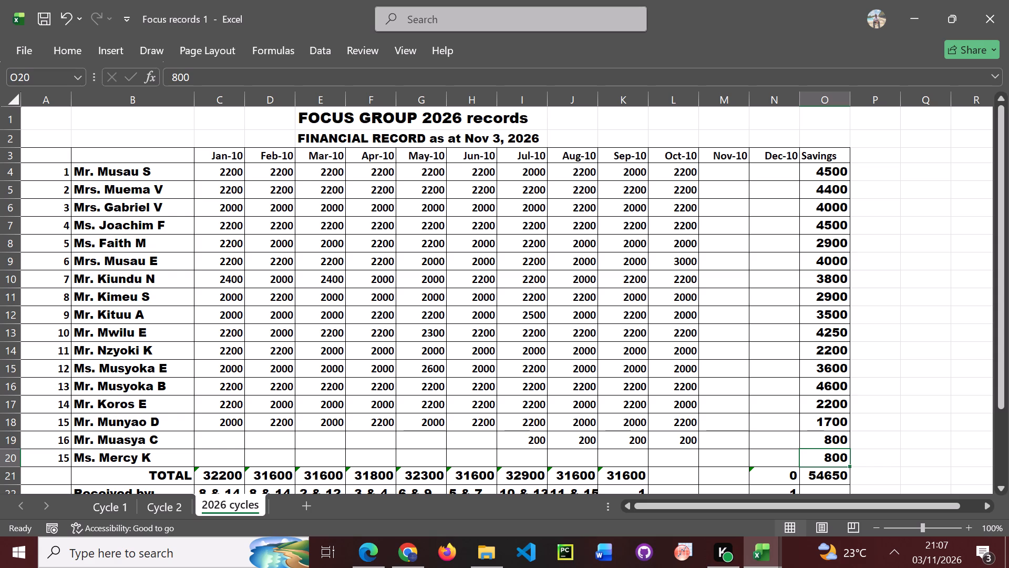
key(BackSpace)
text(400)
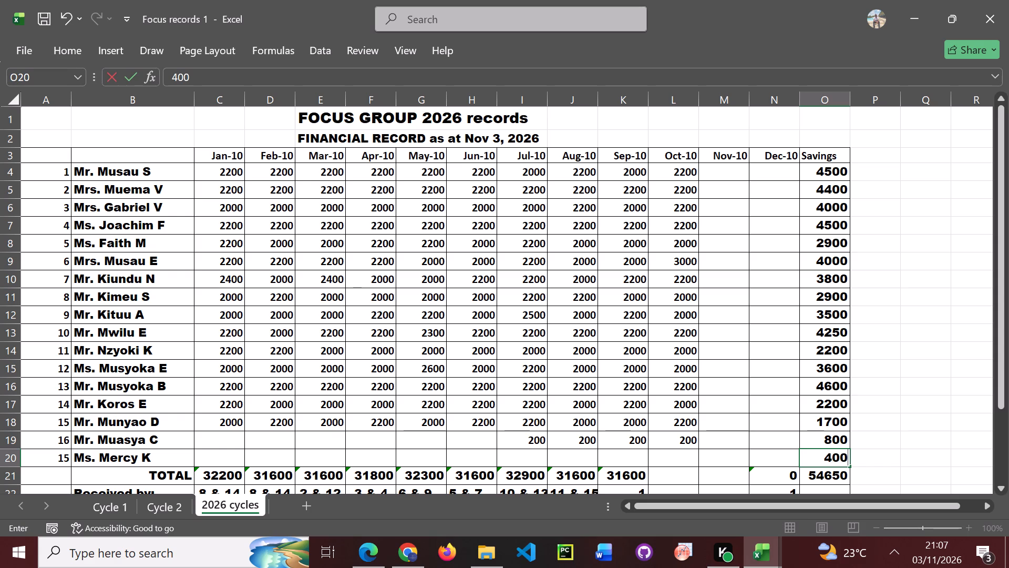
scroll(410, 404, down, 2)
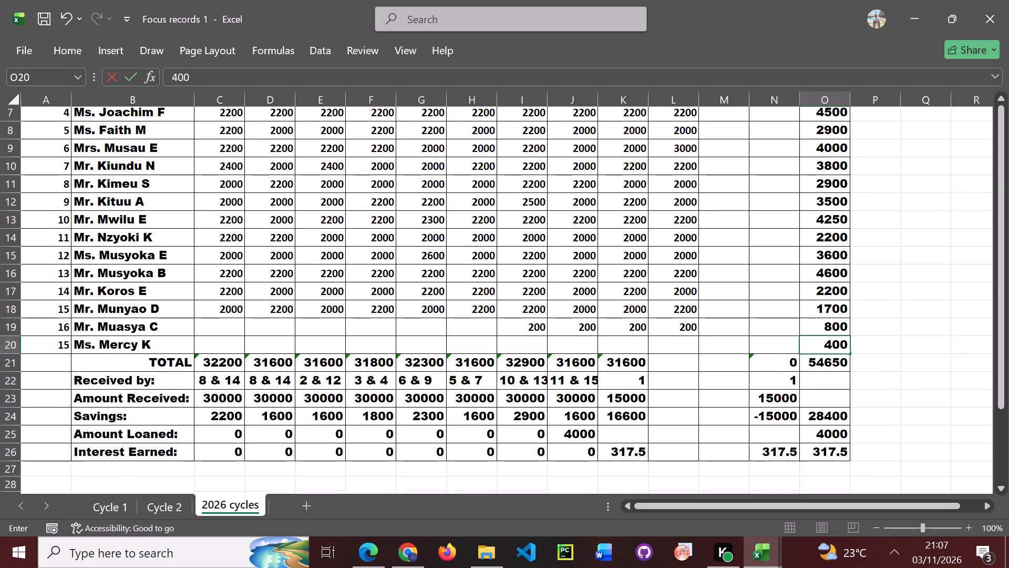
key(Return)
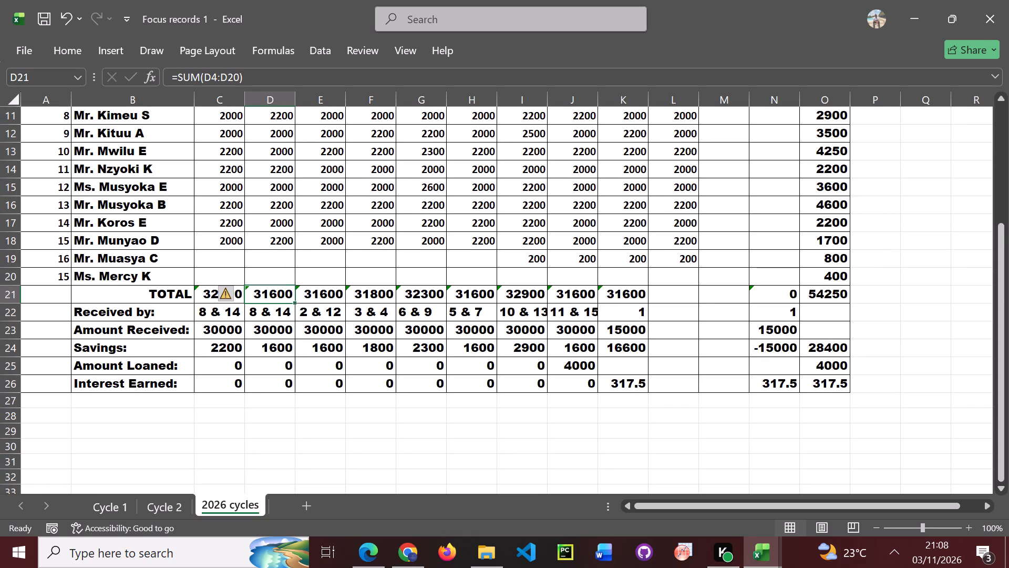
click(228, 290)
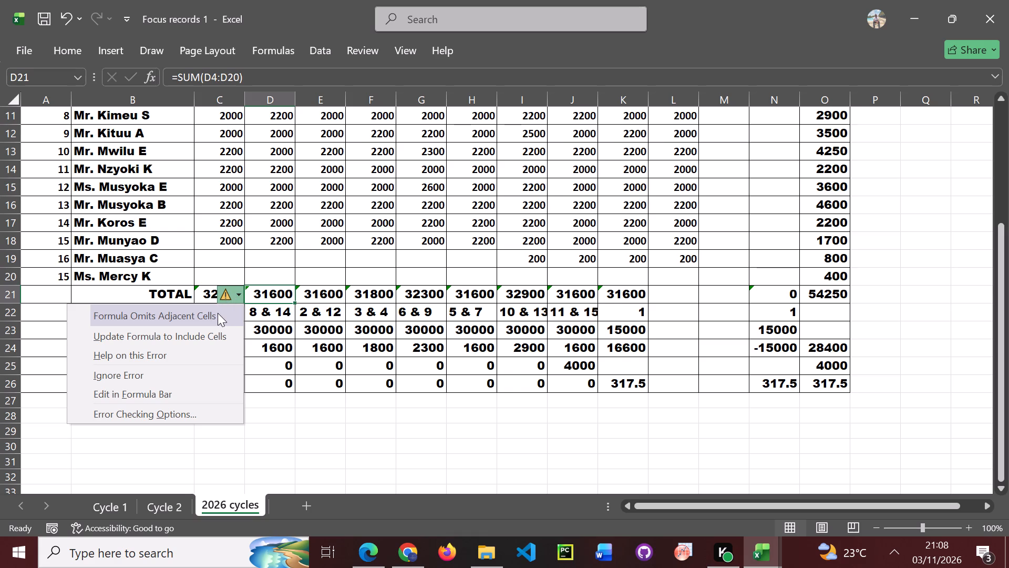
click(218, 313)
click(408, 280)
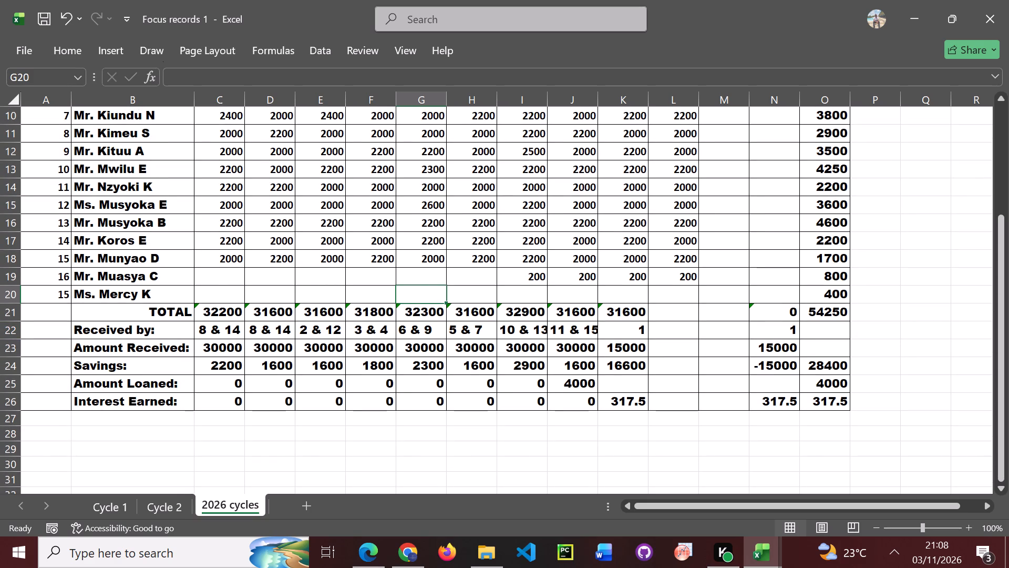
Delete the summary cells A21:O26, from TOTAL through Interest Earned, shifting the remaining cells left.
drag(32, 311, 649, 361)
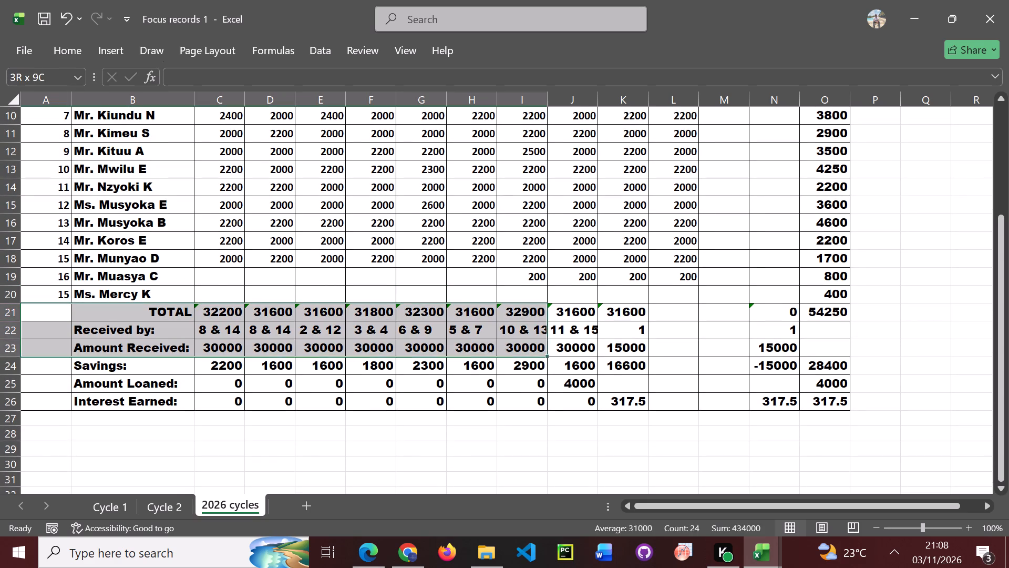
drag(649, 361, 831, 402)
key(BackSpace)
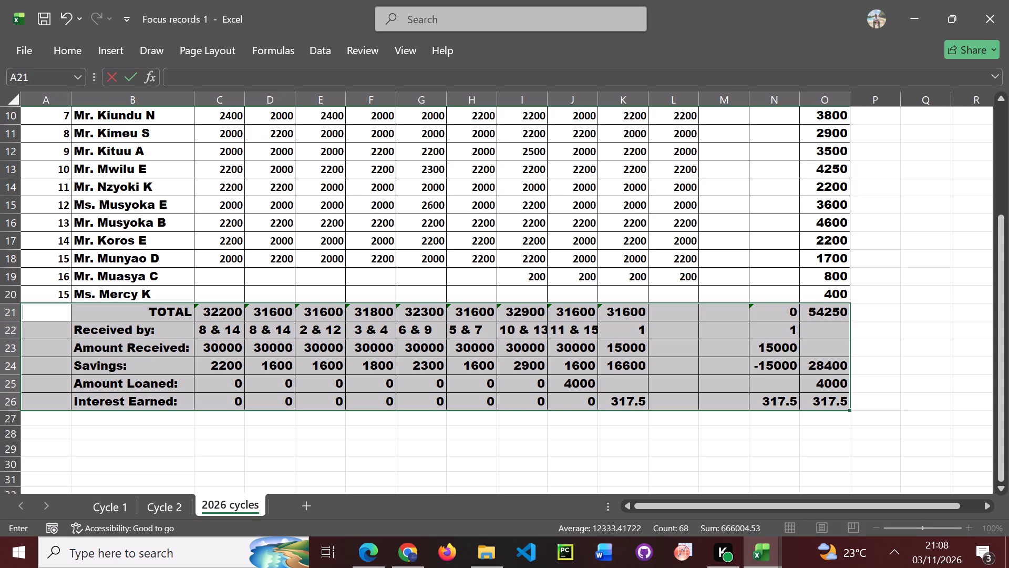
key(BackSpace)
right_click(484, 314)
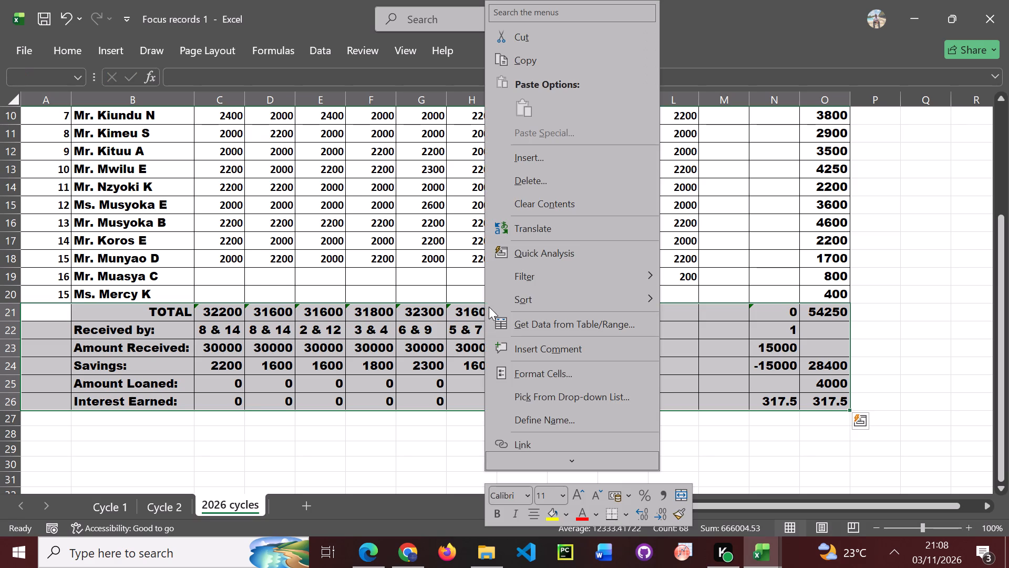
click(554, 182)
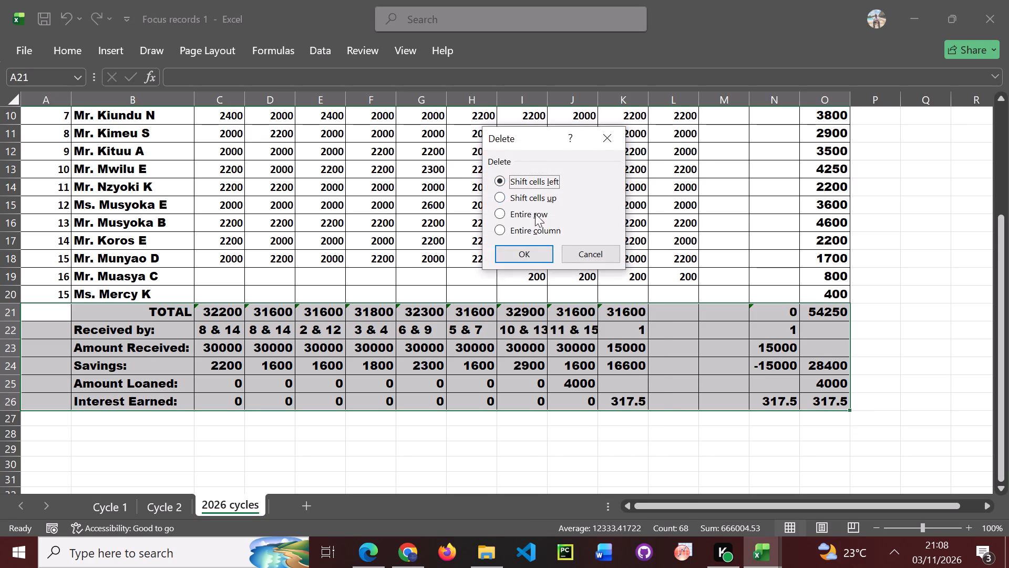
click(526, 262)
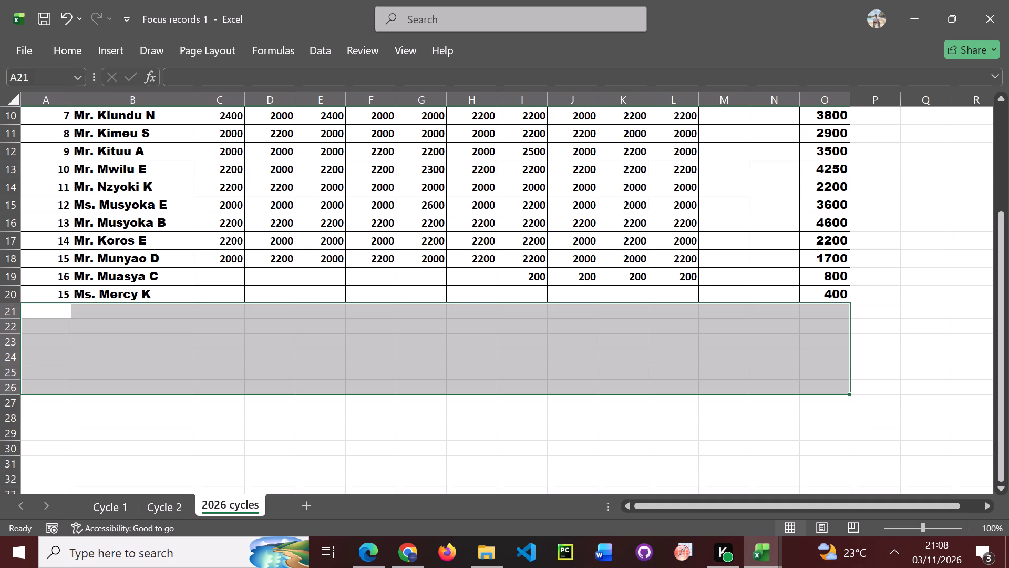
click(445, 438)
Save the Focus records 1 workbook.
scroll(445, 438, up, 1)
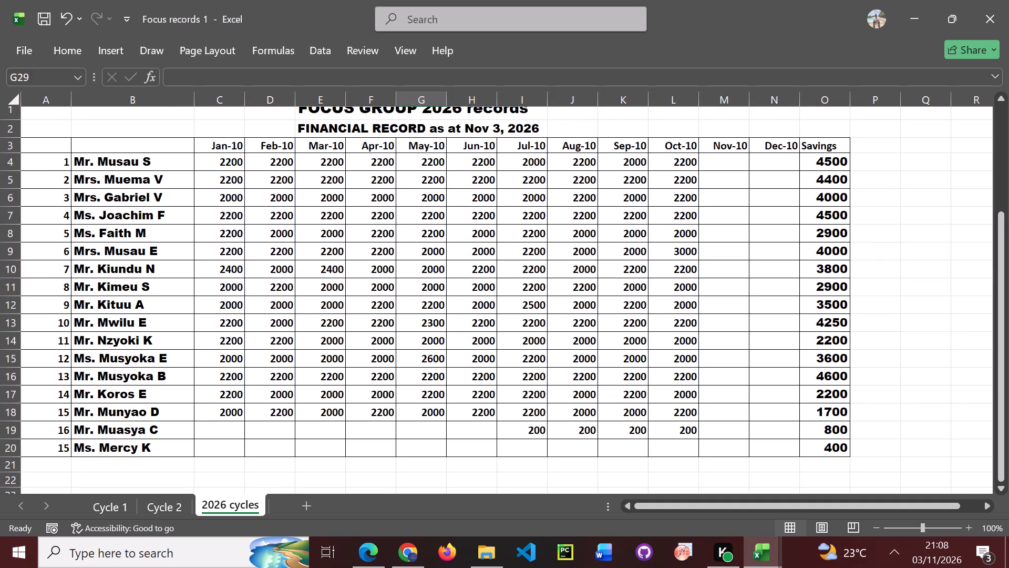
scroll(445, 438, up, 2)
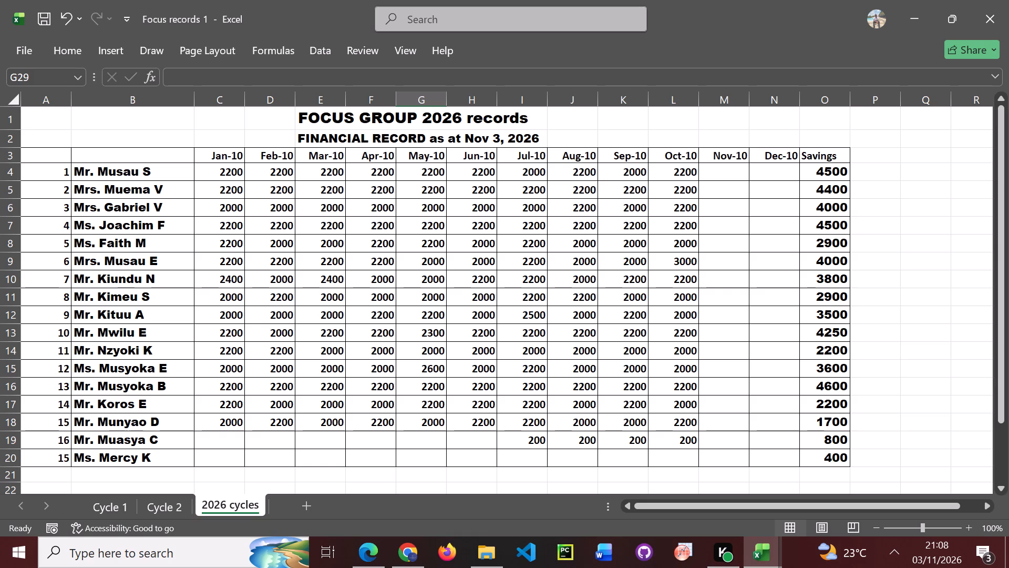
scroll(445, 438, up, 1)
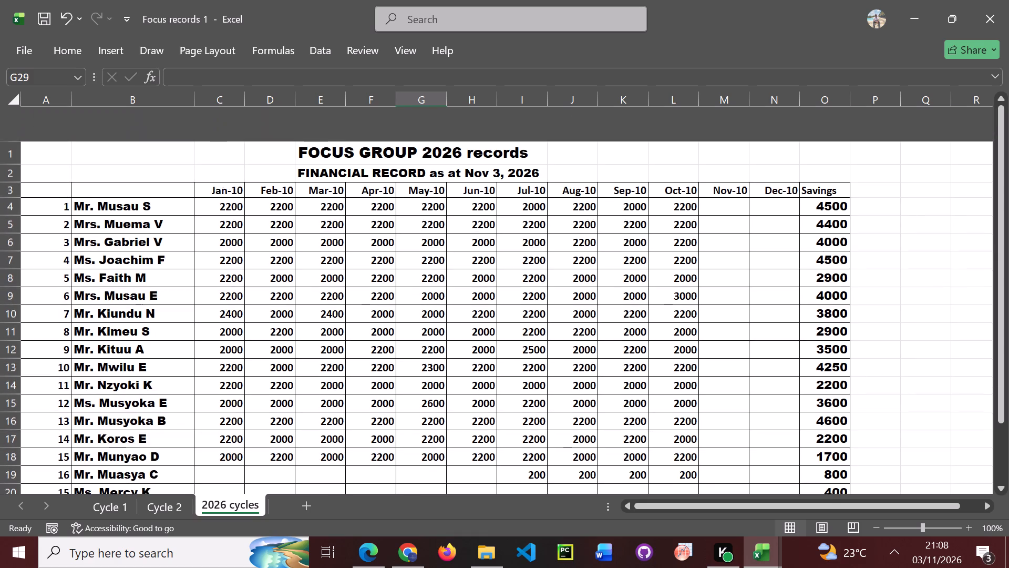
scroll(445, 438, up, 2)
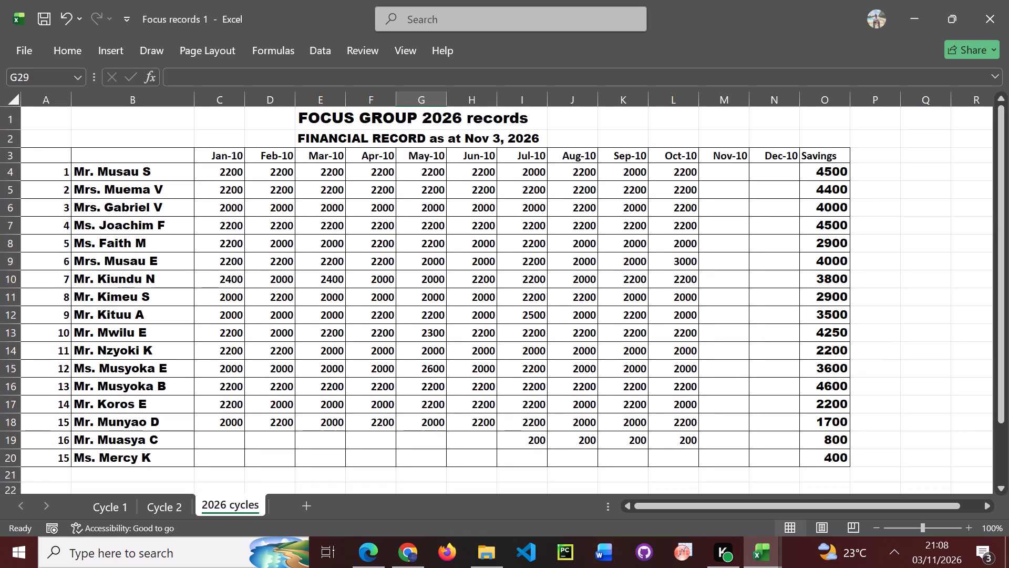
key(ctrl+s)
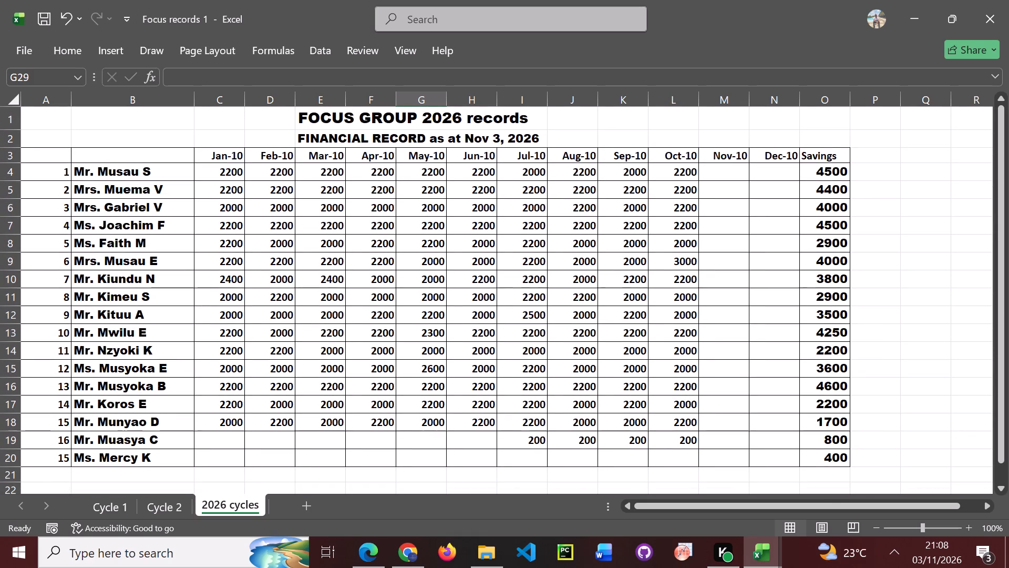
Take a rectangular screen snip of the 2026 cycles table, from the title row down to just below the last member.
key(shift+super+s)
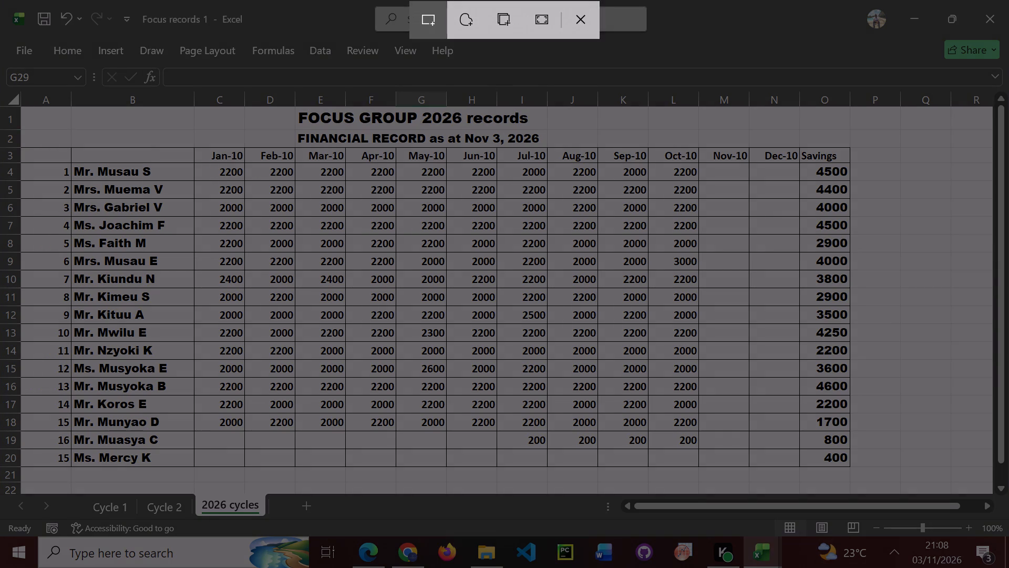
drag(20, 103, 874, 494)
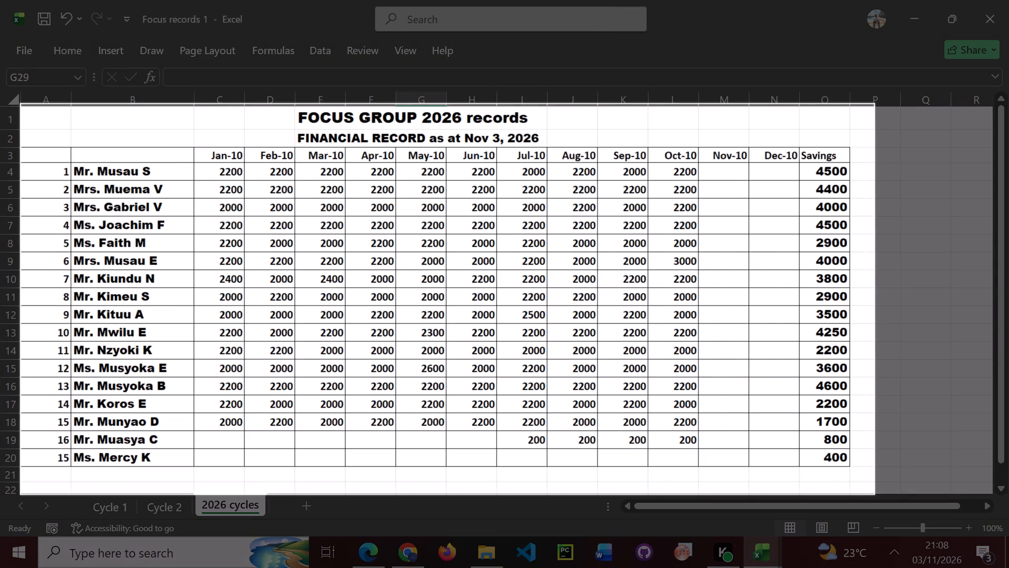
drag(874, 494, 875, 484)
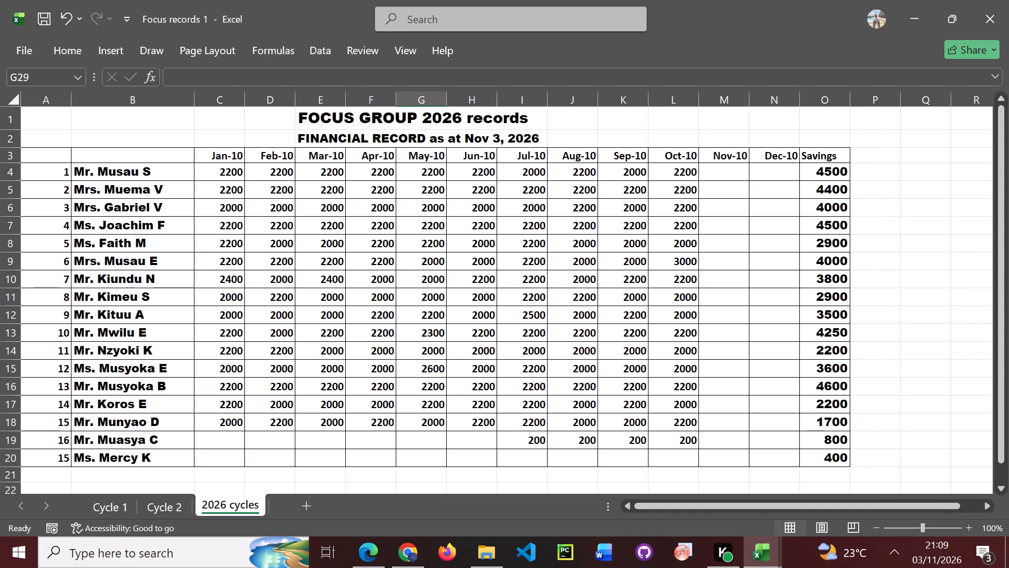